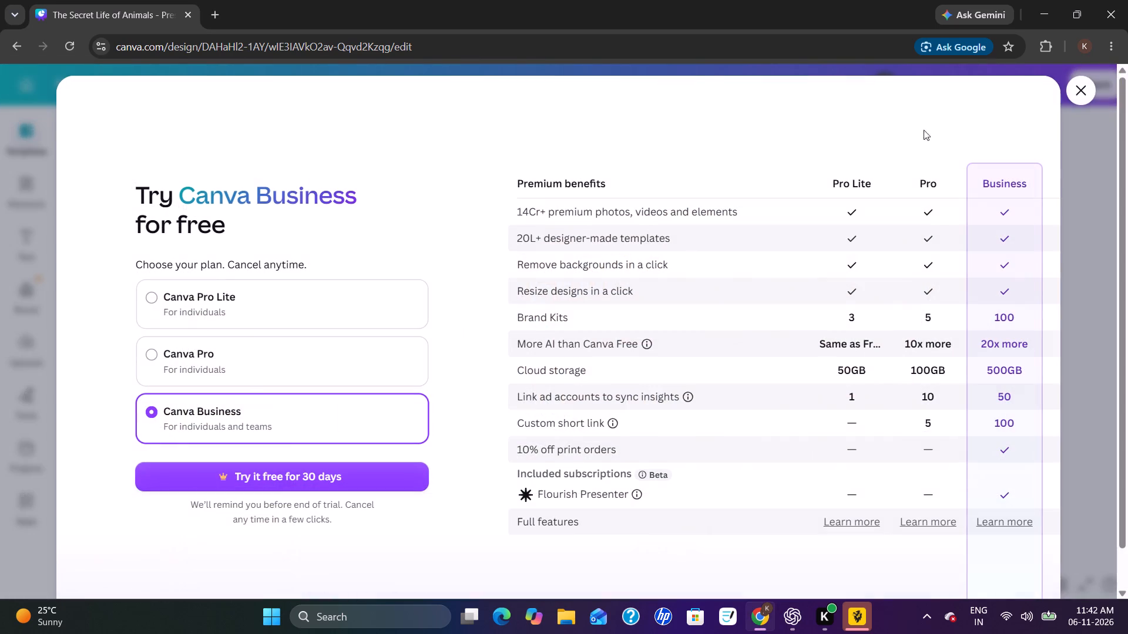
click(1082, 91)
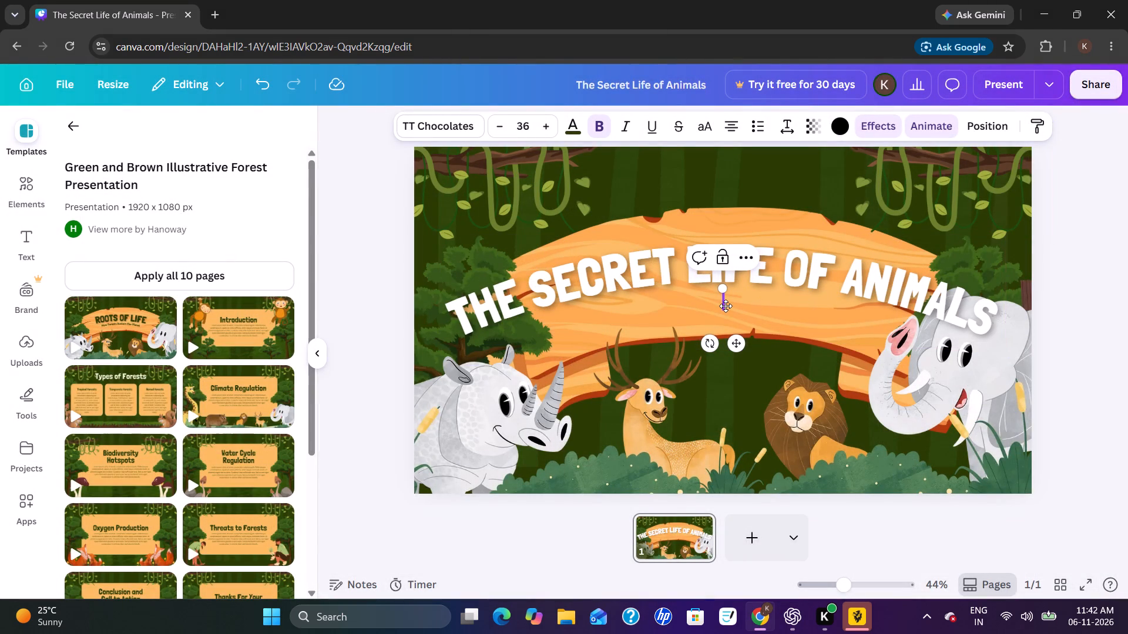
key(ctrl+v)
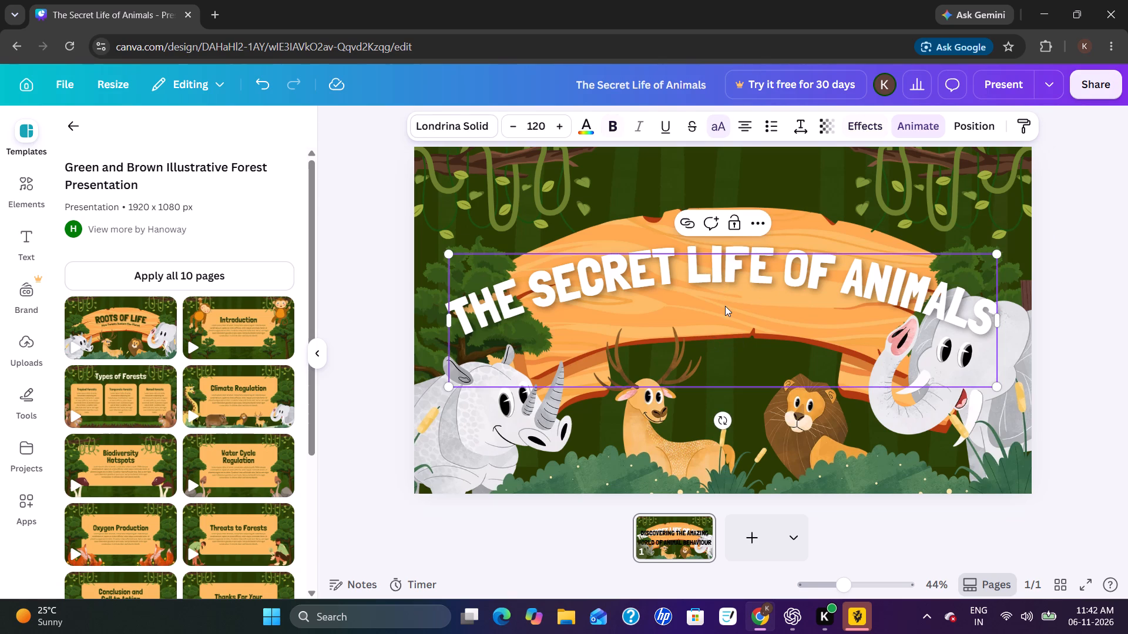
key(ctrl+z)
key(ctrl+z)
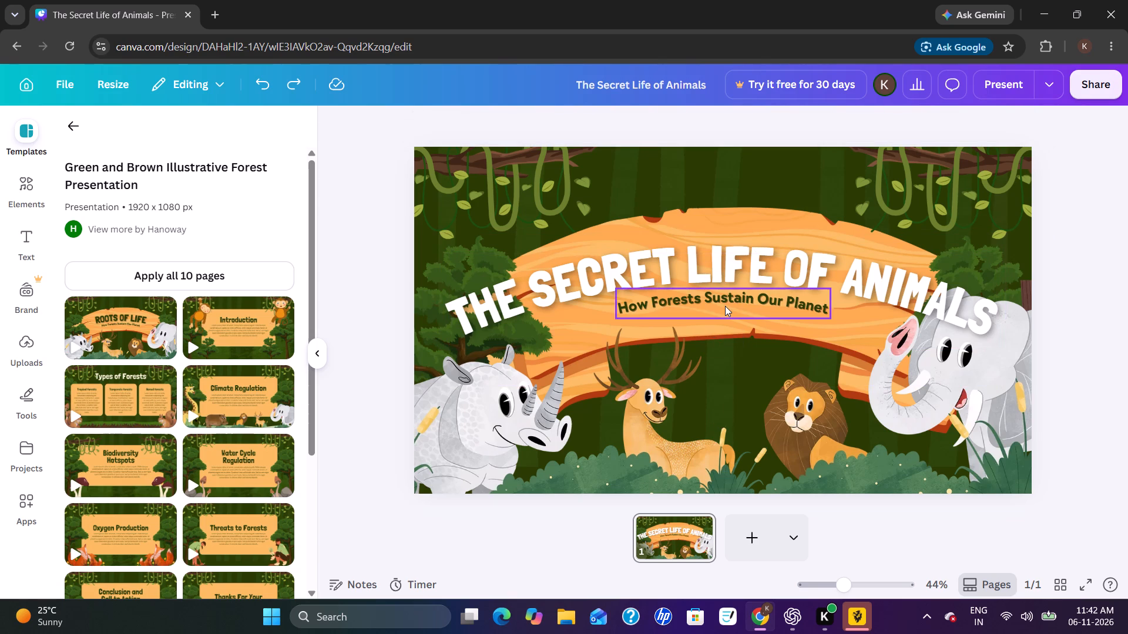
Replace the subtitle "How Forests Sustain Our Planet" with "Discovering the Amazing World of Animal Behaviour".
click(725, 306)
click(725, 306)
key(BackSpace)
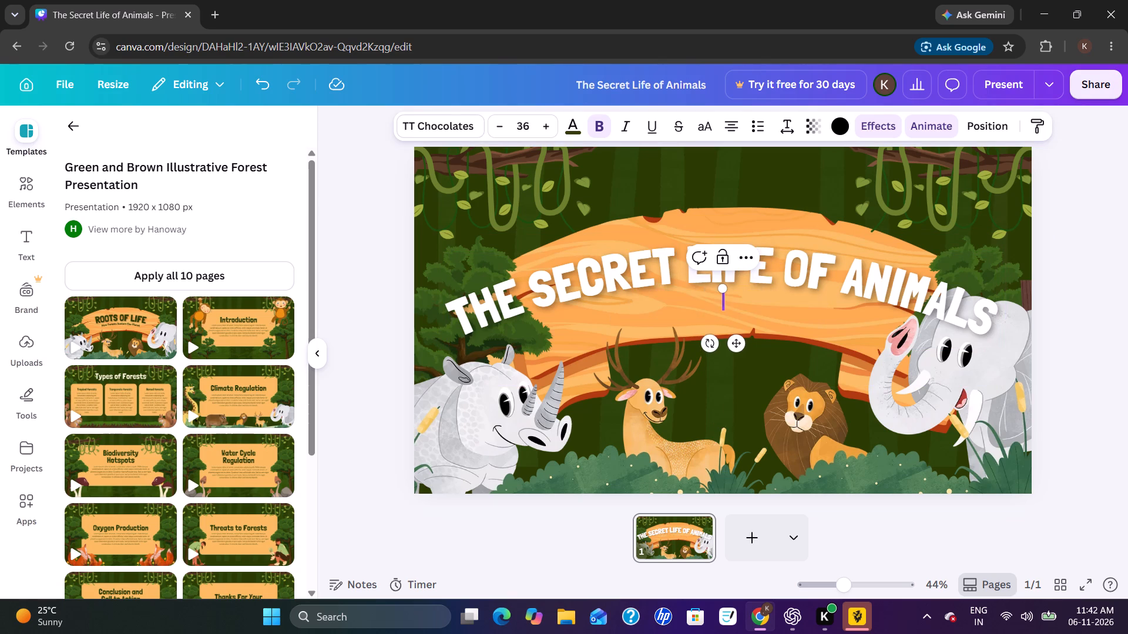
key(ctrl+v)
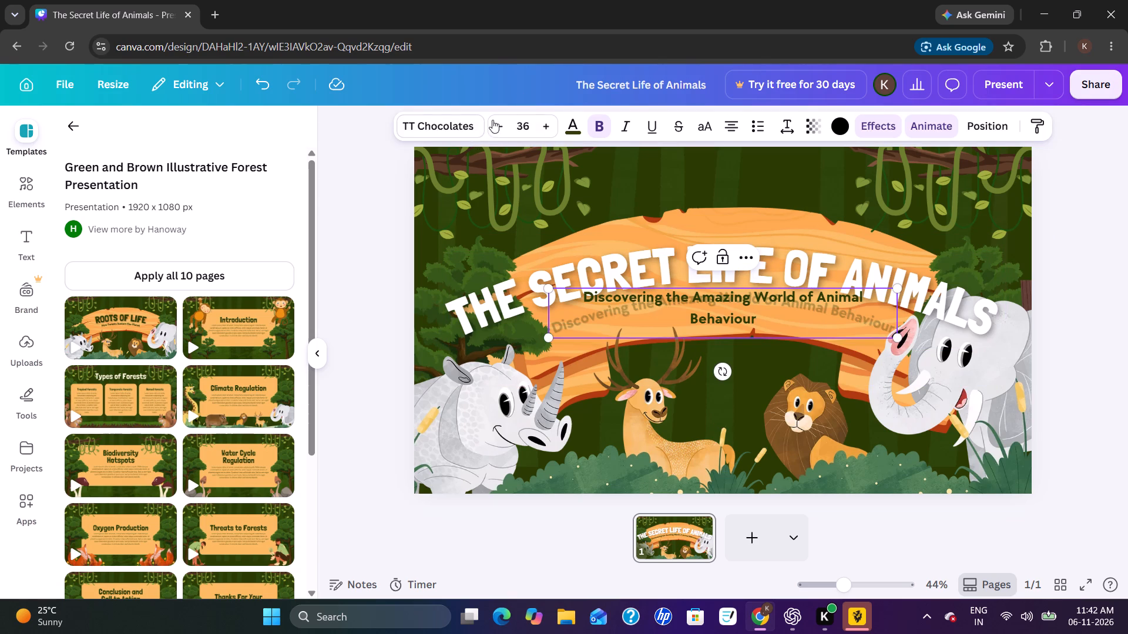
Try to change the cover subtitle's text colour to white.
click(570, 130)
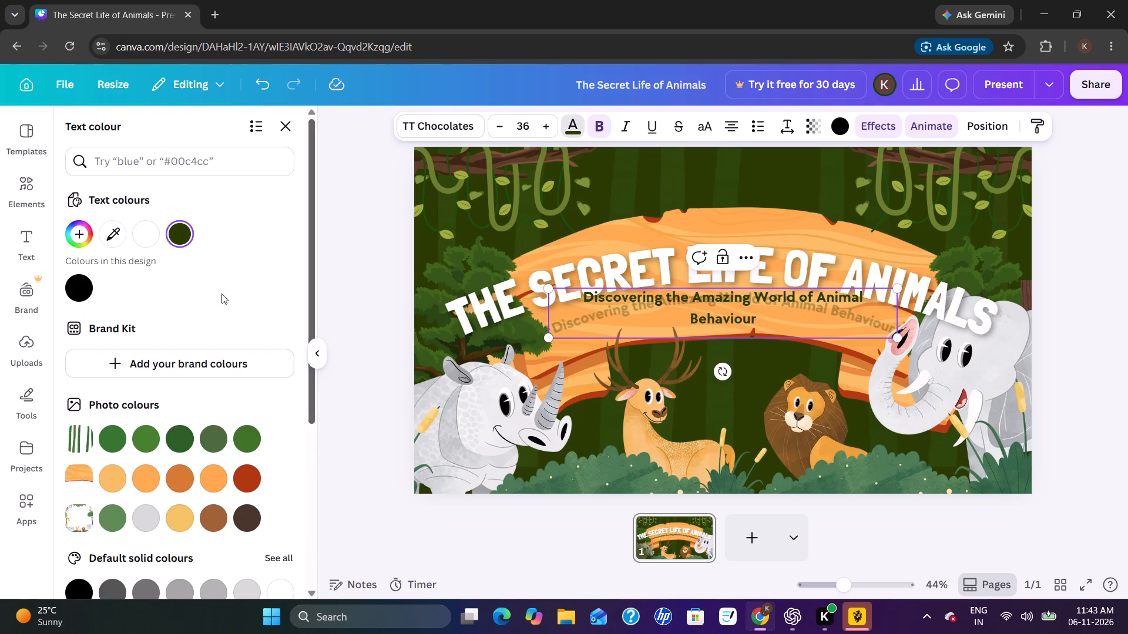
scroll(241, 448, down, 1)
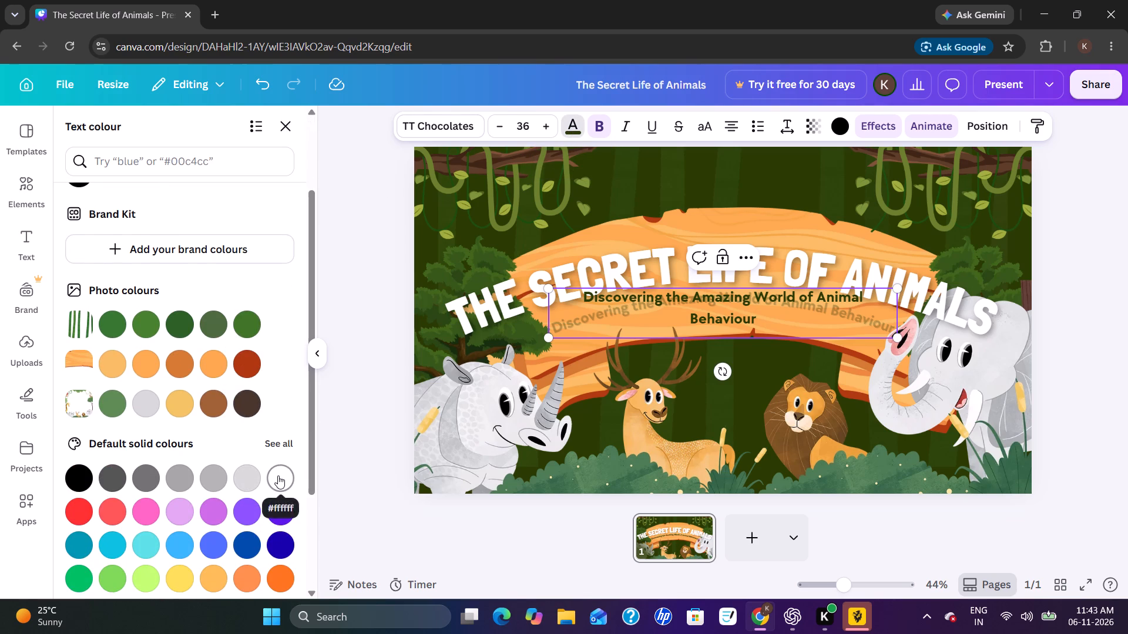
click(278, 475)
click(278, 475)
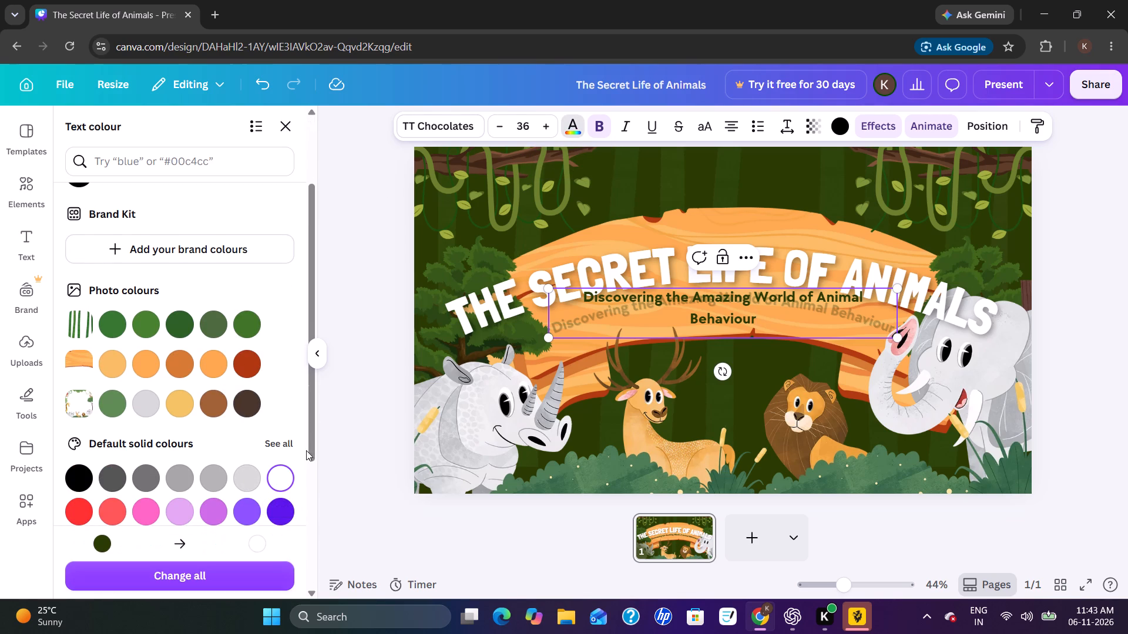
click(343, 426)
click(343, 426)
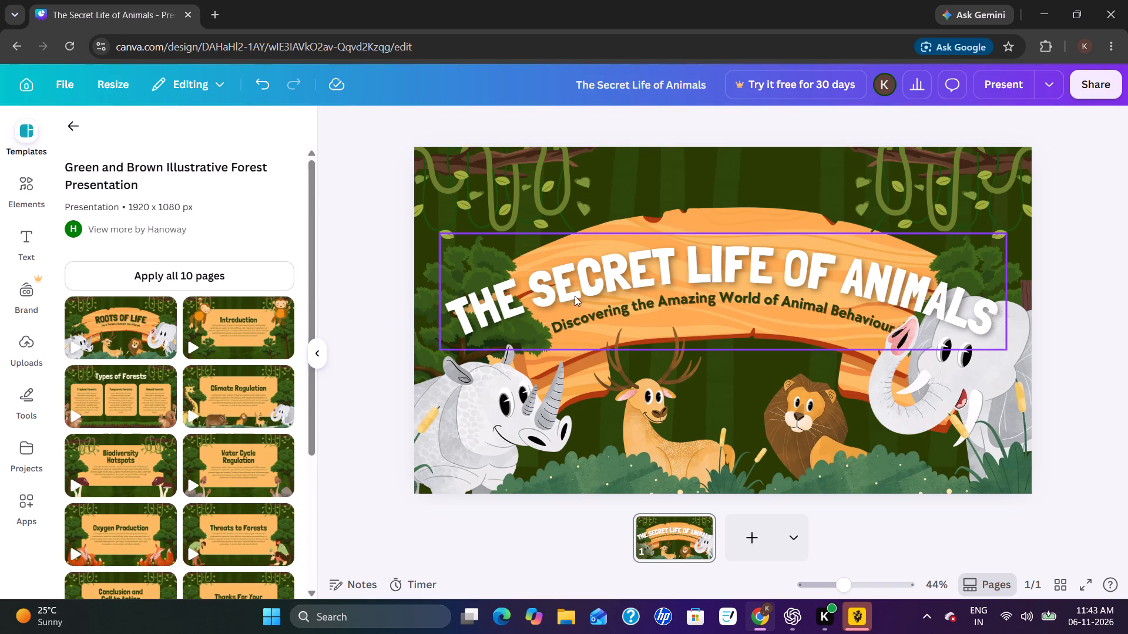
Set the cover subtitle's text colour to black after trying white on it.
click(575, 305)
click(572, 131)
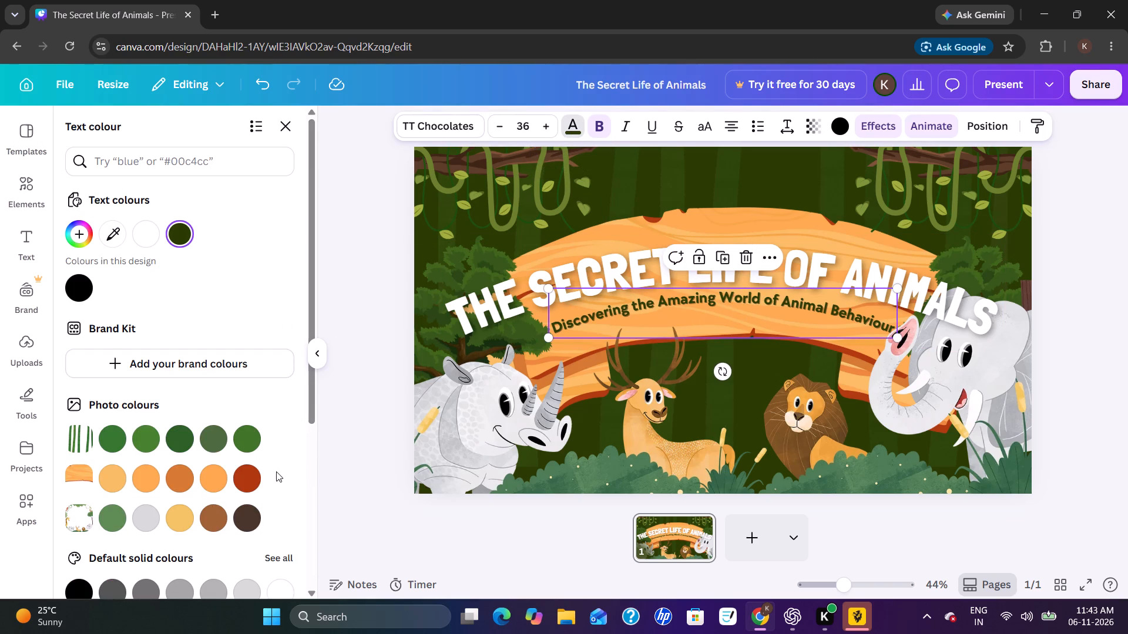
scroll(274, 477, down, 1)
click(272, 494)
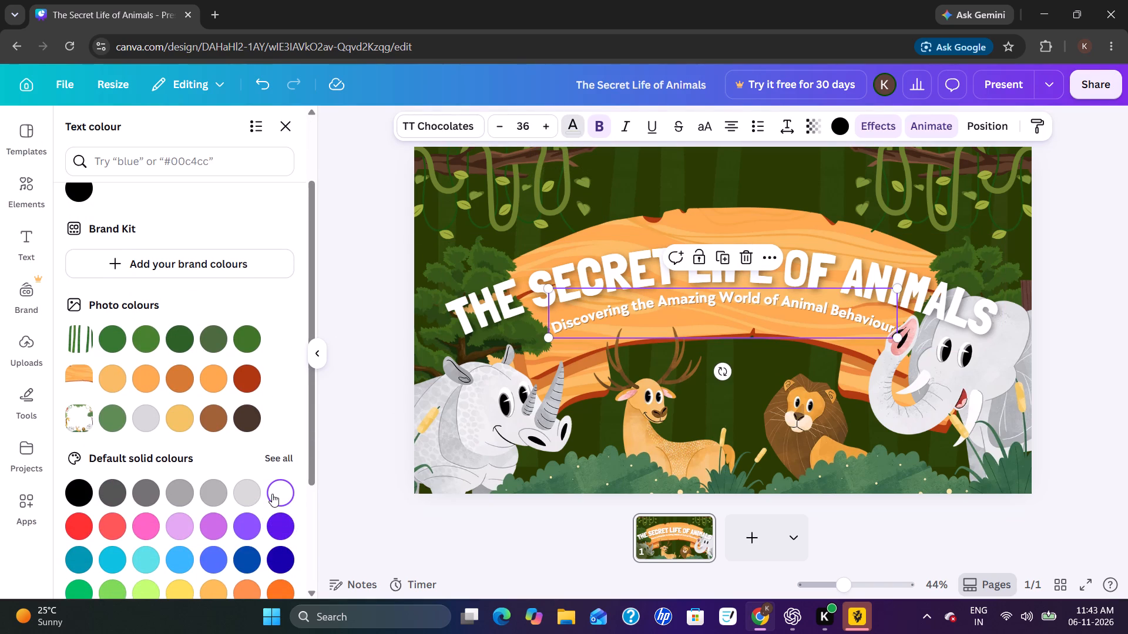
click(77, 494)
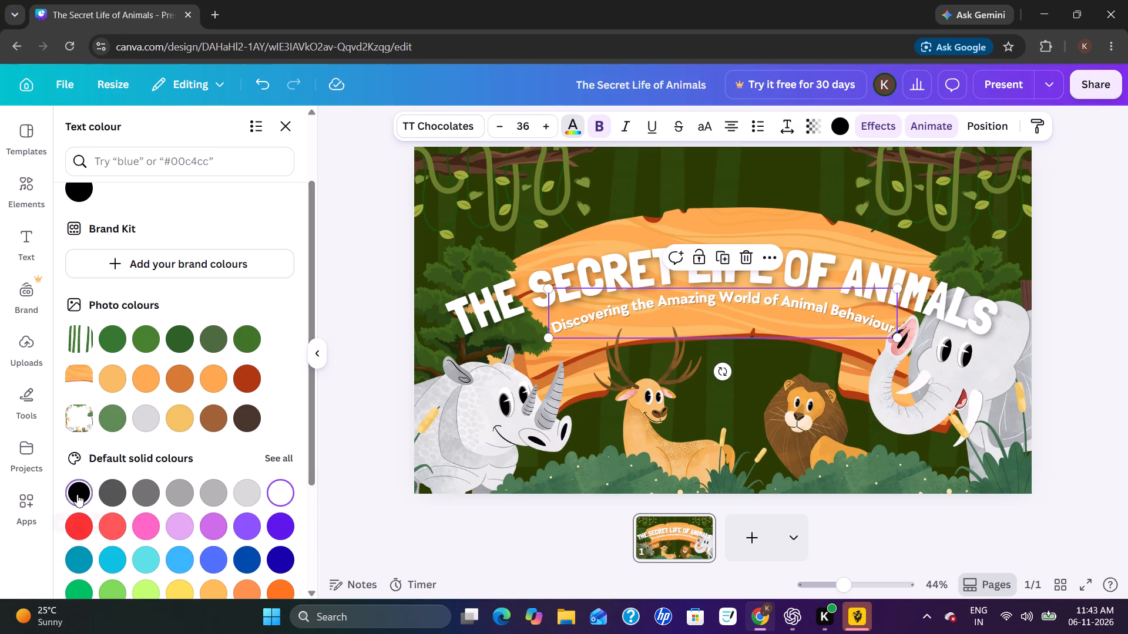
click(354, 426)
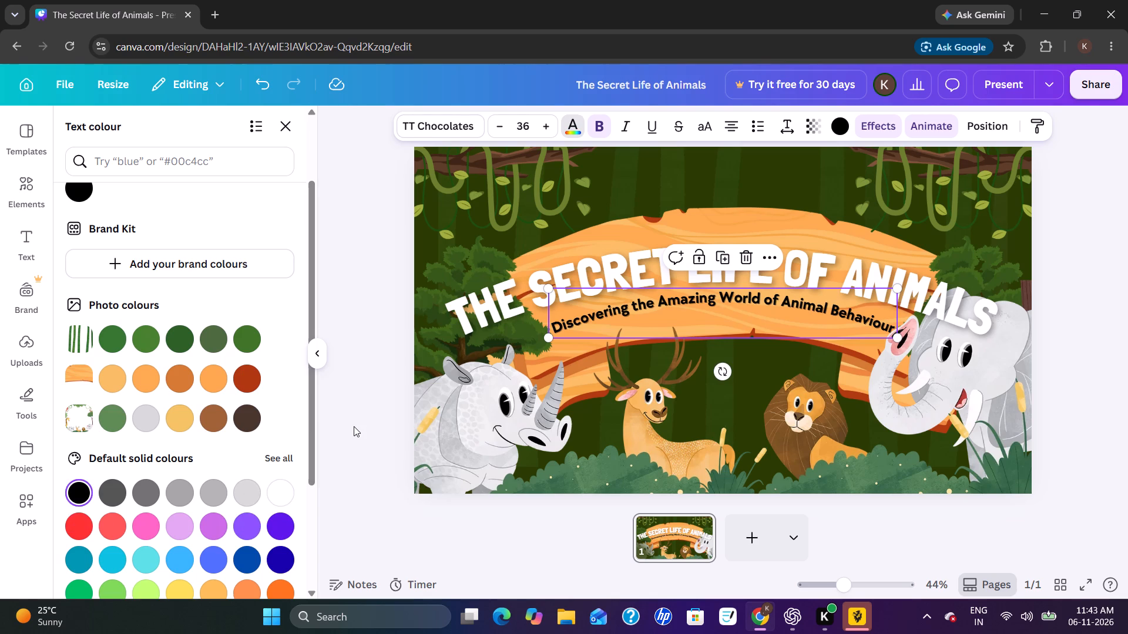
click(354, 426)
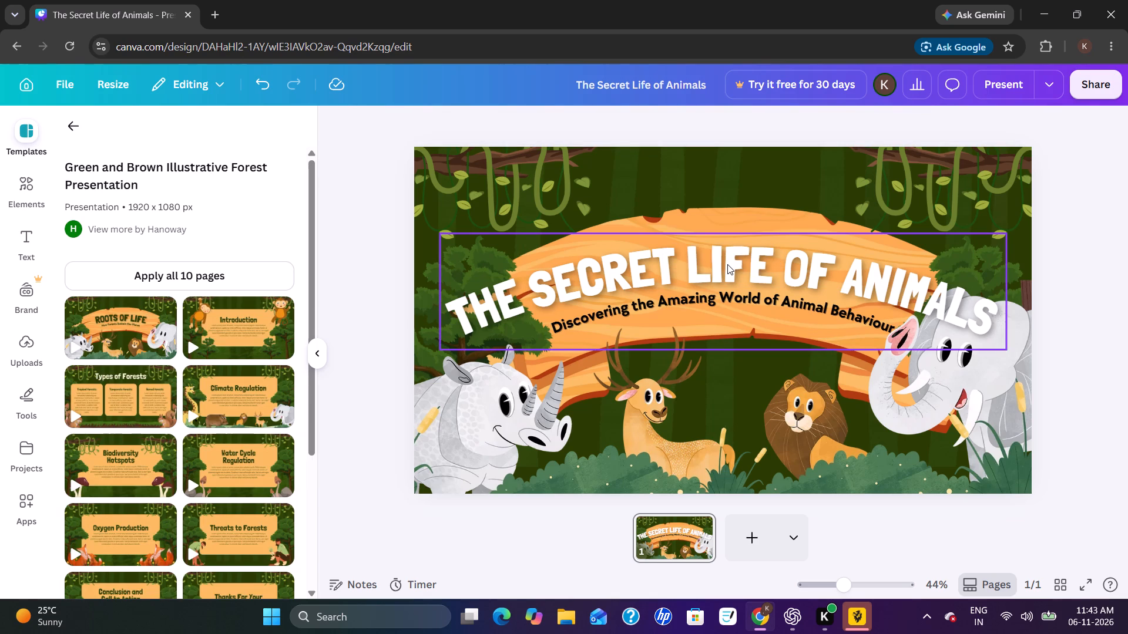
Move the cover title slightly up and the animals illustration slightly down to give the lettering more room.
drag(727, 264, 728, 252)
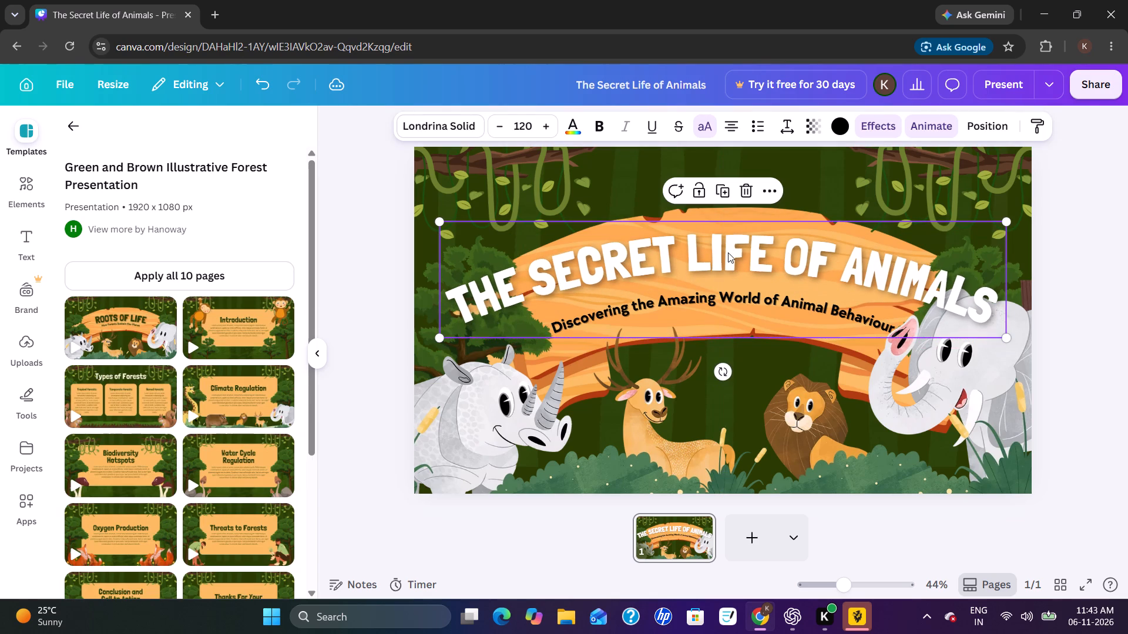
drag(1005, 372, 1008, 386)
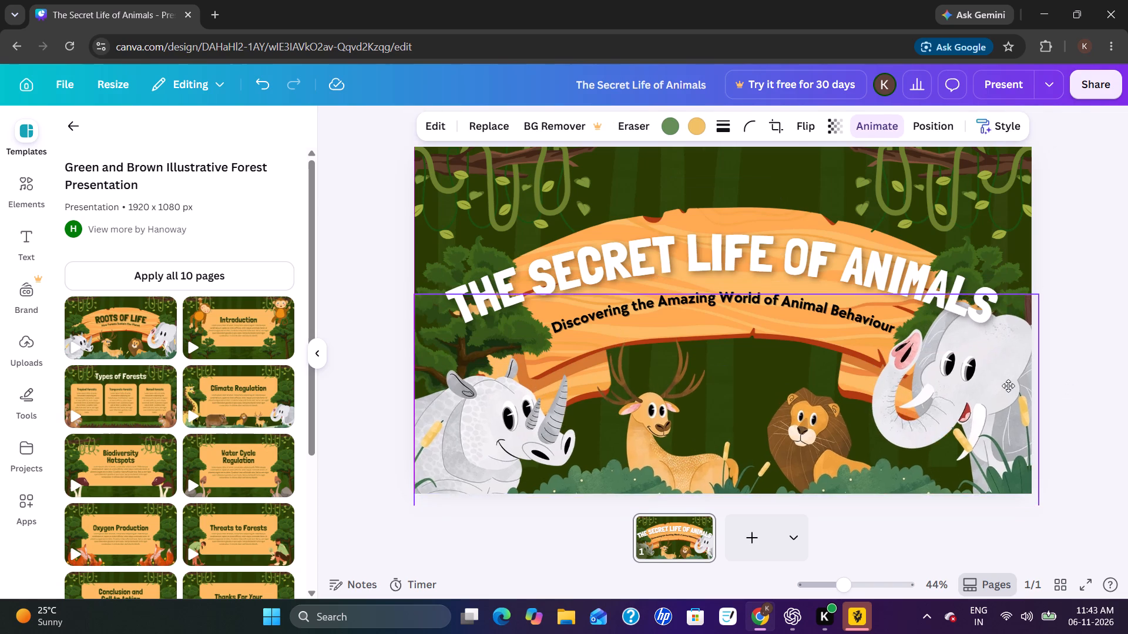
drag(1008, 386, 1007, 396)
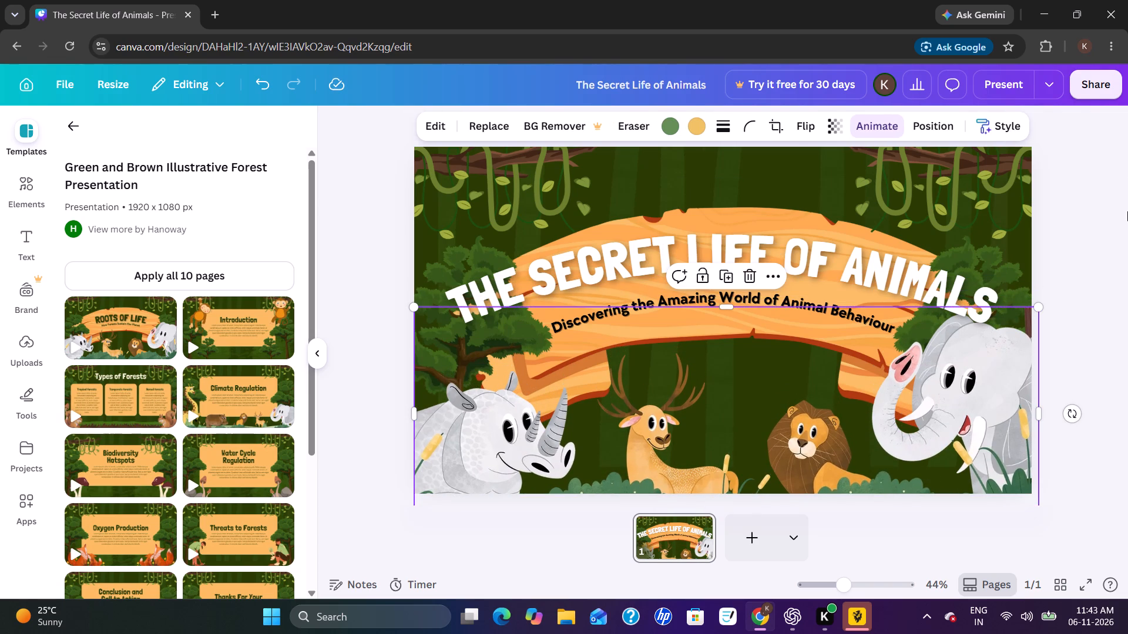
click(1080, 234)
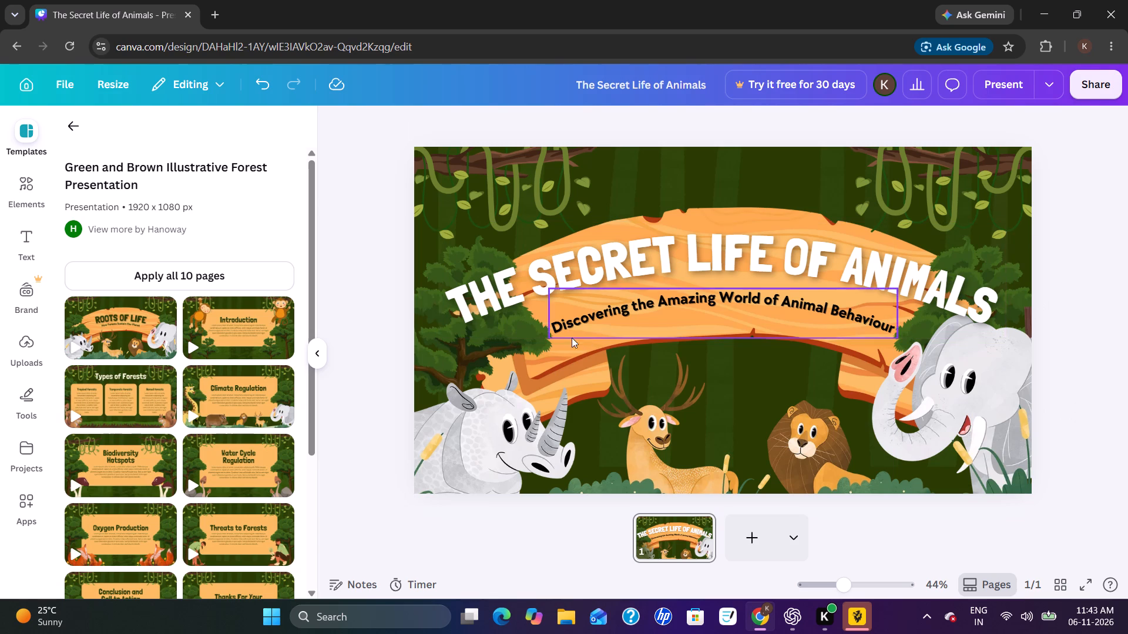
click(448, 353)
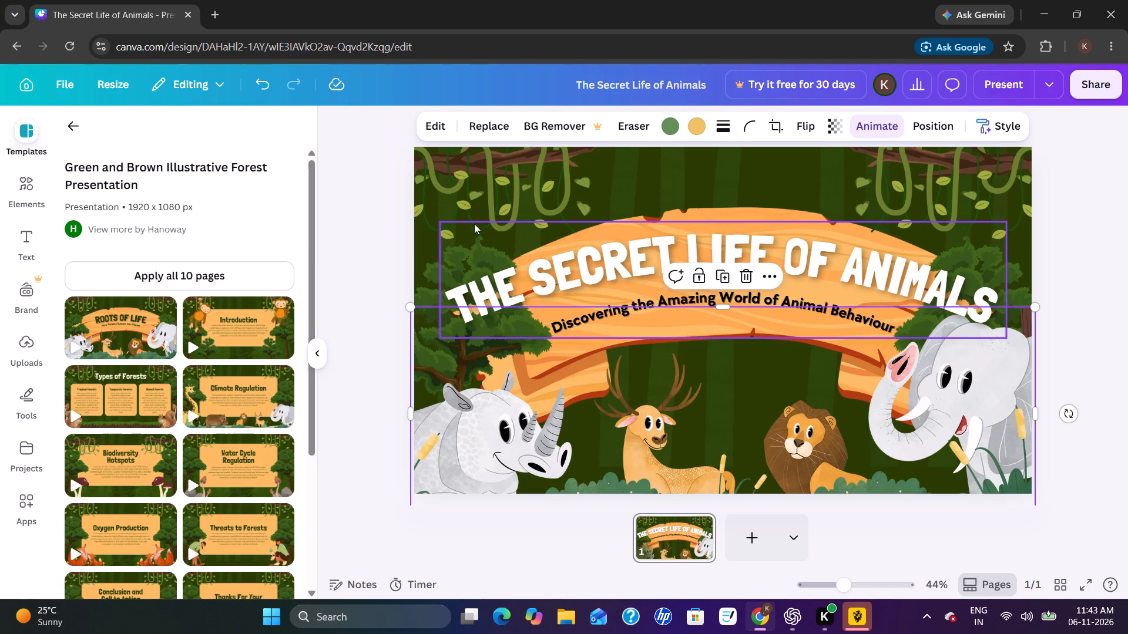
click(498, 255)
click(394, 252)
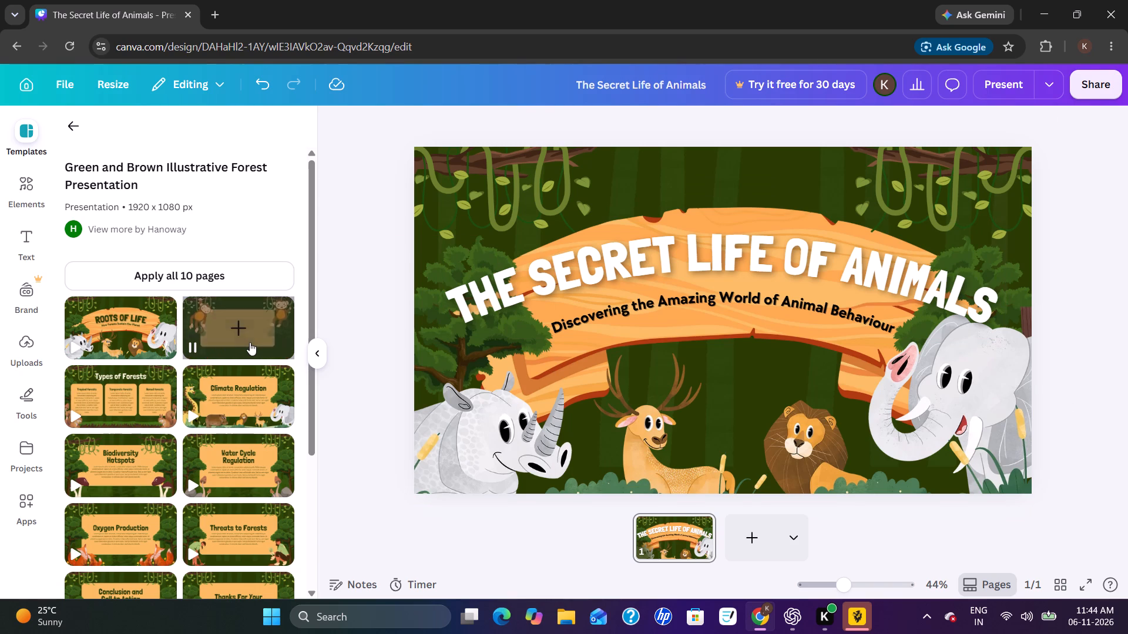
click(607, 265)
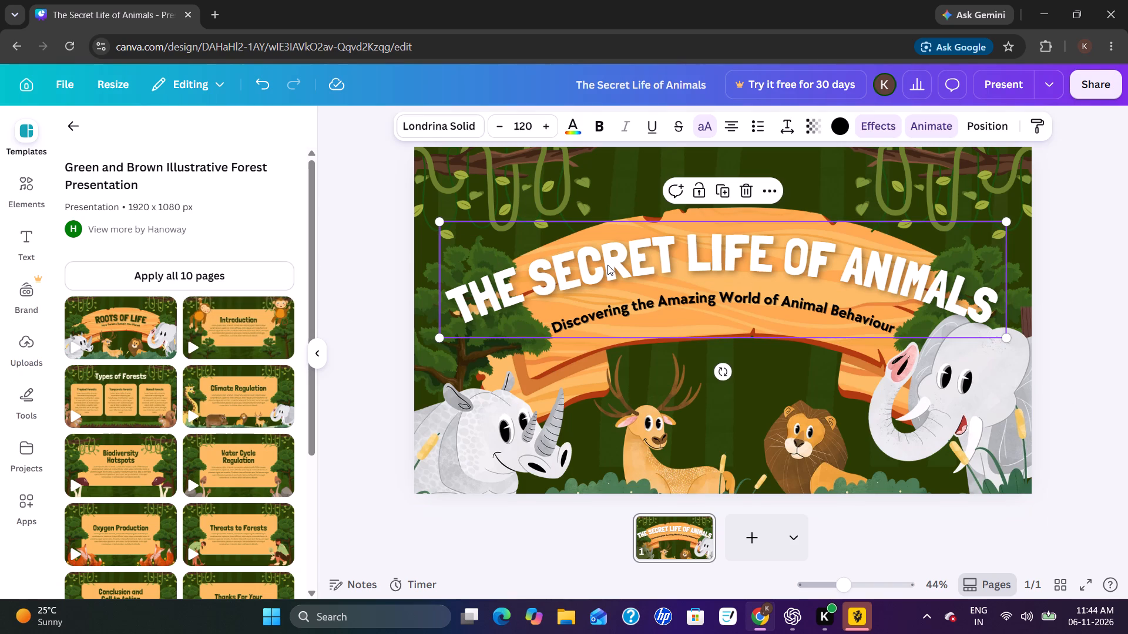
click(650, 127)
click(604, 323)
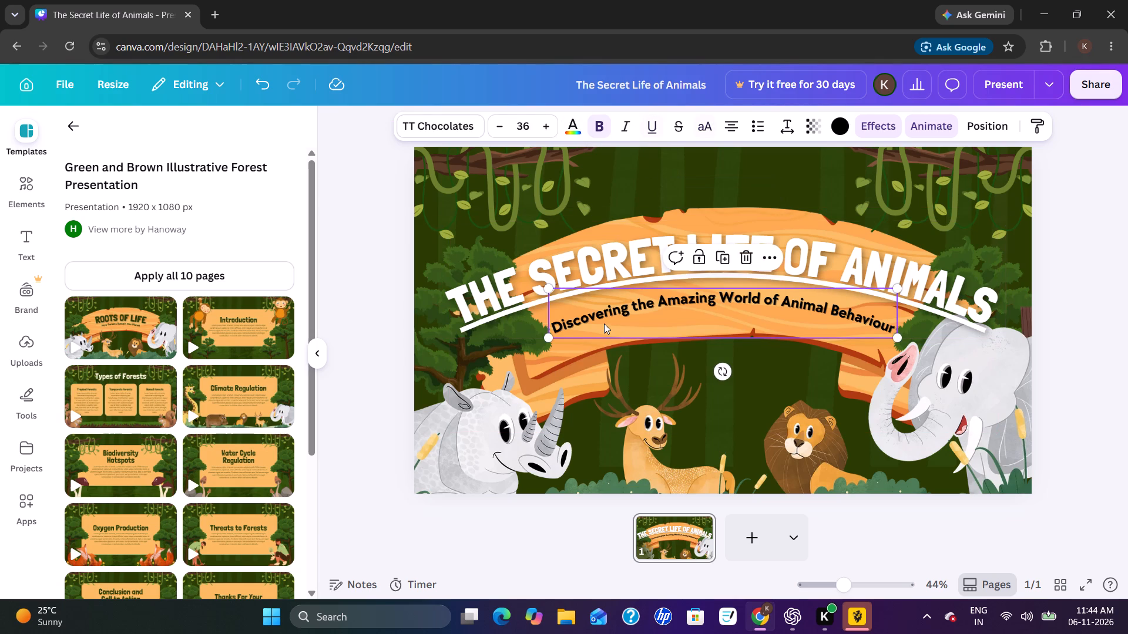
click(652, 121)
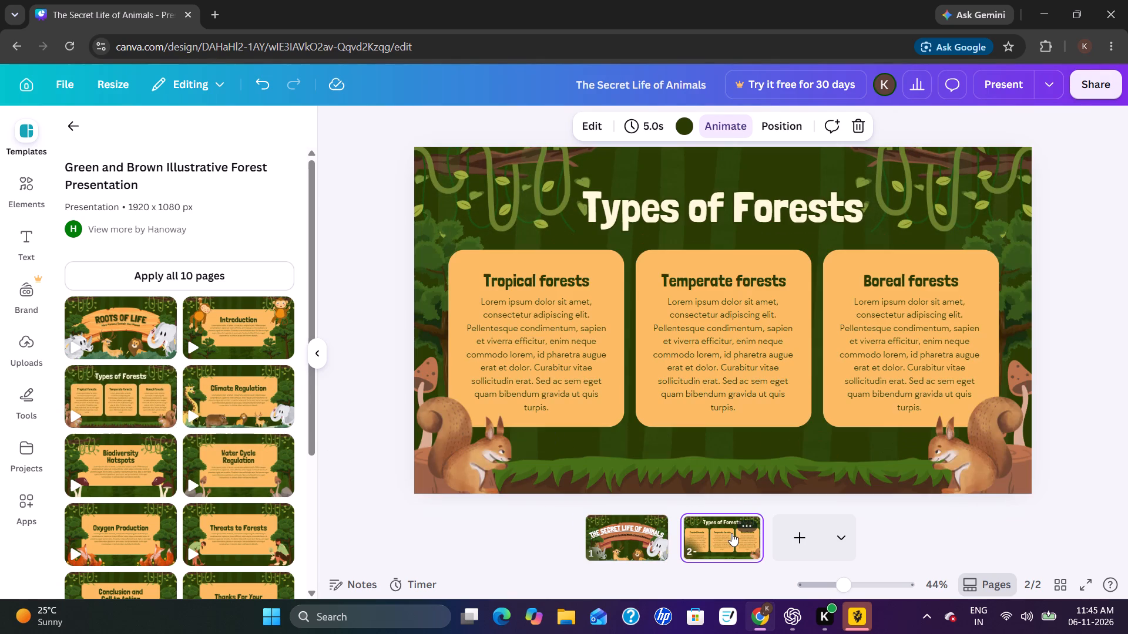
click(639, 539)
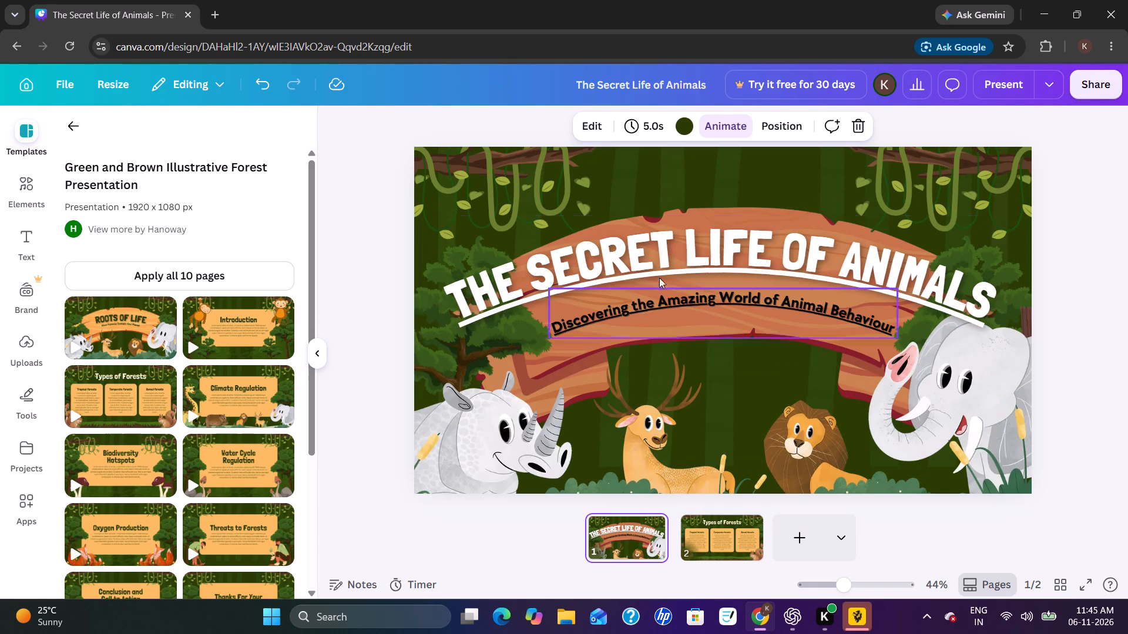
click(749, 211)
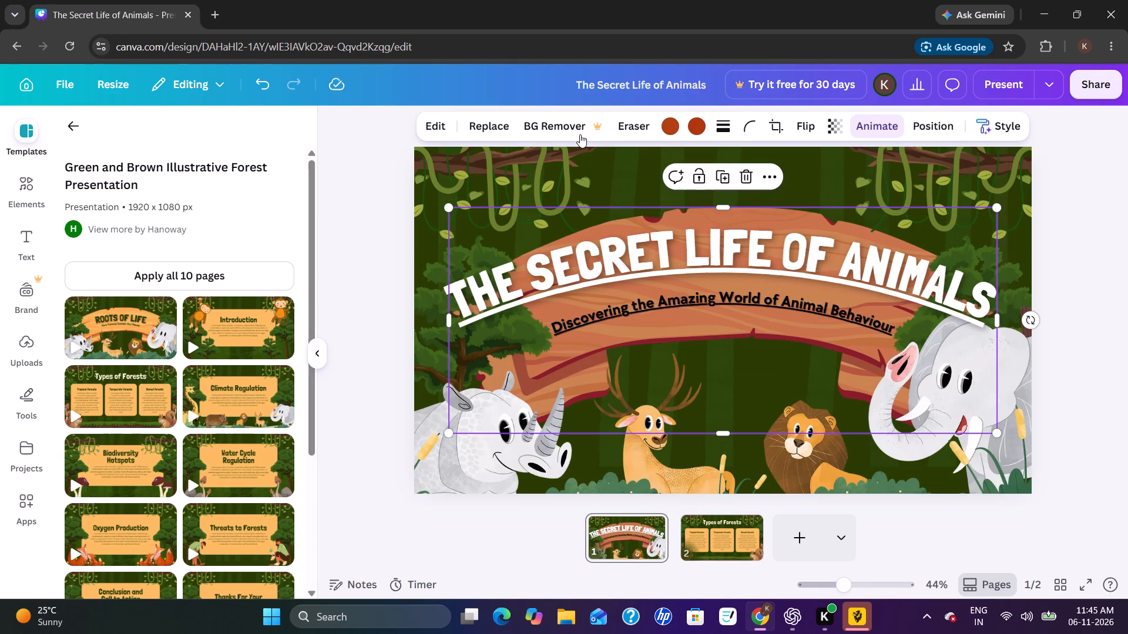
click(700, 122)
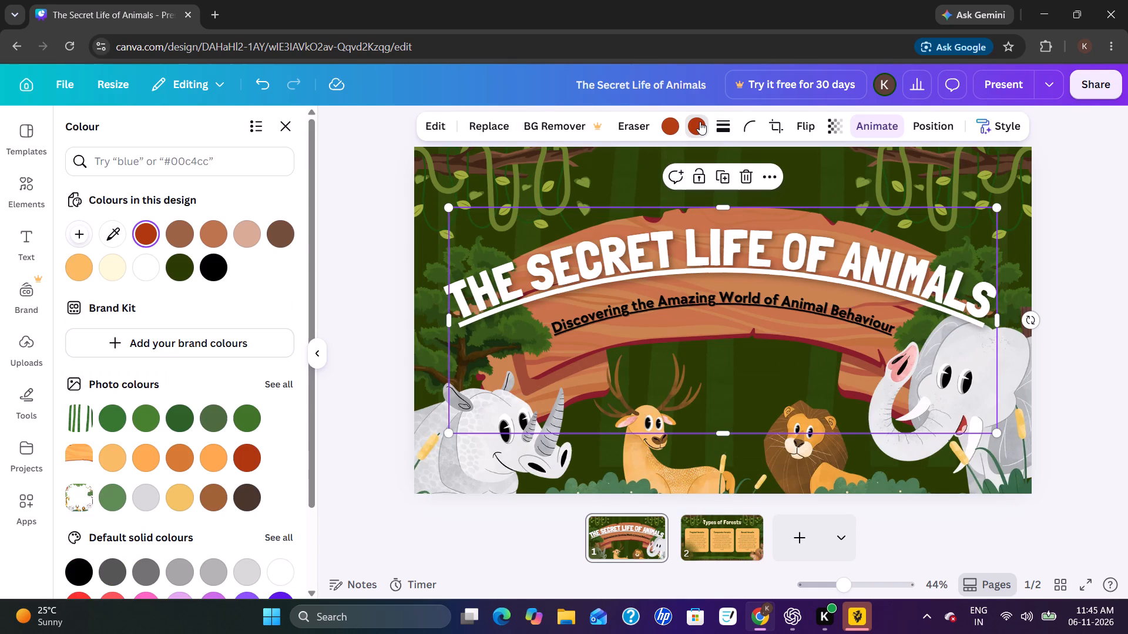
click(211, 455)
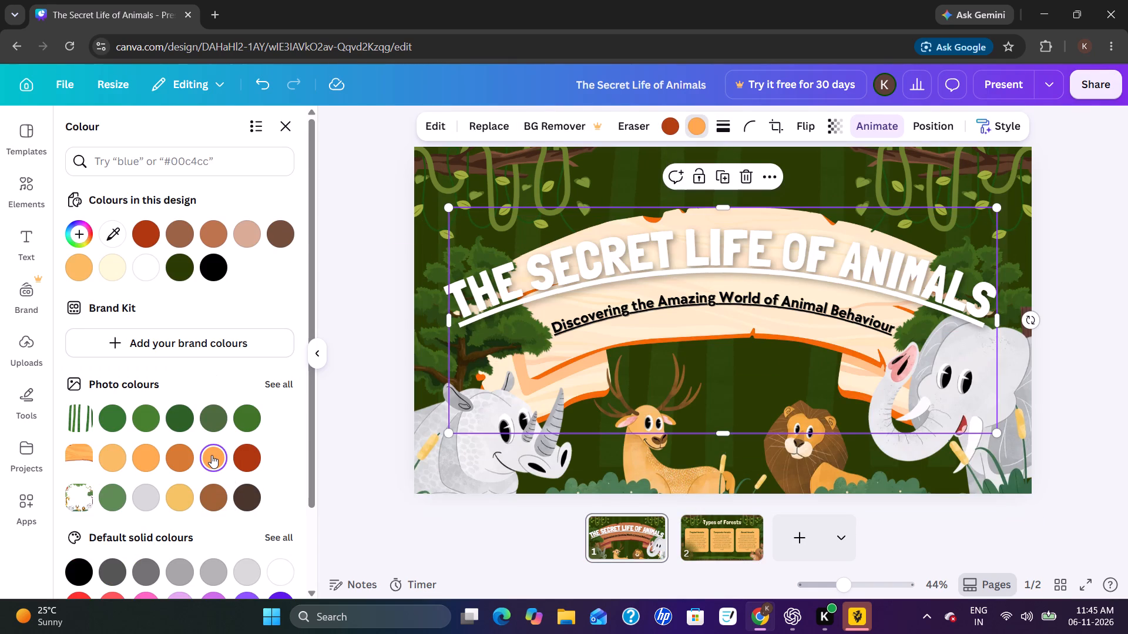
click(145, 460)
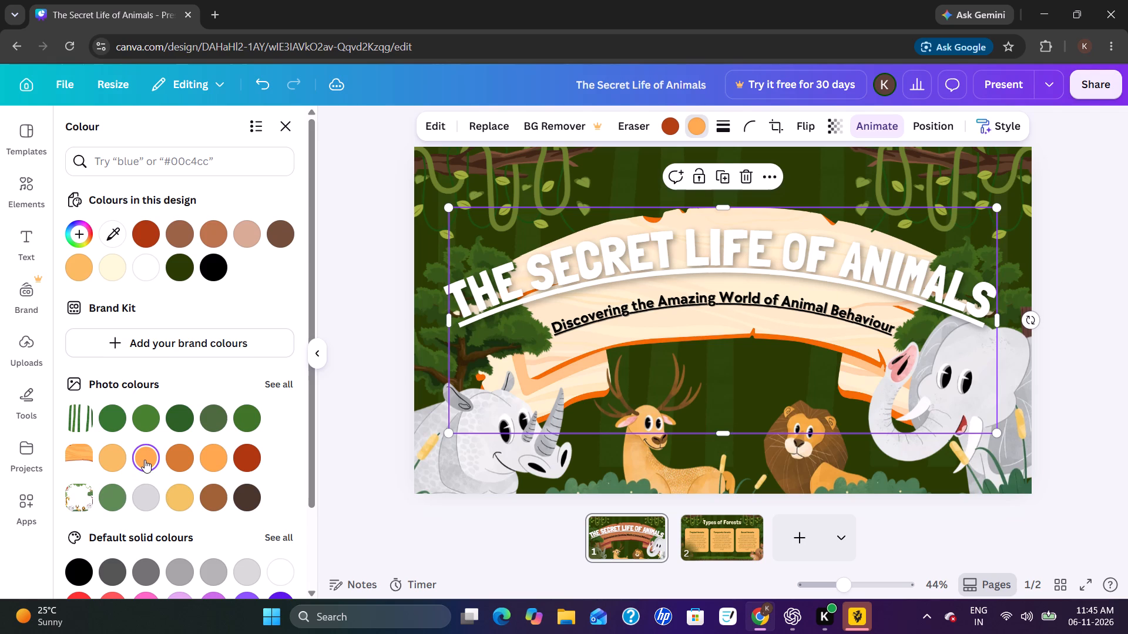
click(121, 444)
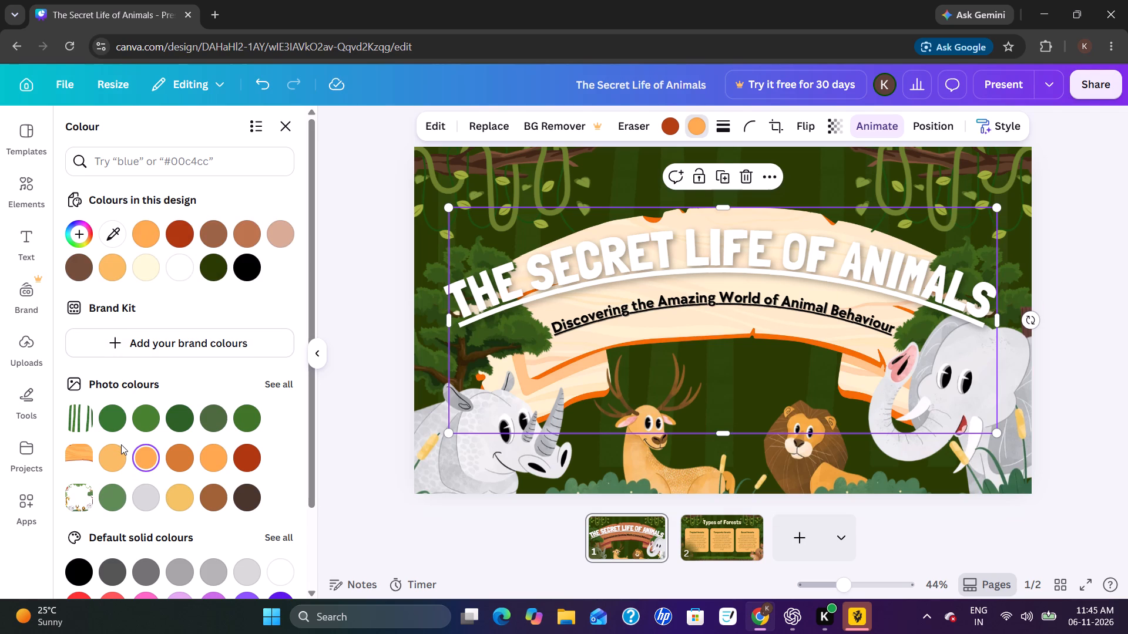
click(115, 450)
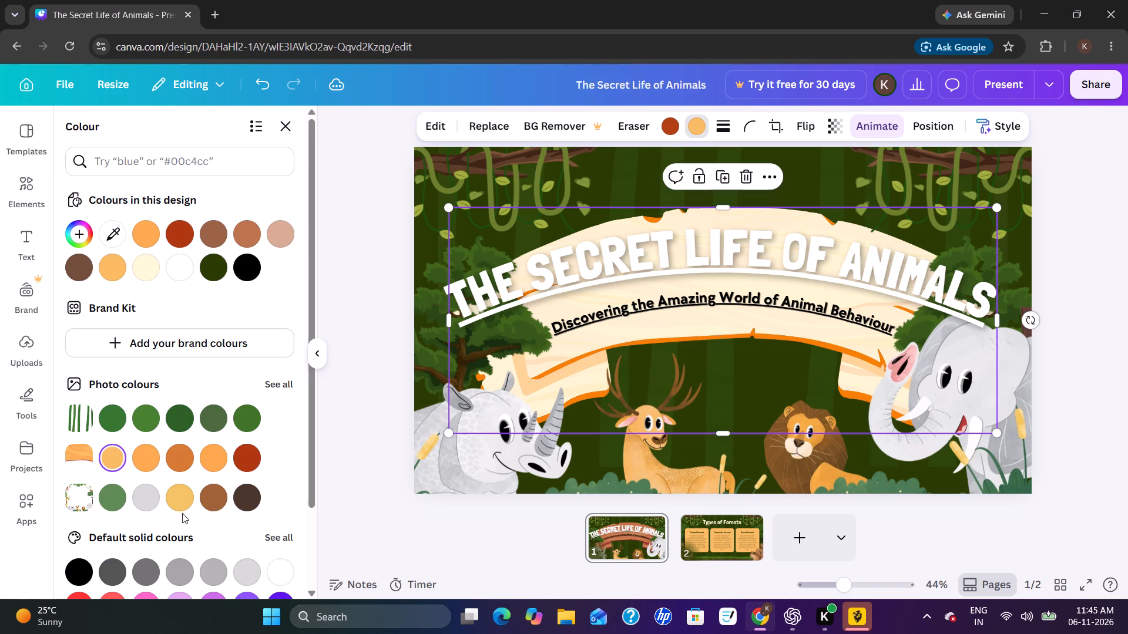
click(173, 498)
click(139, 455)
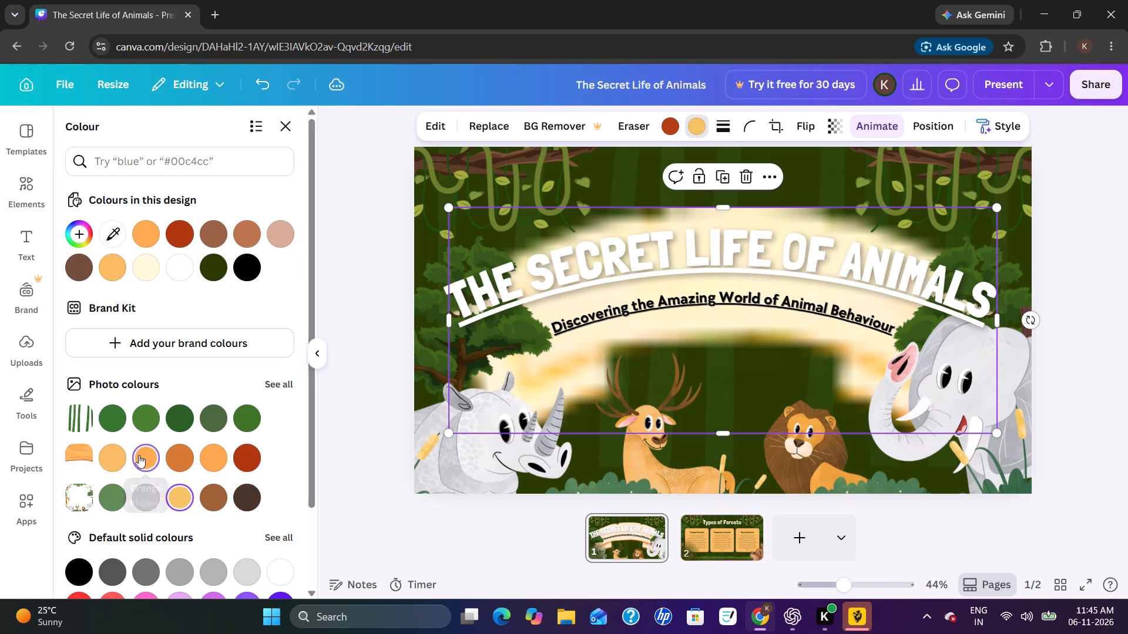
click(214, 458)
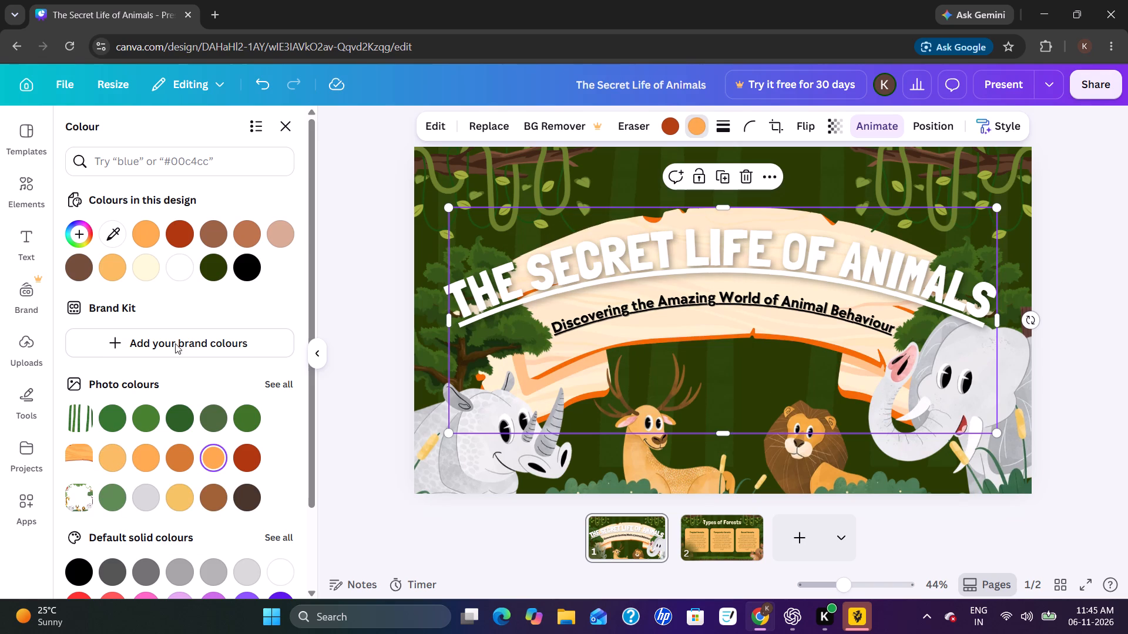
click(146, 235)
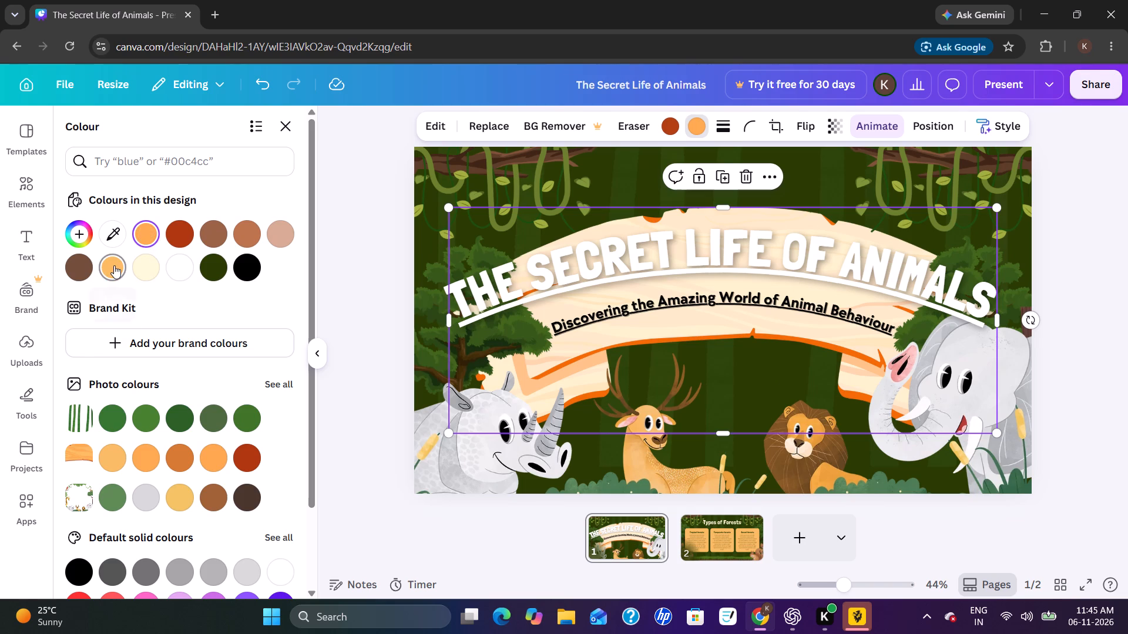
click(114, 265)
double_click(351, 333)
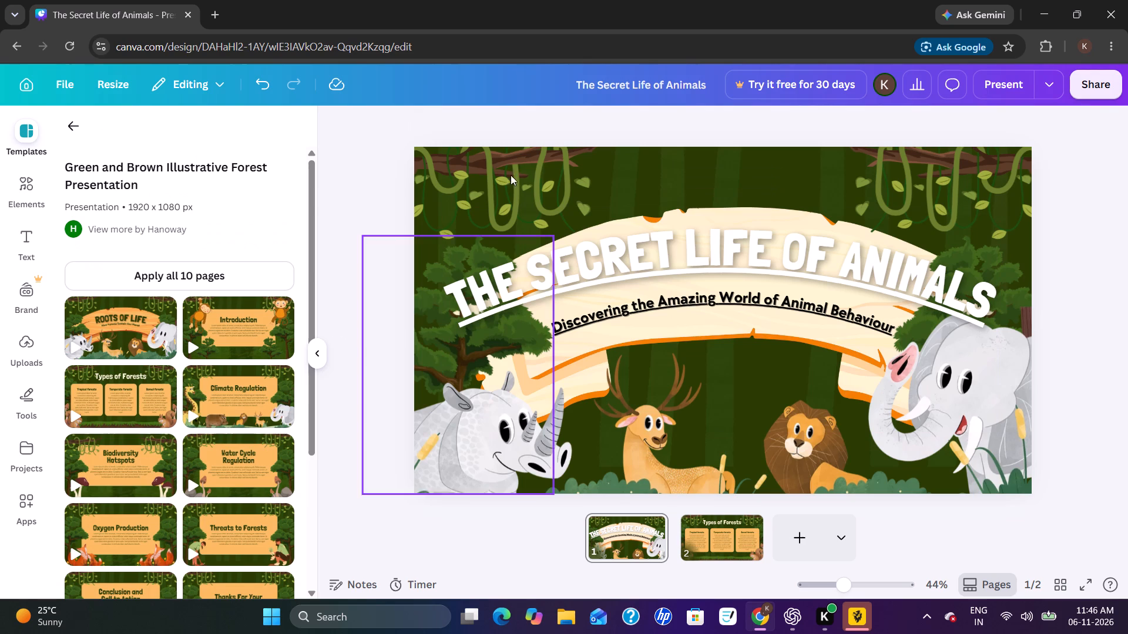
Recolour the second colour of the cover's wooden banner to the dark orange photo colour, after trying other reds, oranges and yellows.
click(607, 219)
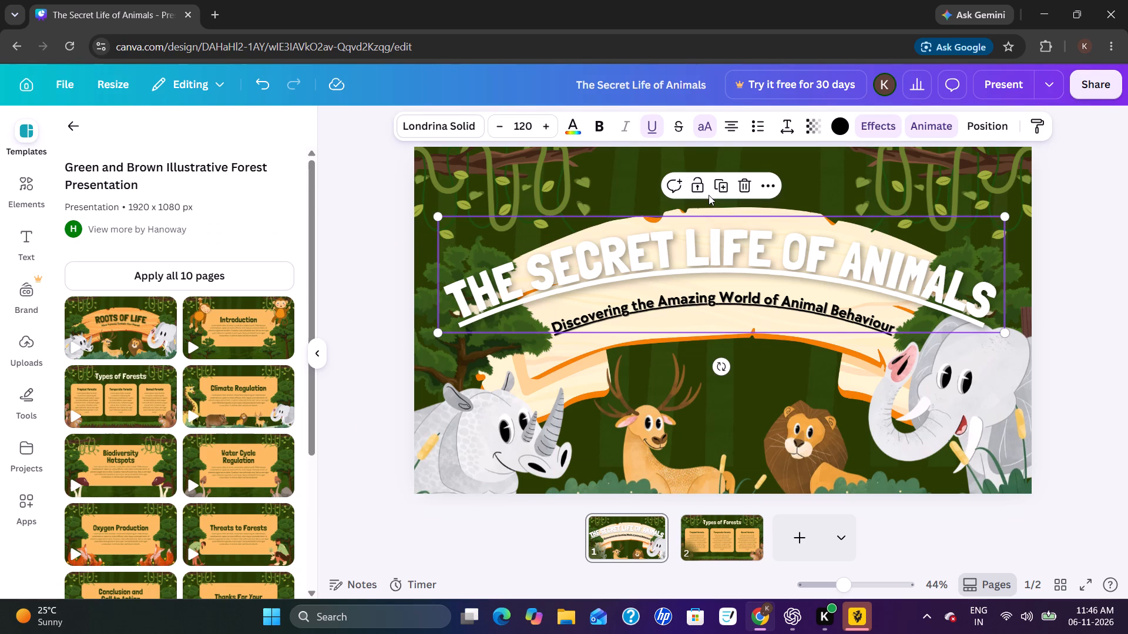
click(736, 207)
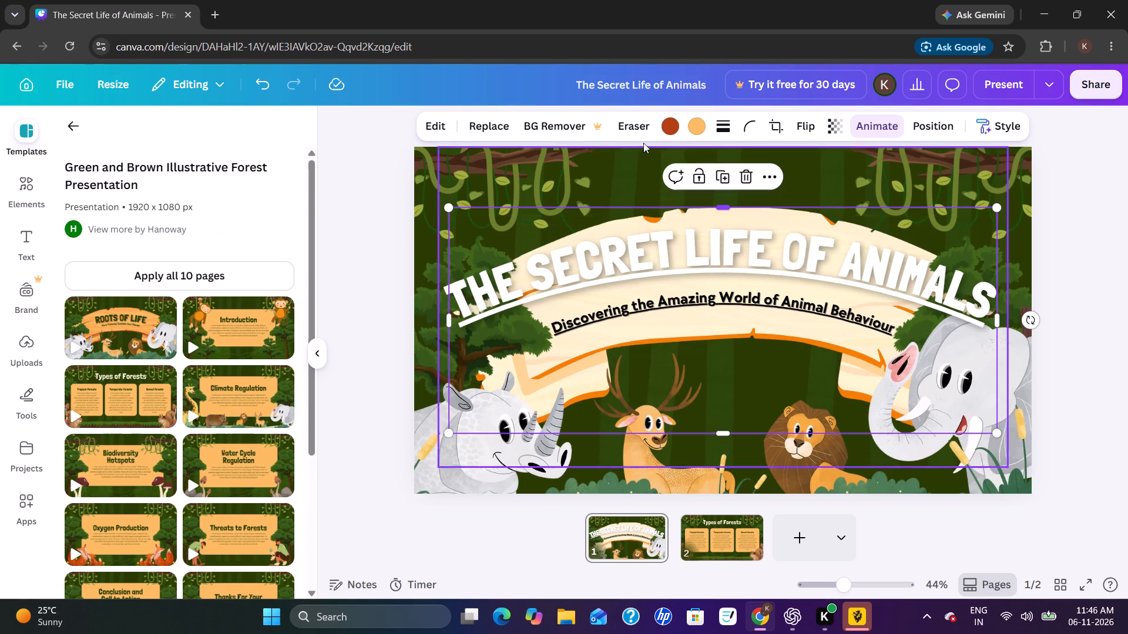
click(694, 124)
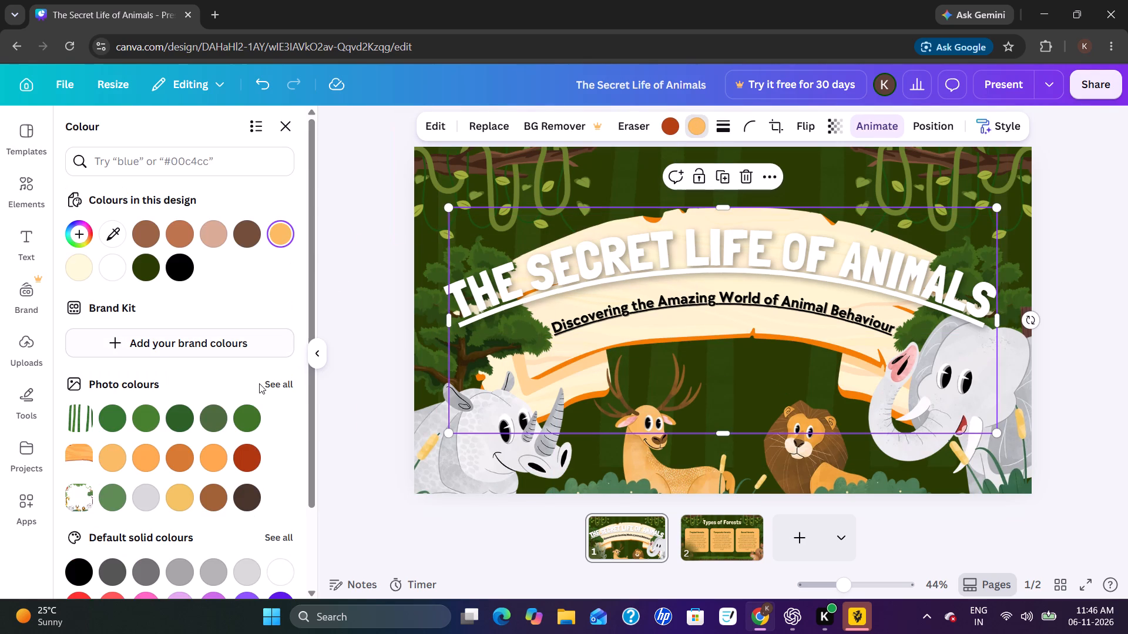
click(202, 458)
click(238, 457)
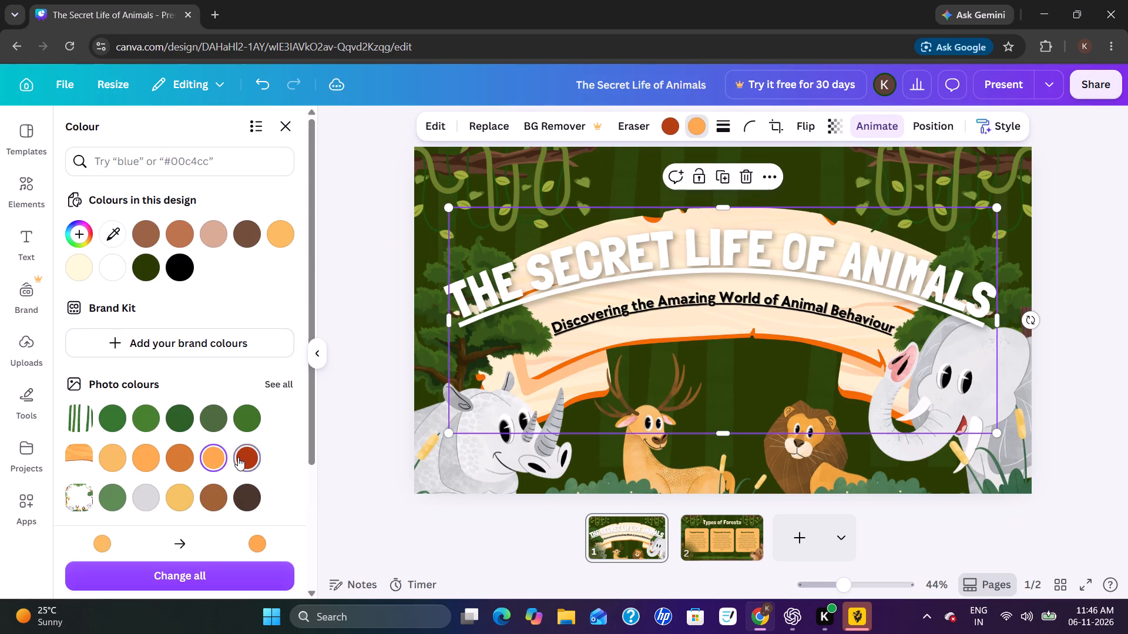
scroll(238, 457, down, 4)
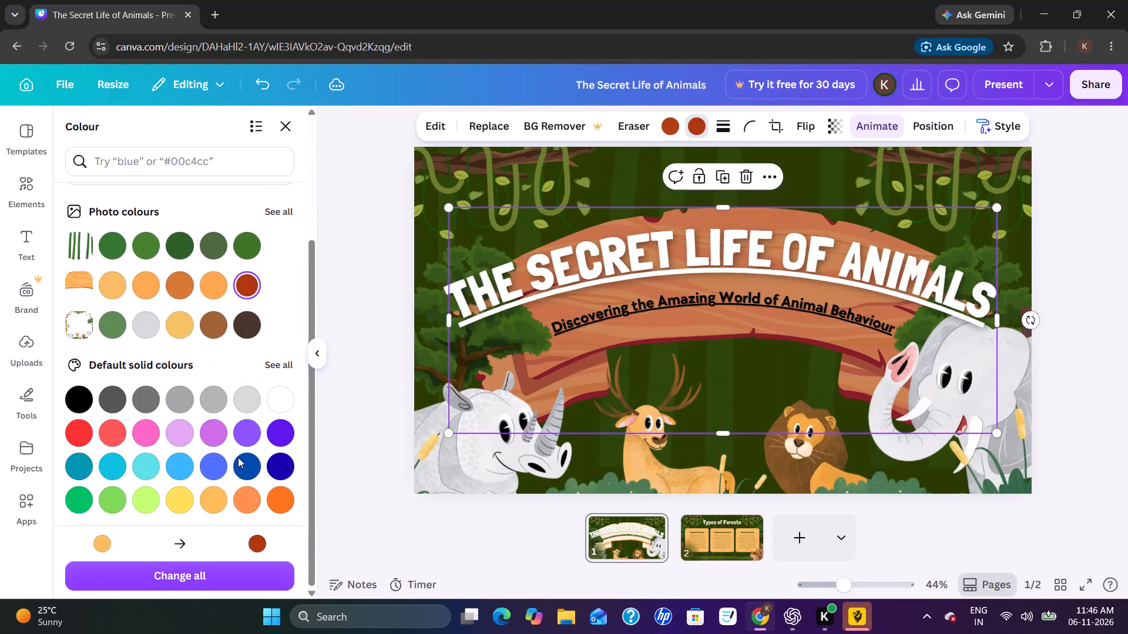
click(272, 501)
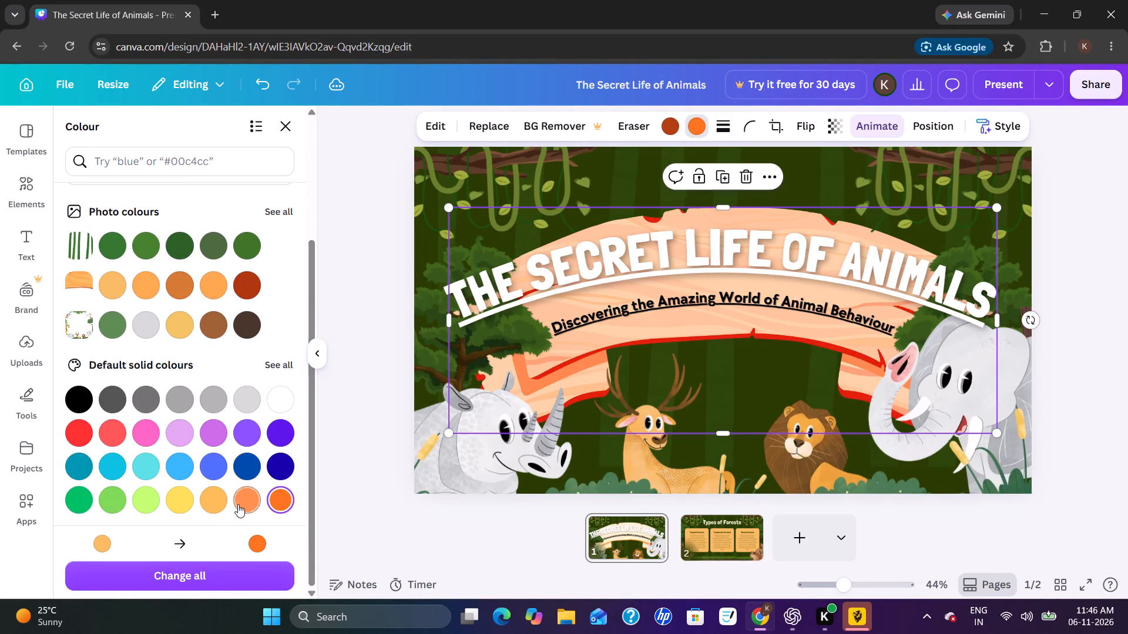
click(238, 504)
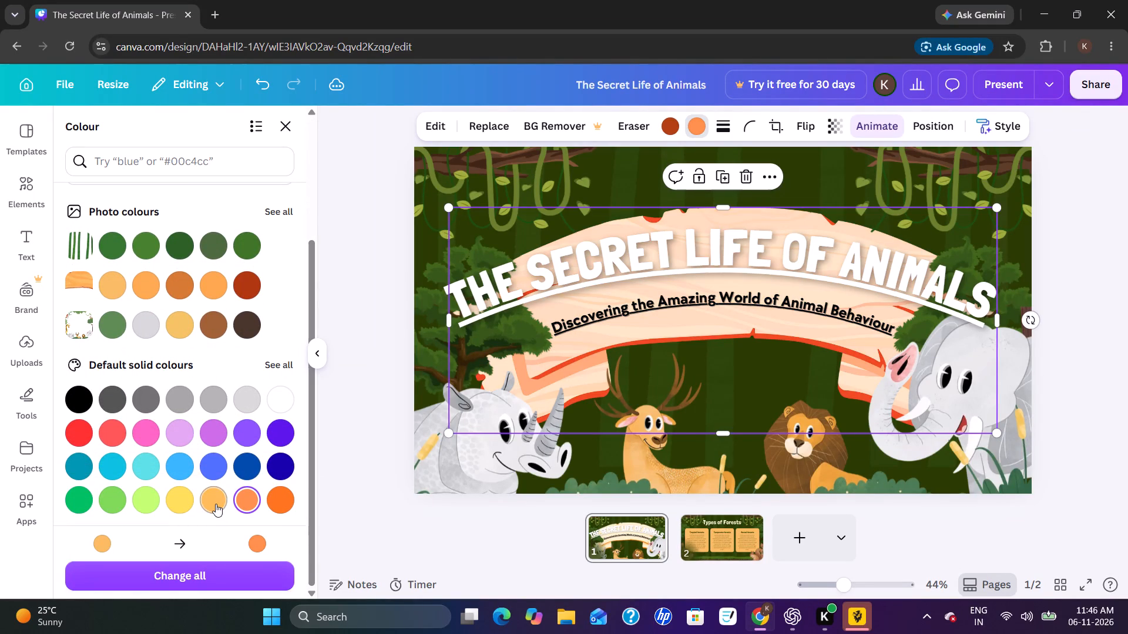
click(216, 504)
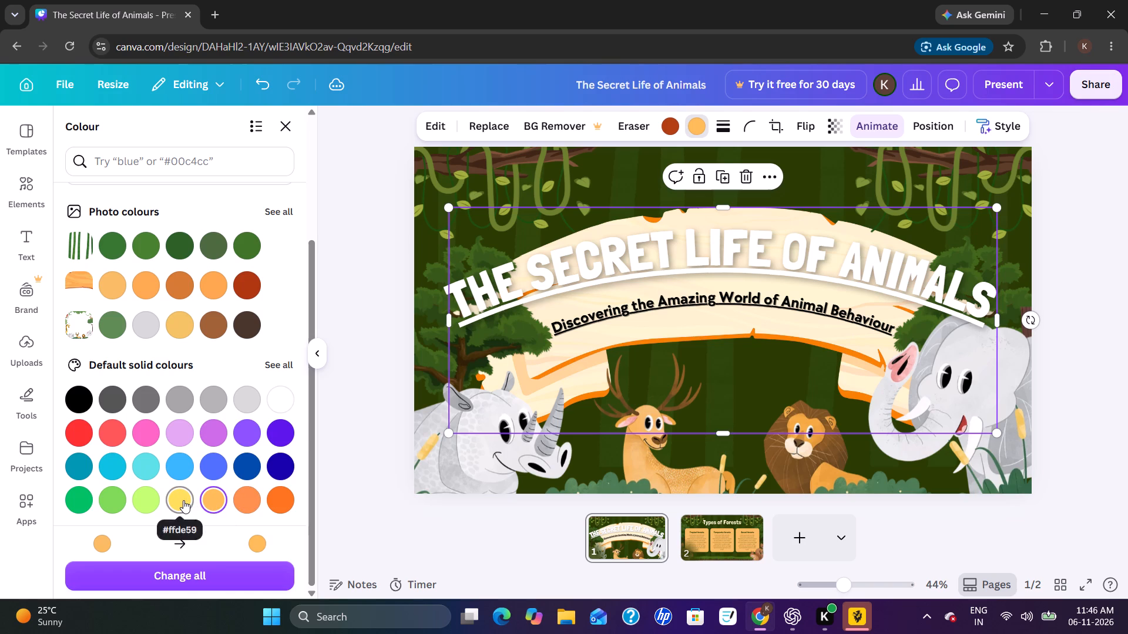
click(183, 500)
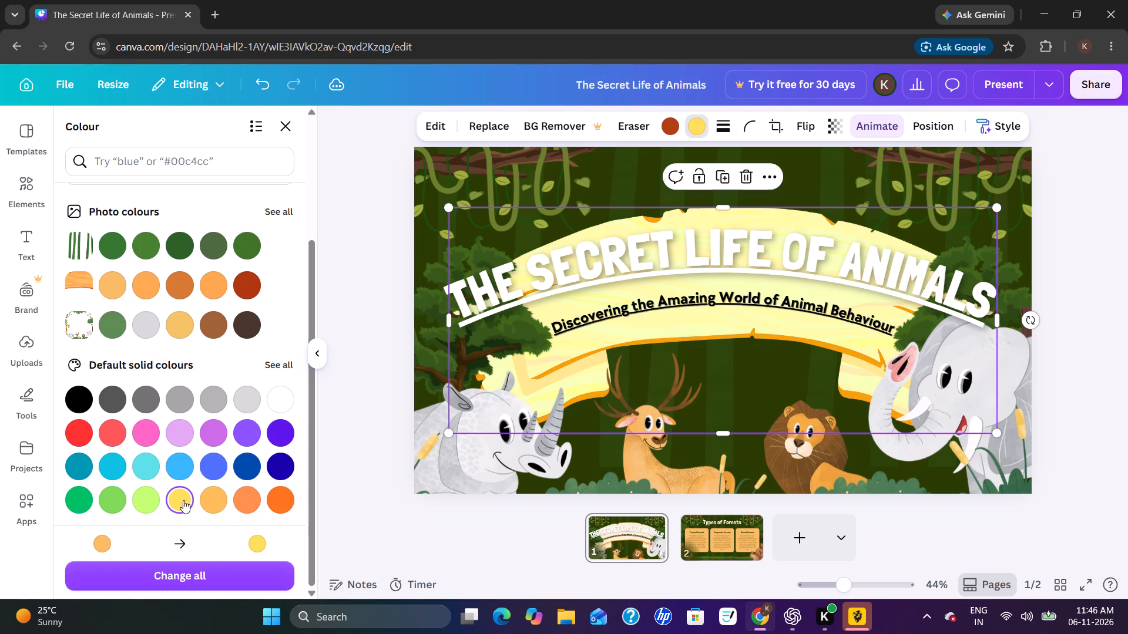
click(273, 499)
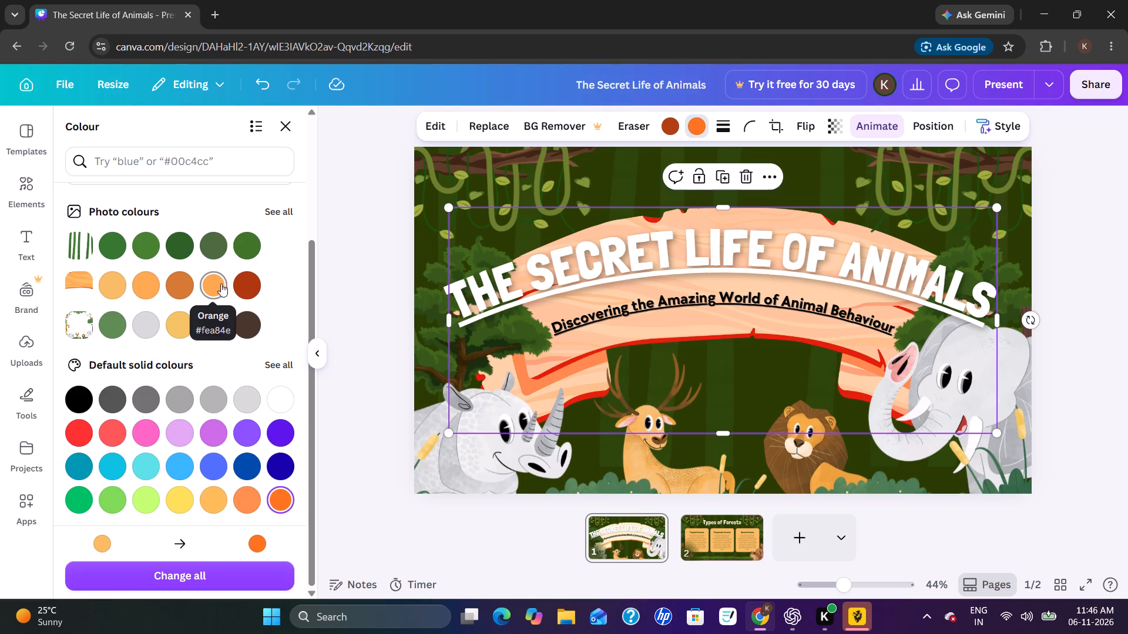
click(190, 319)
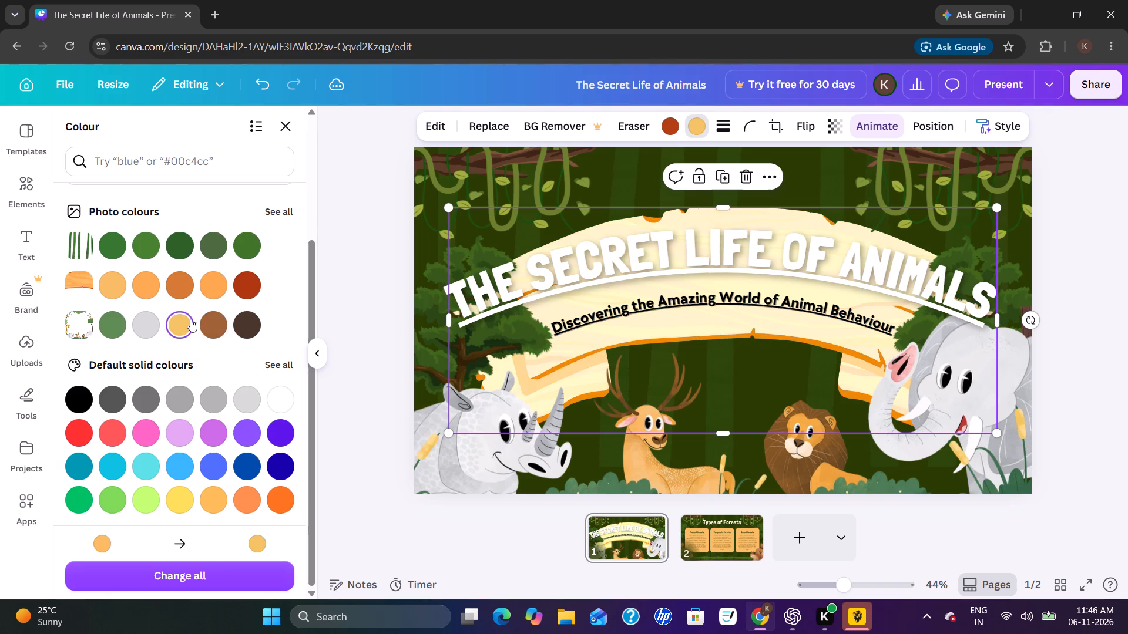
click(215, 290)
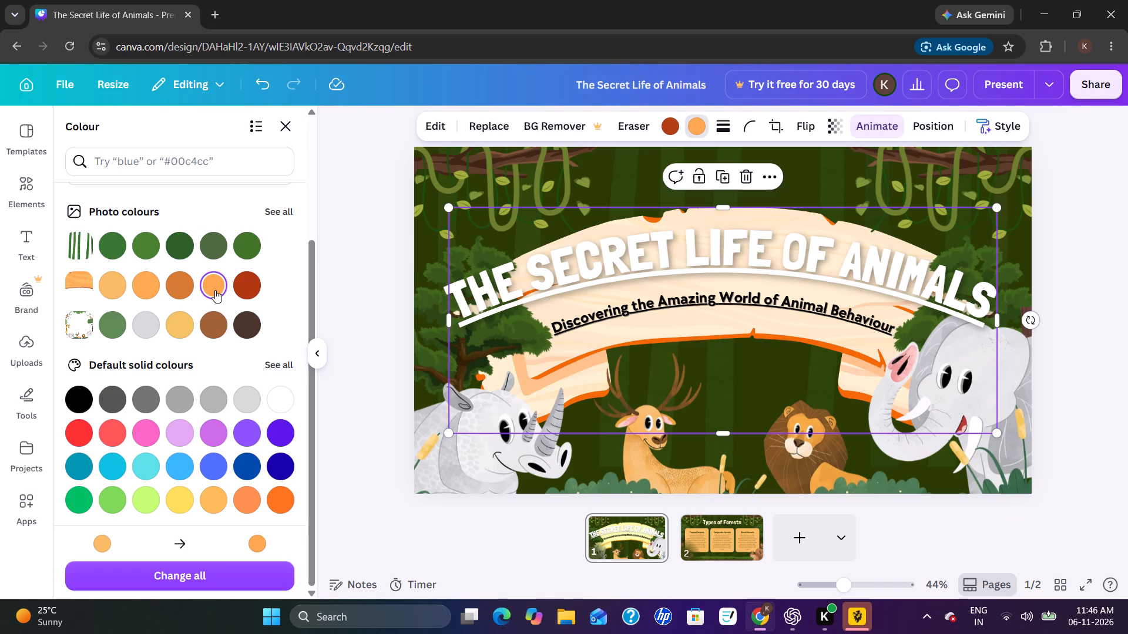
click(184, 292)
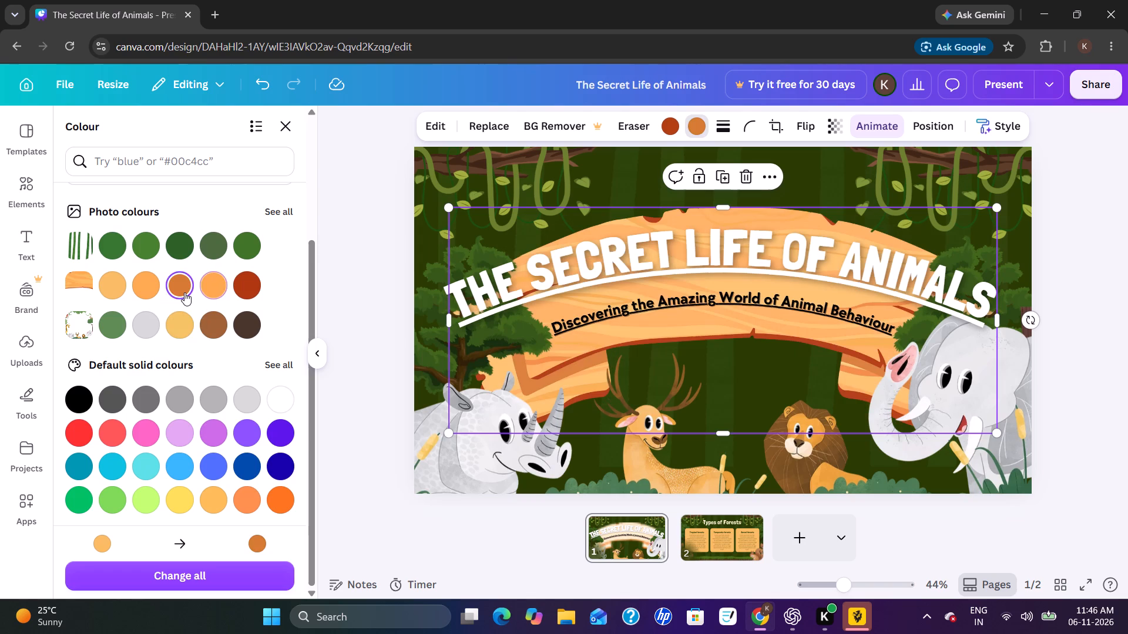
click(368, 355)
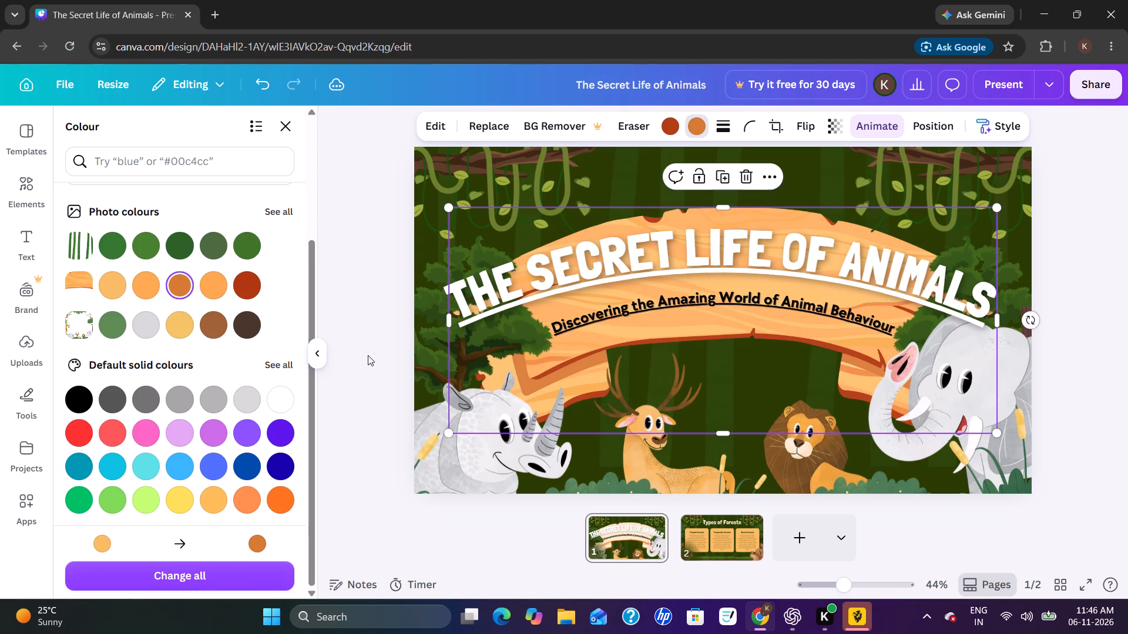
click(368, 355)
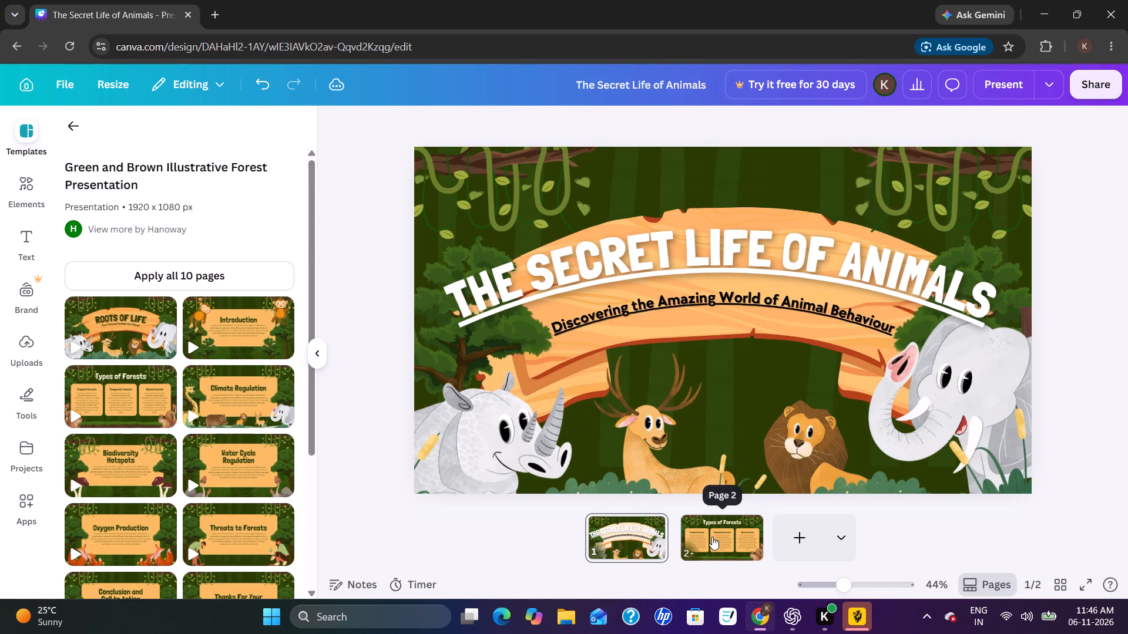
Replace the "Types of Forests" heading on page 2 with "table of content".
click(712, 537)
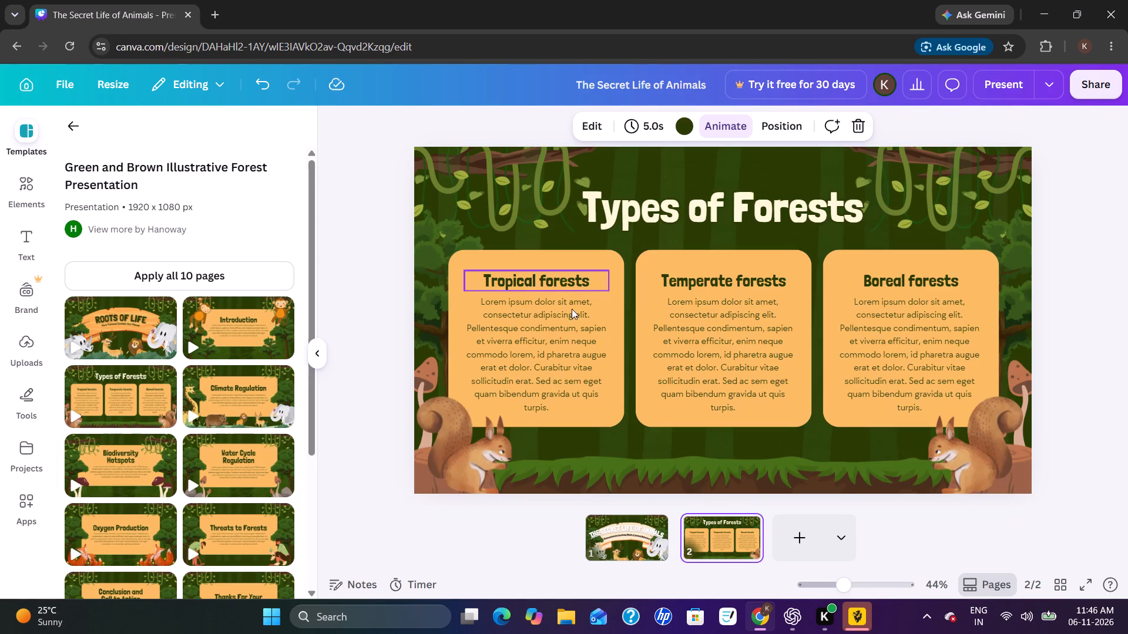
double_click(720, 240)
key(BackSpace)
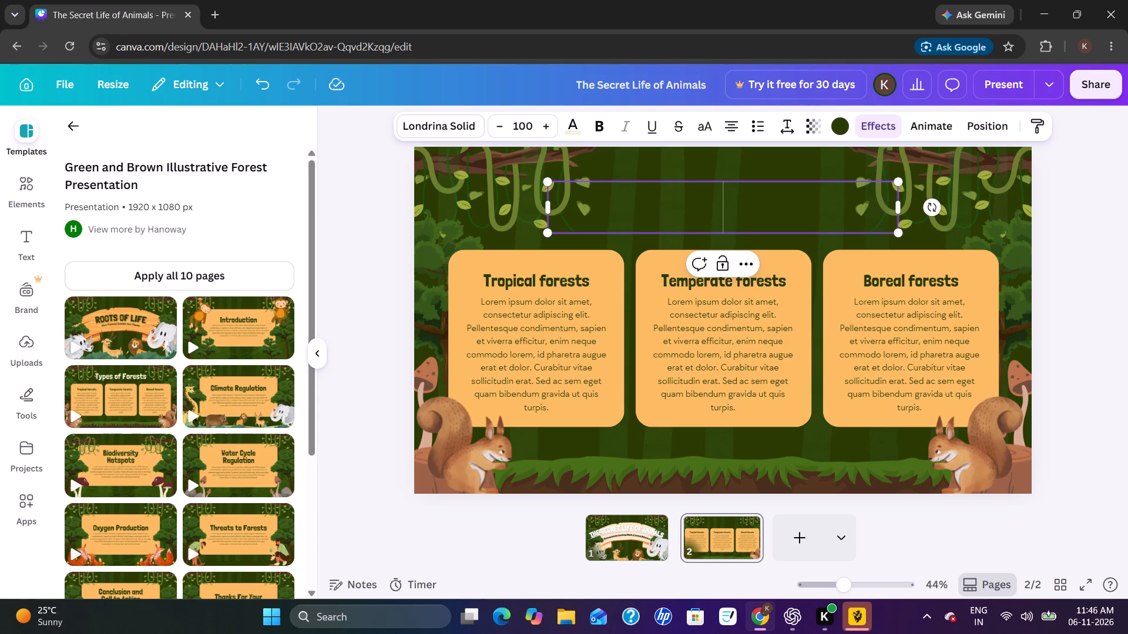
text(tab)
text(le of)
key(space)
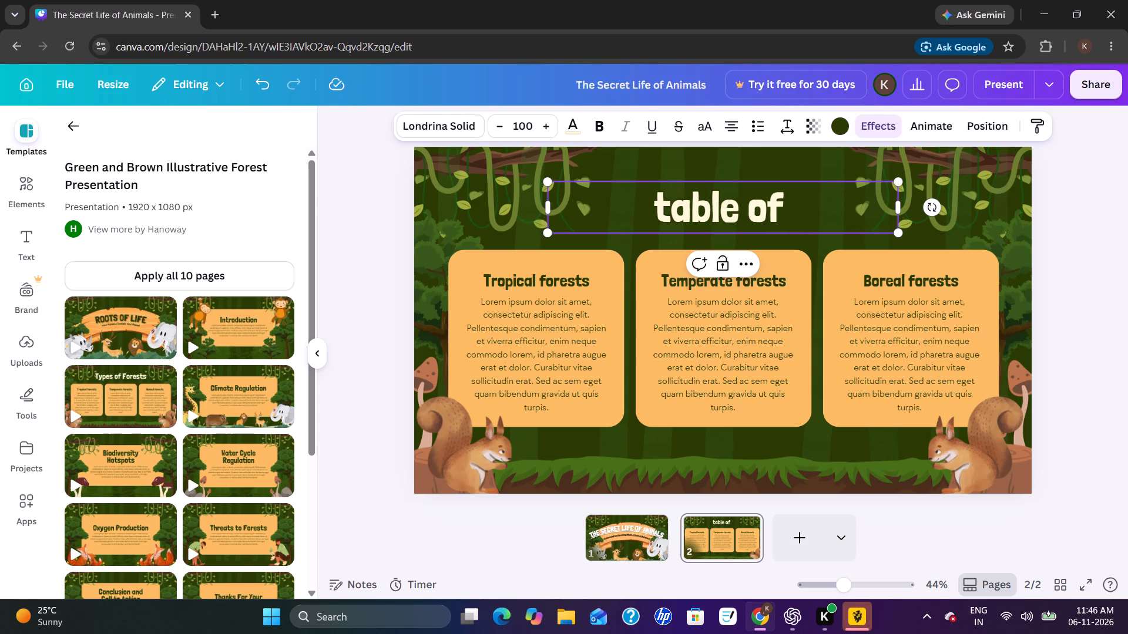
text(content)
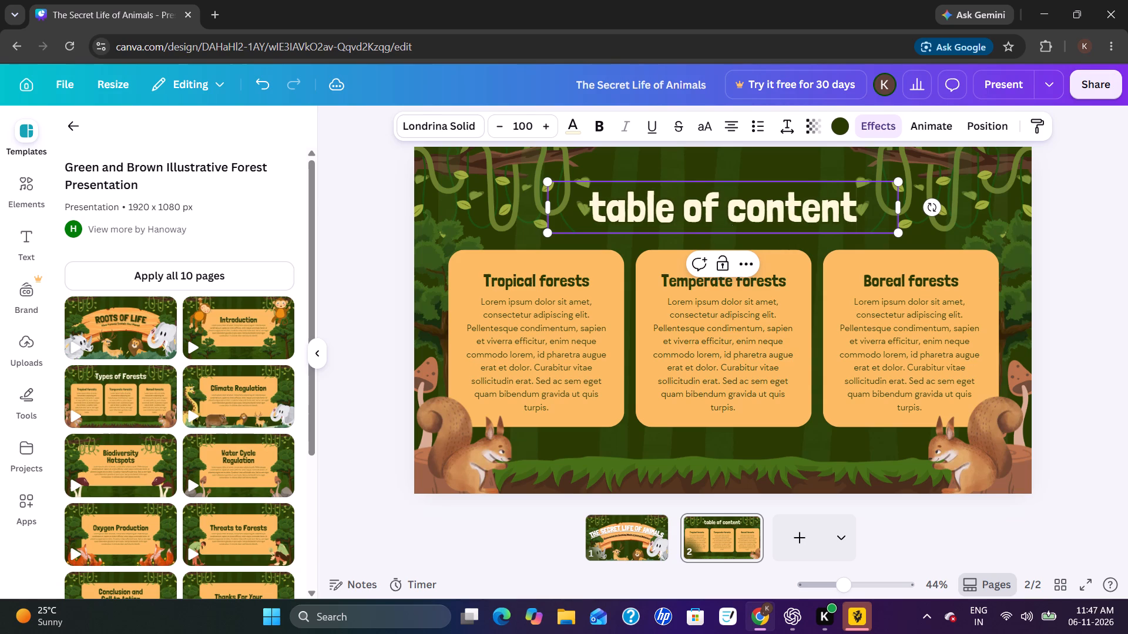
Capitalise the first letter of page 2's heading so it reads "Table of content".
click(600, 216)
key(BackSpace)
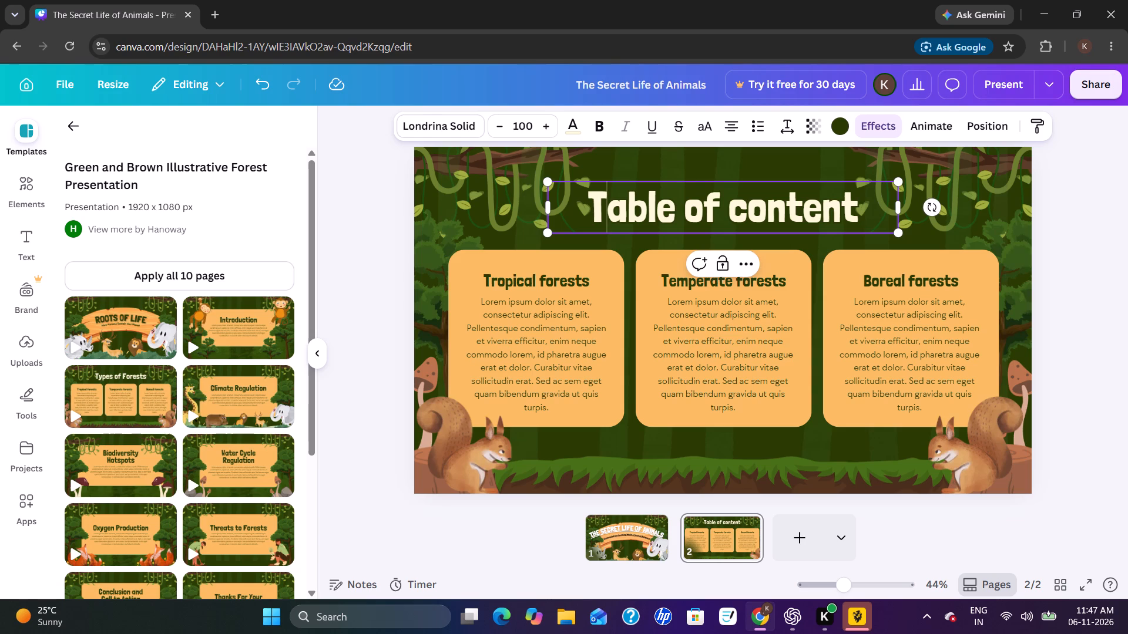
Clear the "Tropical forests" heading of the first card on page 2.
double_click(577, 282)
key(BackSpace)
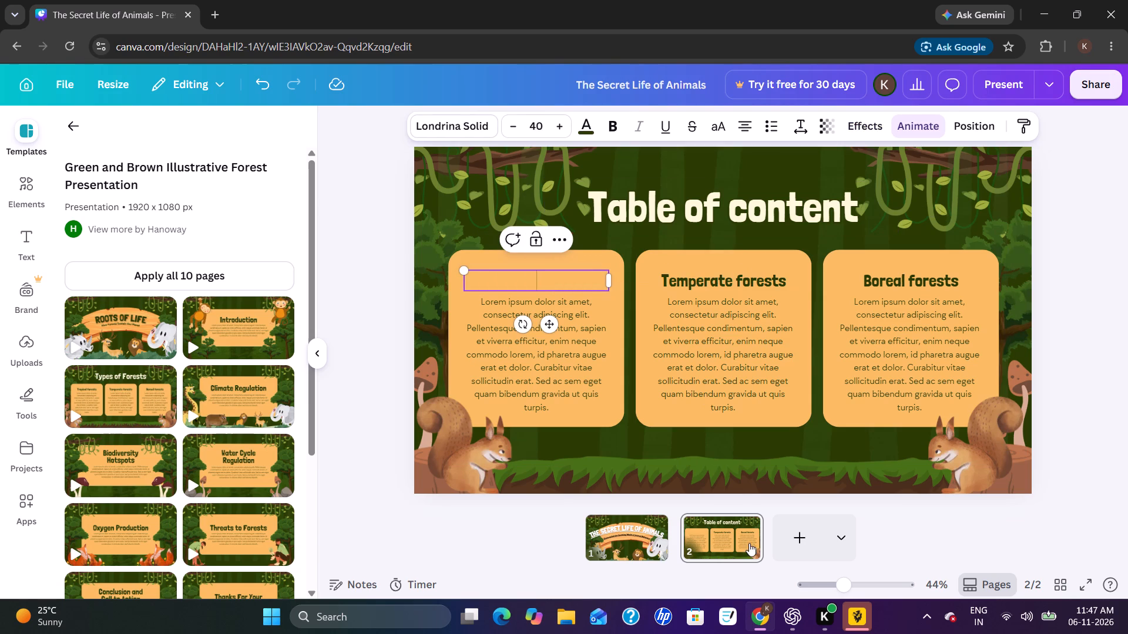
click(797, 625)
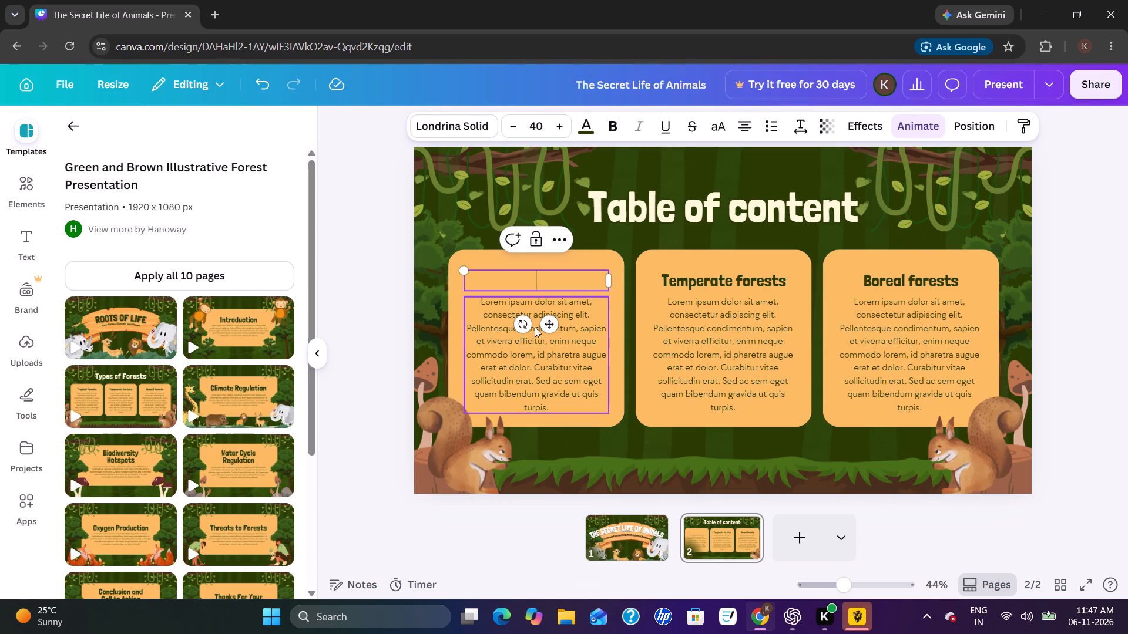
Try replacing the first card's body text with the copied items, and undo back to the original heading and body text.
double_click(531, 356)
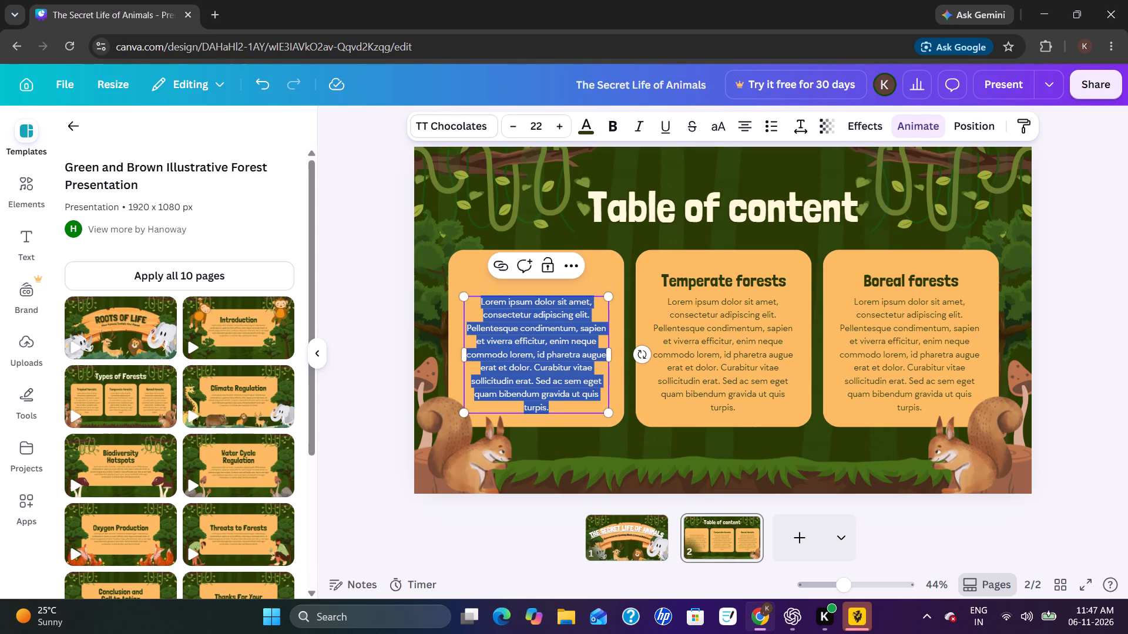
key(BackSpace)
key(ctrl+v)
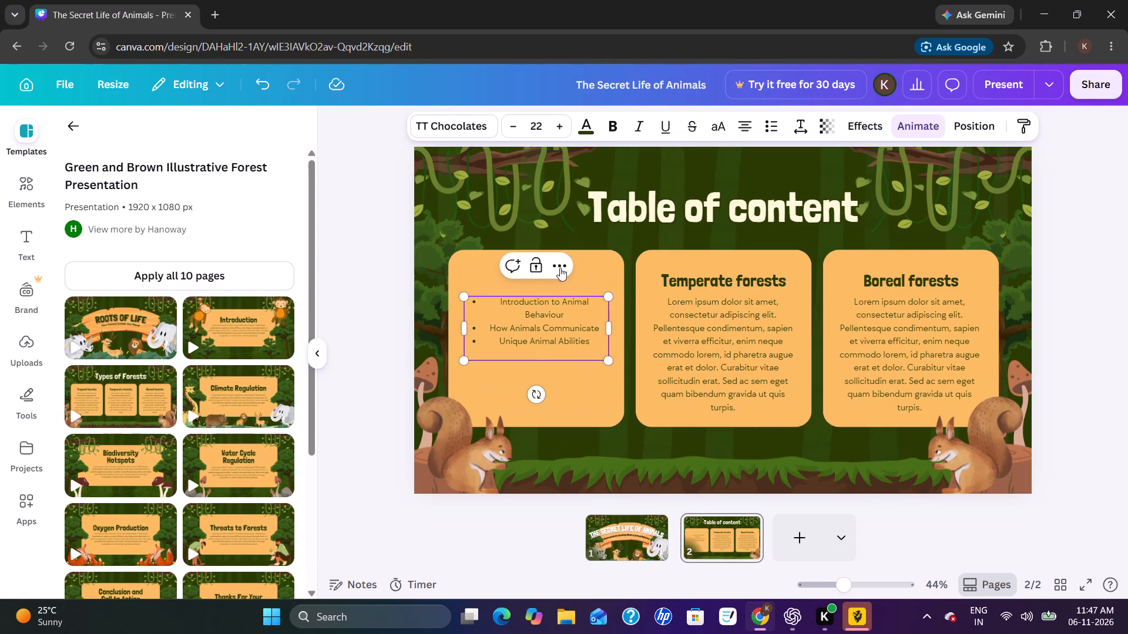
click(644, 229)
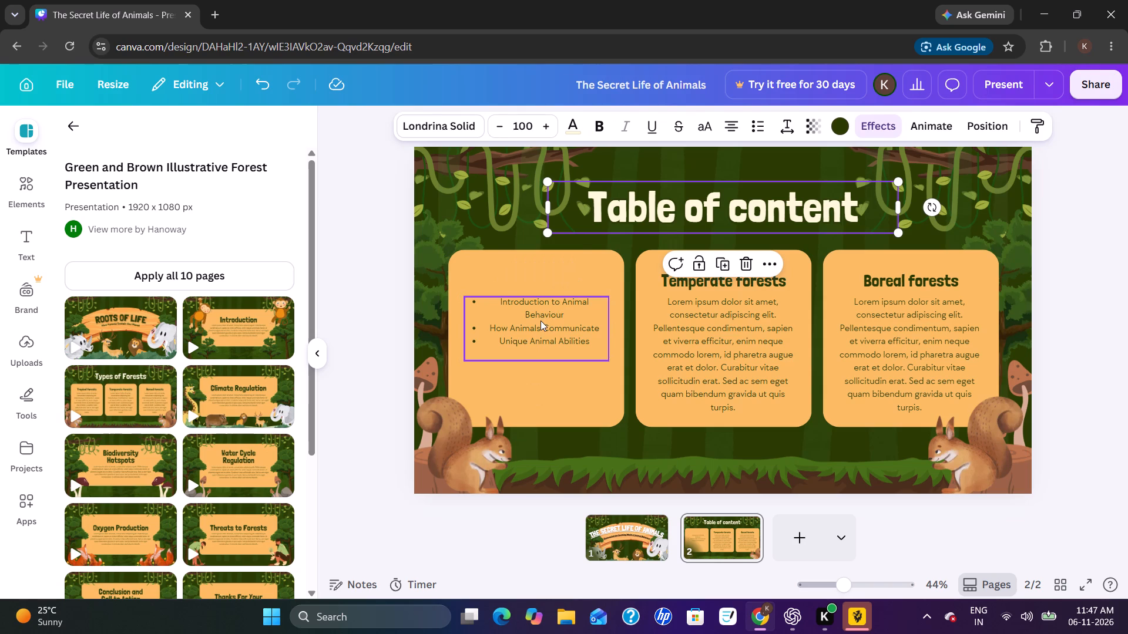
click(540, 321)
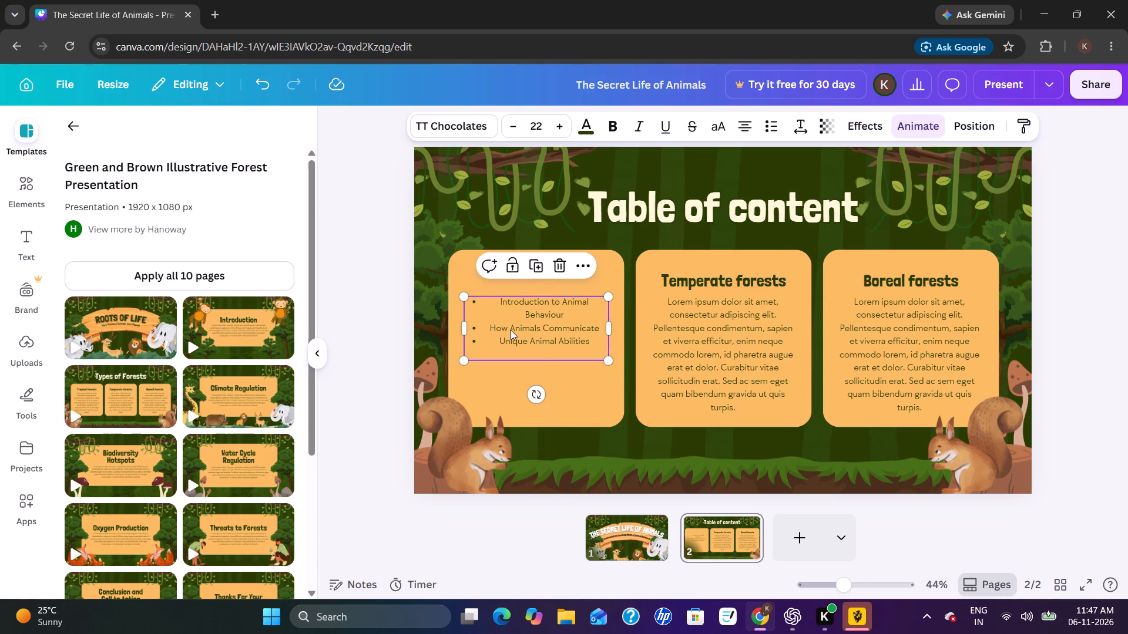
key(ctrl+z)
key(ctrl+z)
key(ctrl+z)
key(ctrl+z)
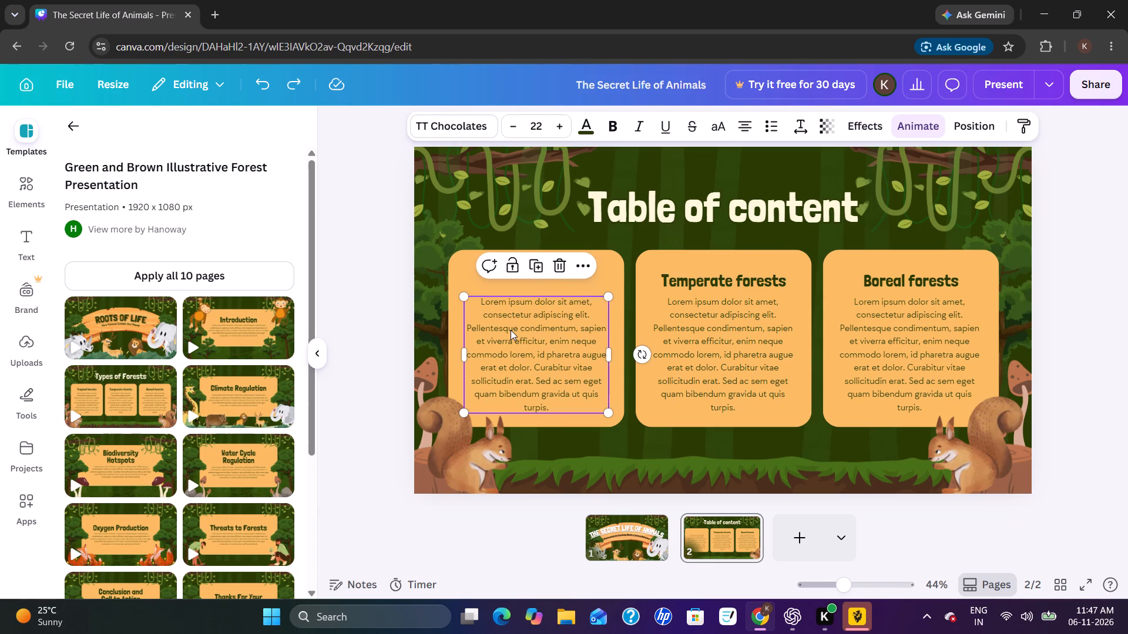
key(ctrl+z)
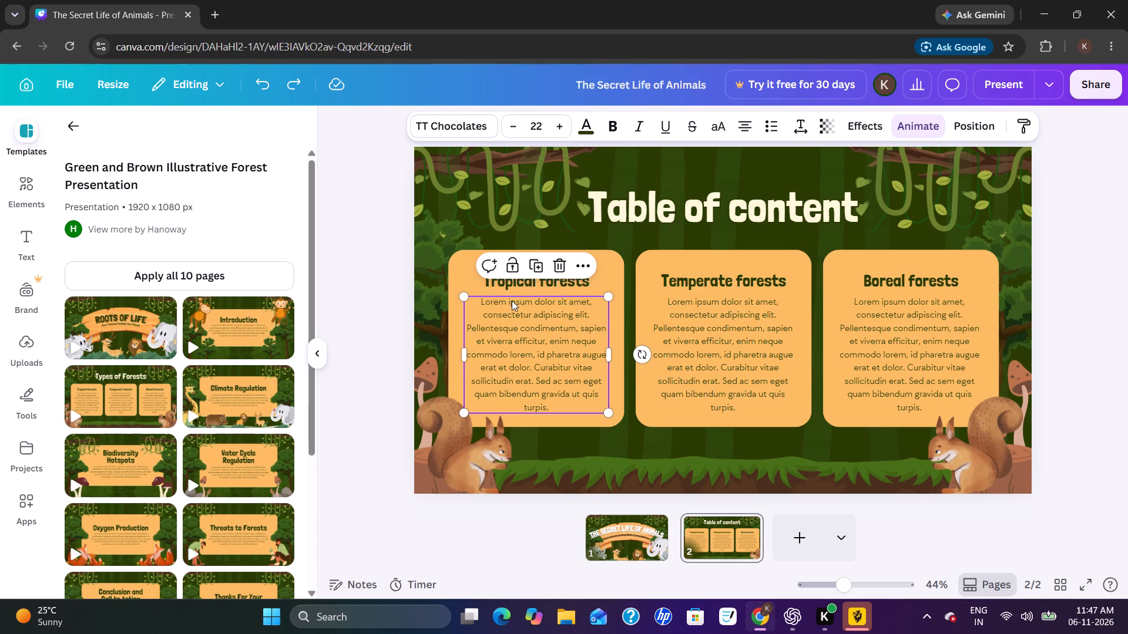
Replace the first card's "Tropical forests" heading with the three copied contents items.
double_click(516, 288)
key(BackSpace)
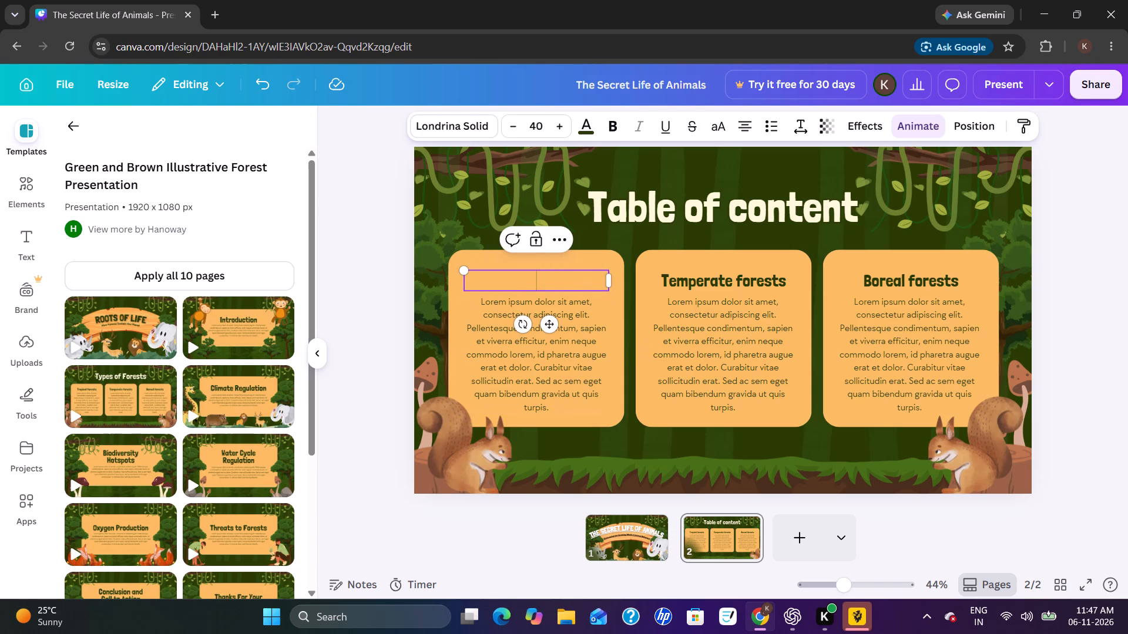
key(ctrl+v)
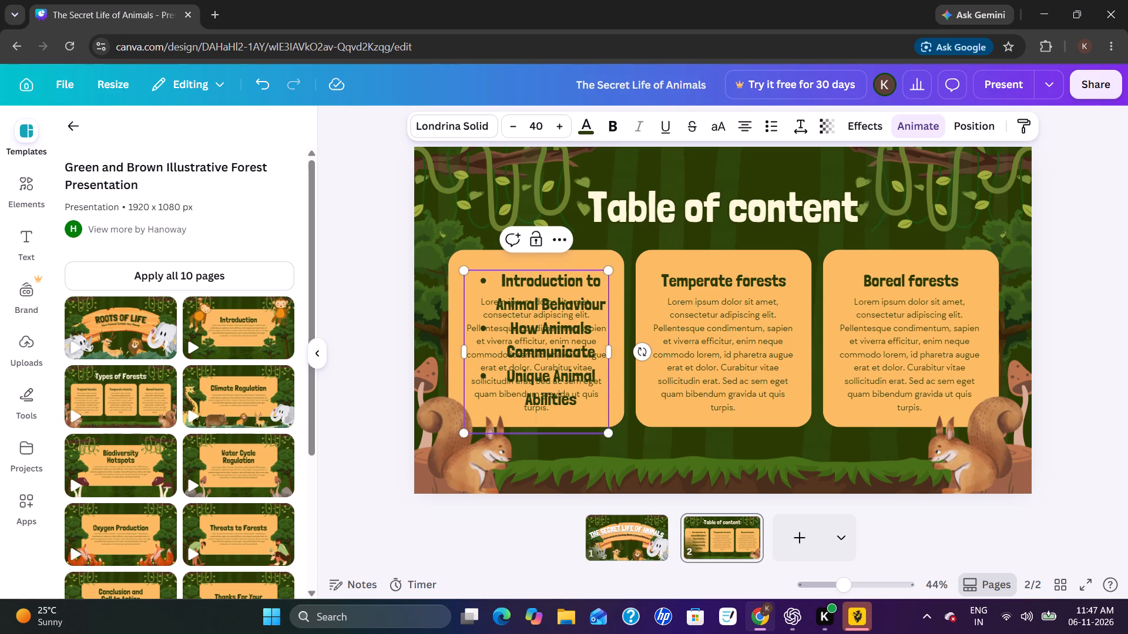
click(653, 215)
Delete the placeholder paragraph under the new list and position the list inside the first card.
drag(552, 284, 576, 290)
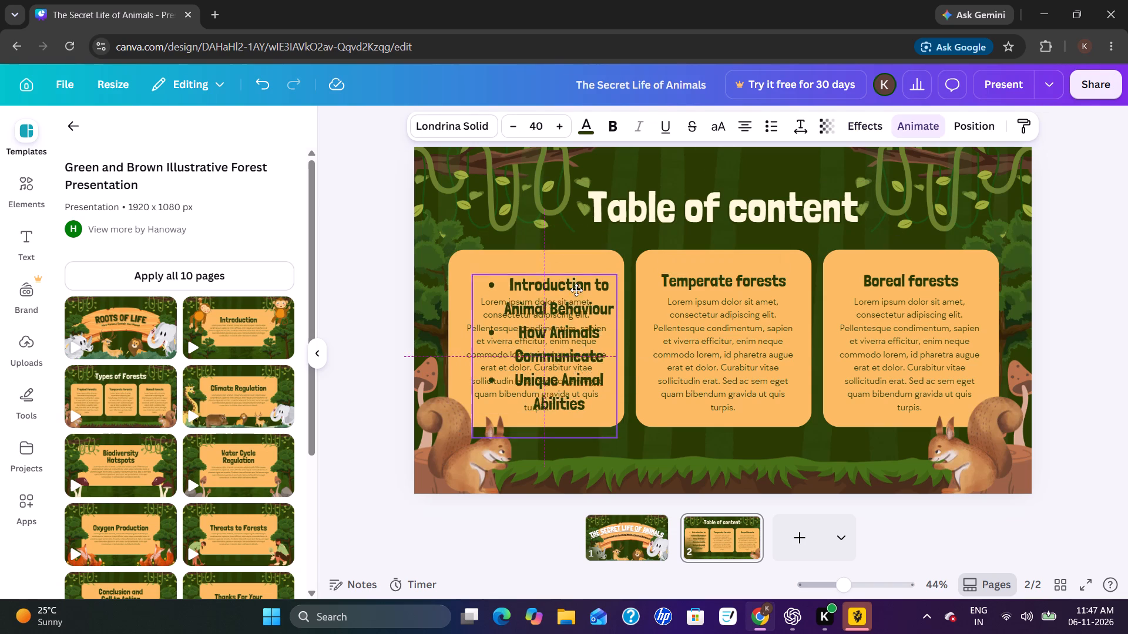
drag(576, 290, 672, 302)
click(538, 309)
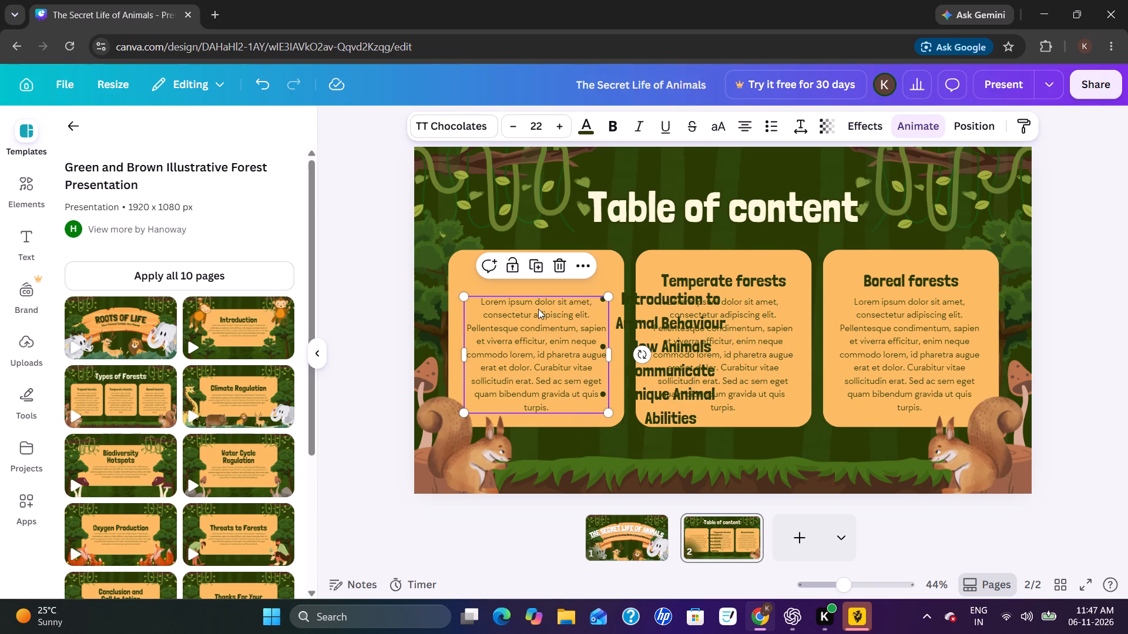
click(555, 268)
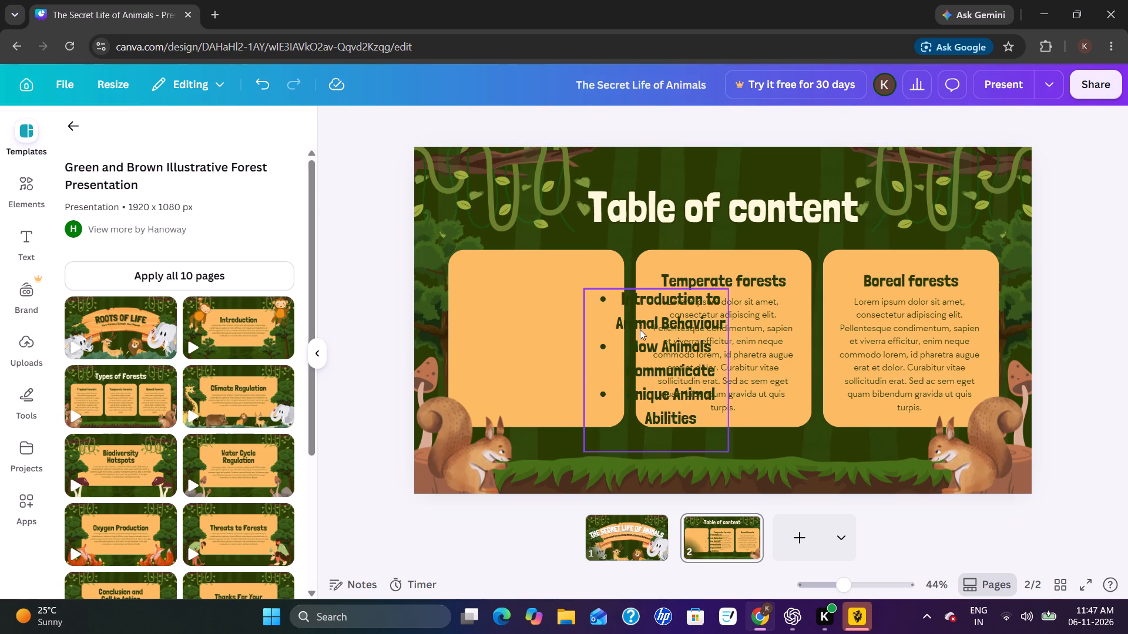
drag(640, 329, 509, 311)
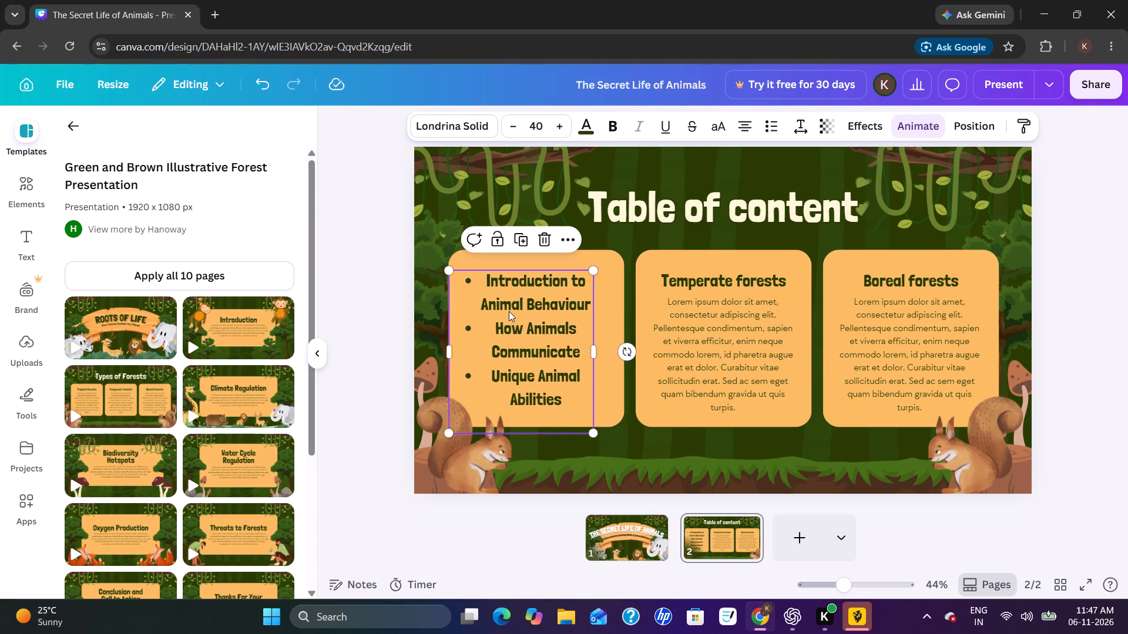
Set the list's font size to 39 and widen its text box within the first card.
click(516, 123)
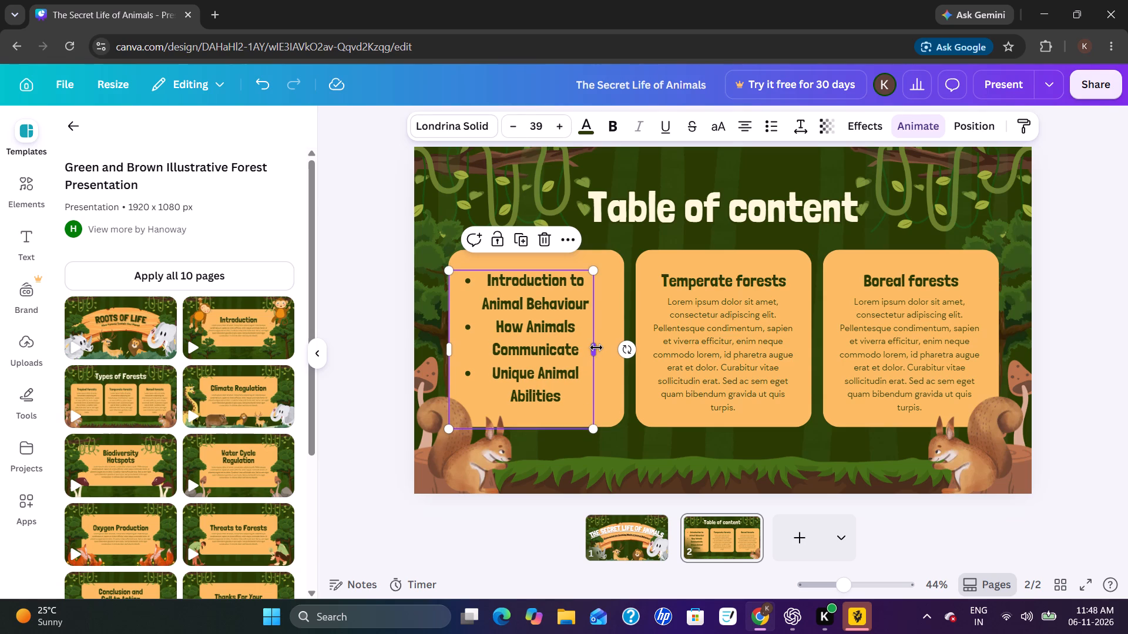
drag(597, 348, 616, 355)
click(552, 348)
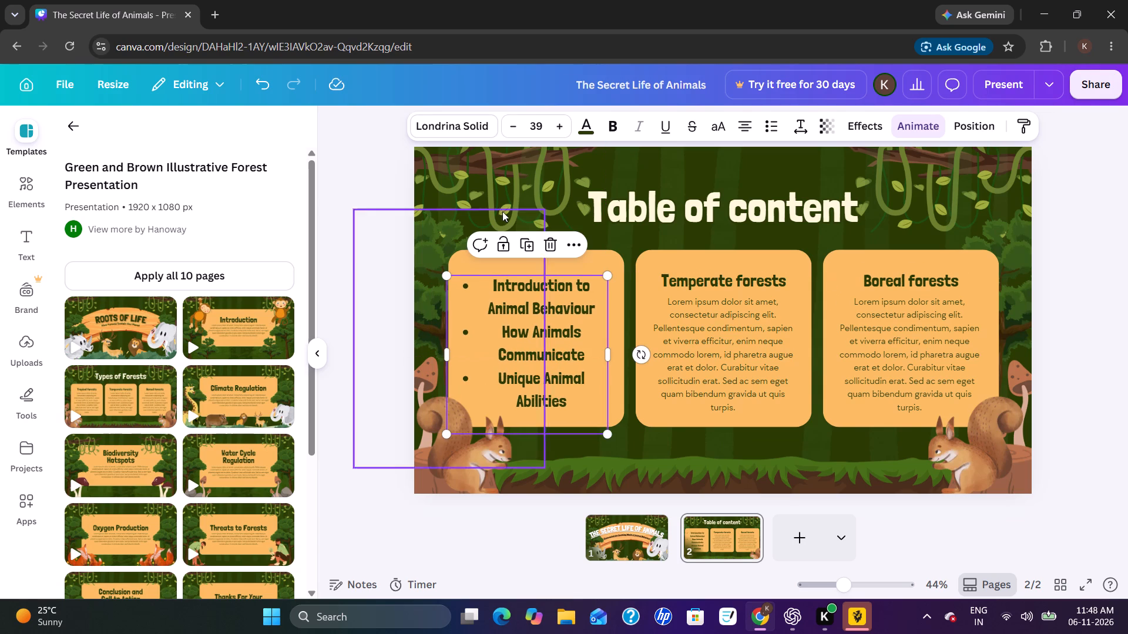
Change the first card's list to Canva Student Font, after trying Marykate and Bellaboo, and try to make it bold.
click(481, 131)
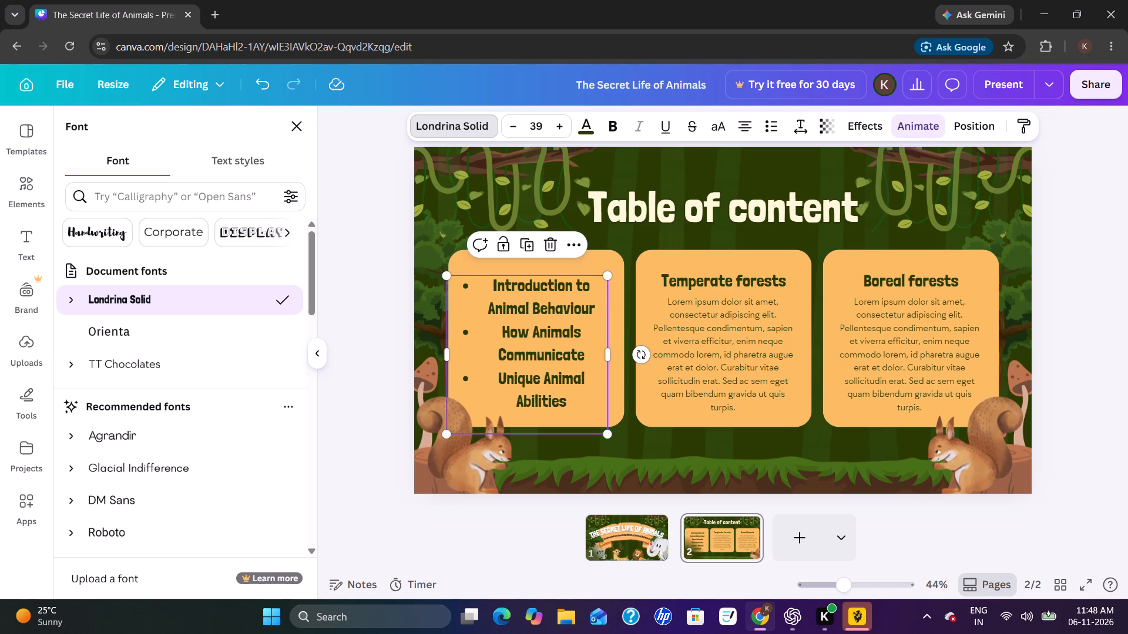
scroll(186, 292, up, 1)
scroll(186, 292, down, 1)
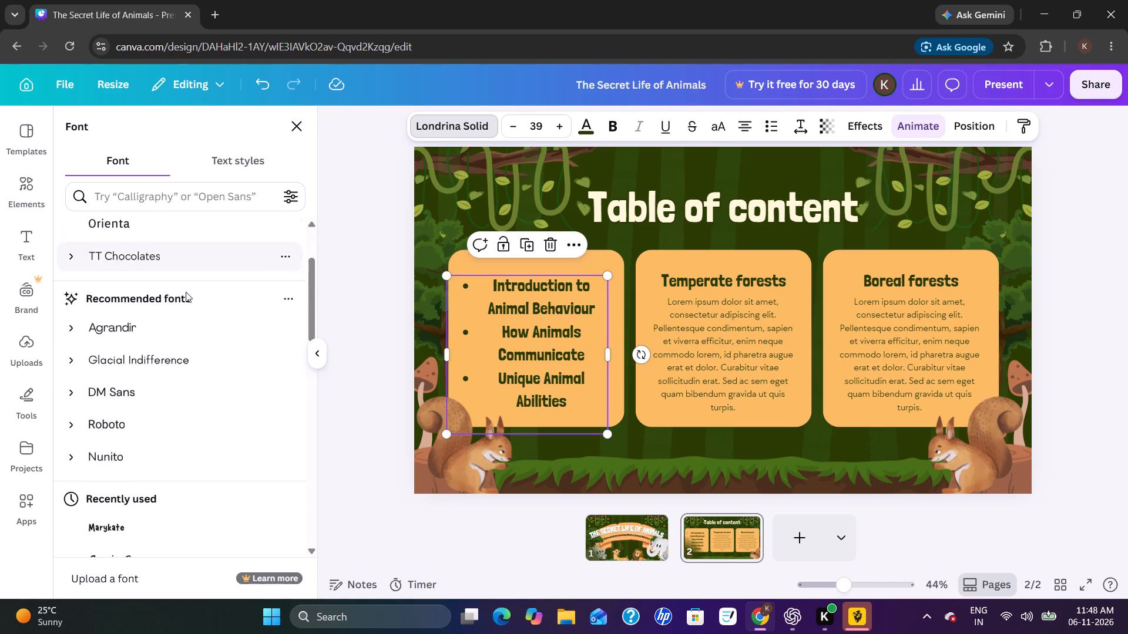
scroll(186, 292, down, 3)
click(123, 435)
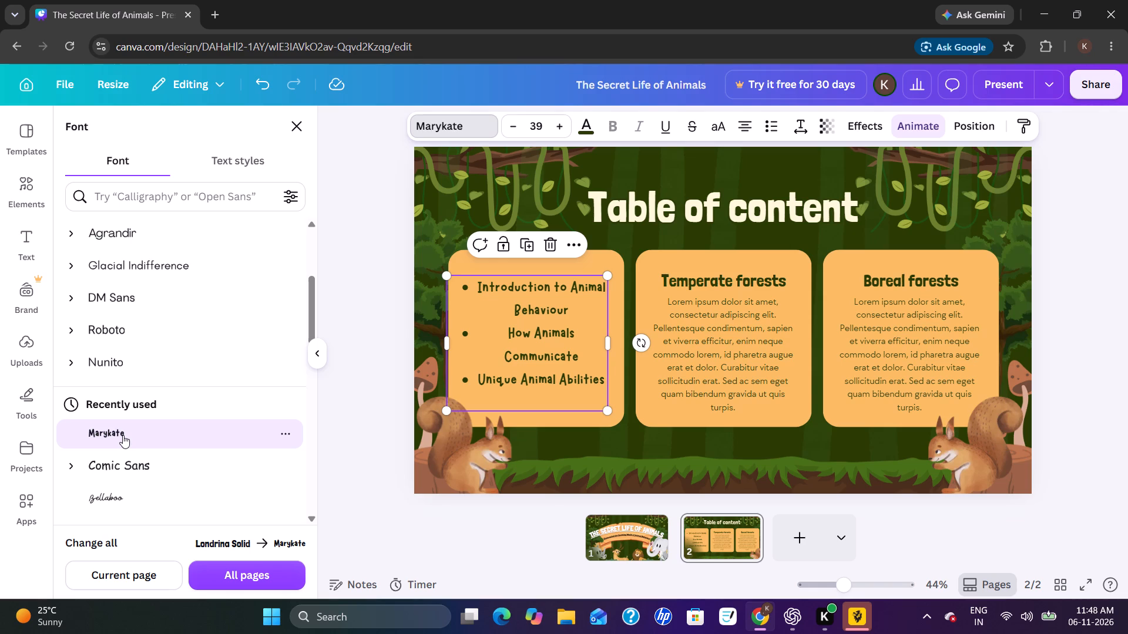
click(102, 497)
scroll(102, 497, down, 2)
click(153, 404)
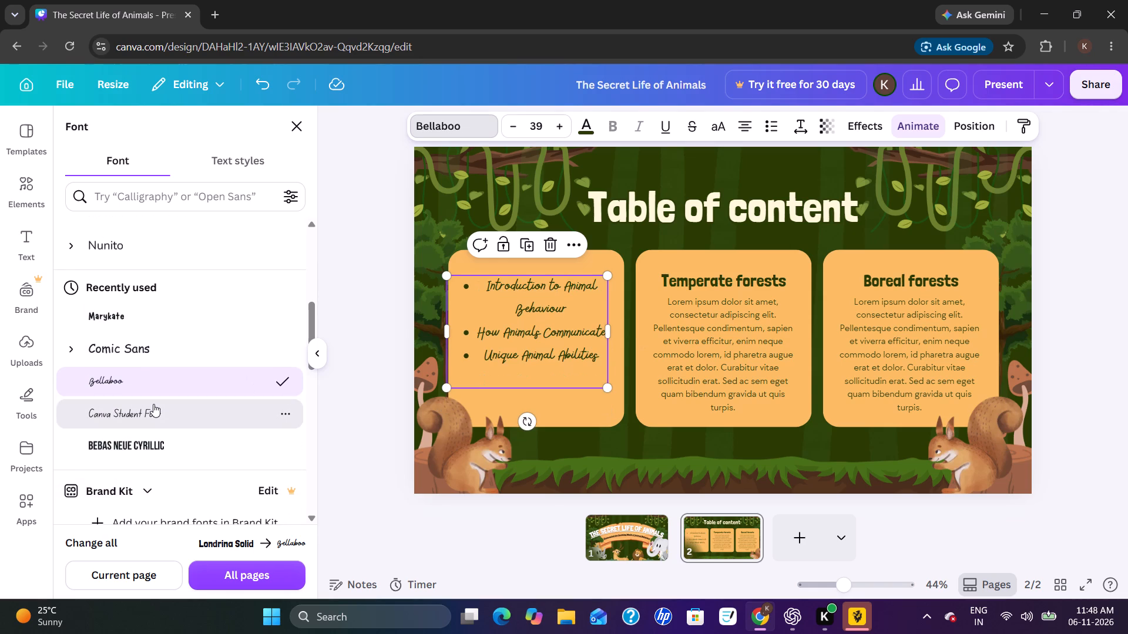
scroll(153, 404, down, 1)
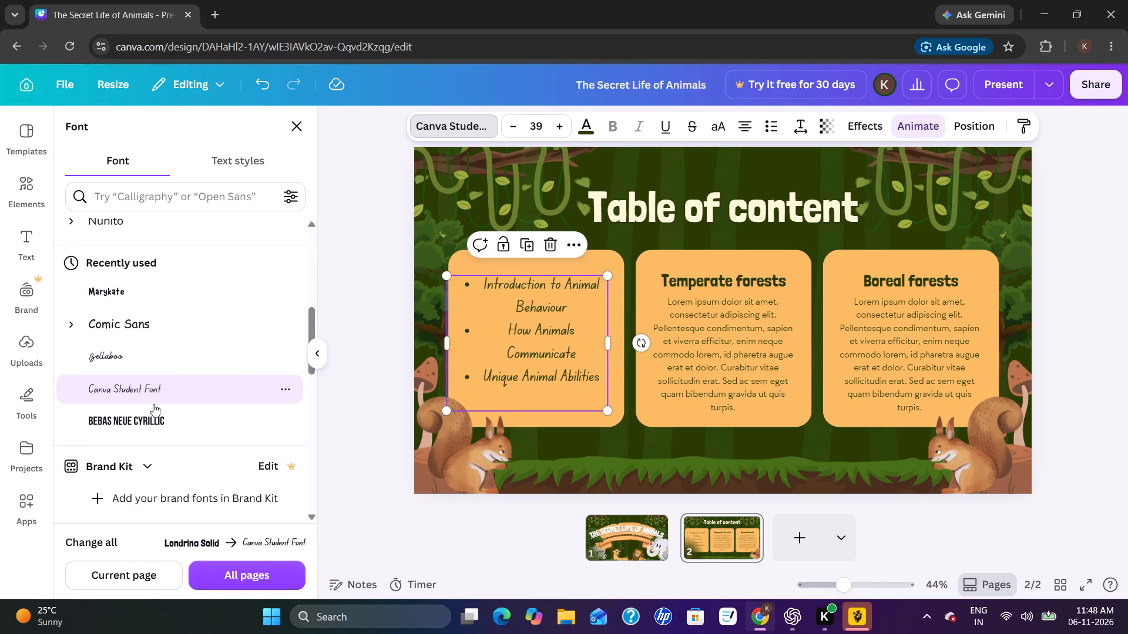
scroll(153, 404, down, 1)
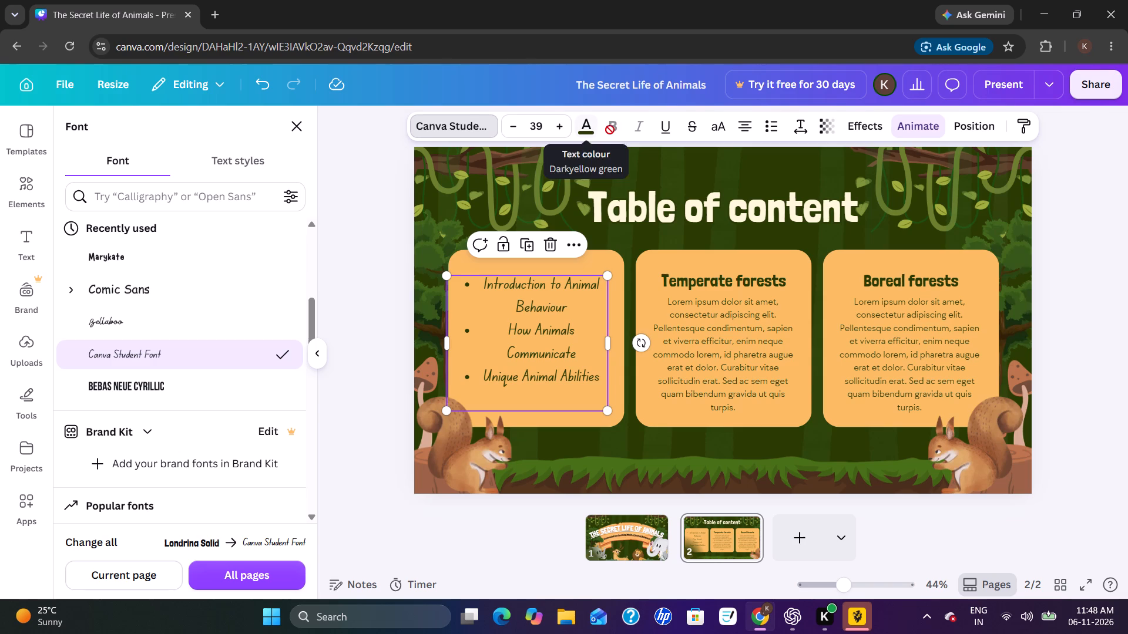
click(613, 130)
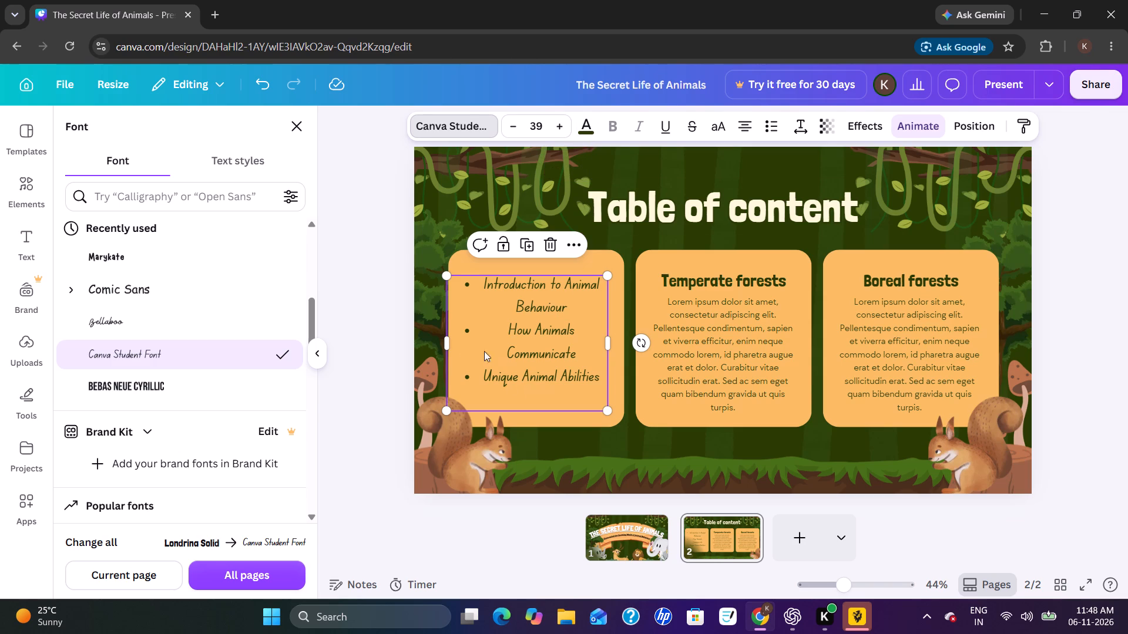
Move the first card's list slightly higher and resize its text box so the lines fit within the card.
drag(444, 340, 456, 340)
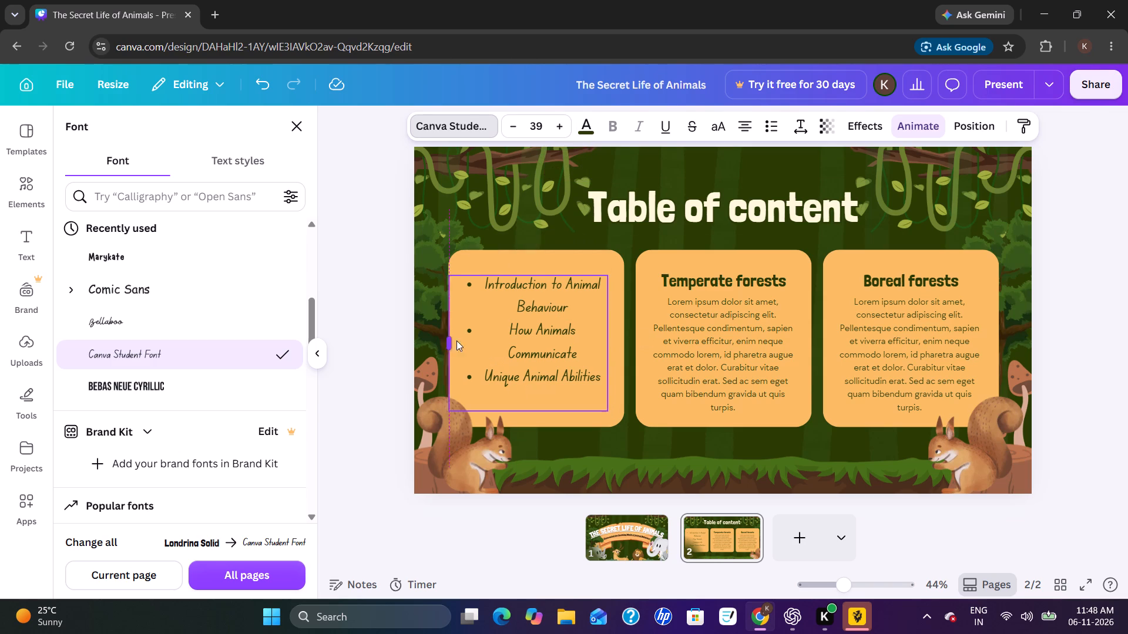
drag(456, 340, 495, 346)
drag(566, 347, 514, 339)
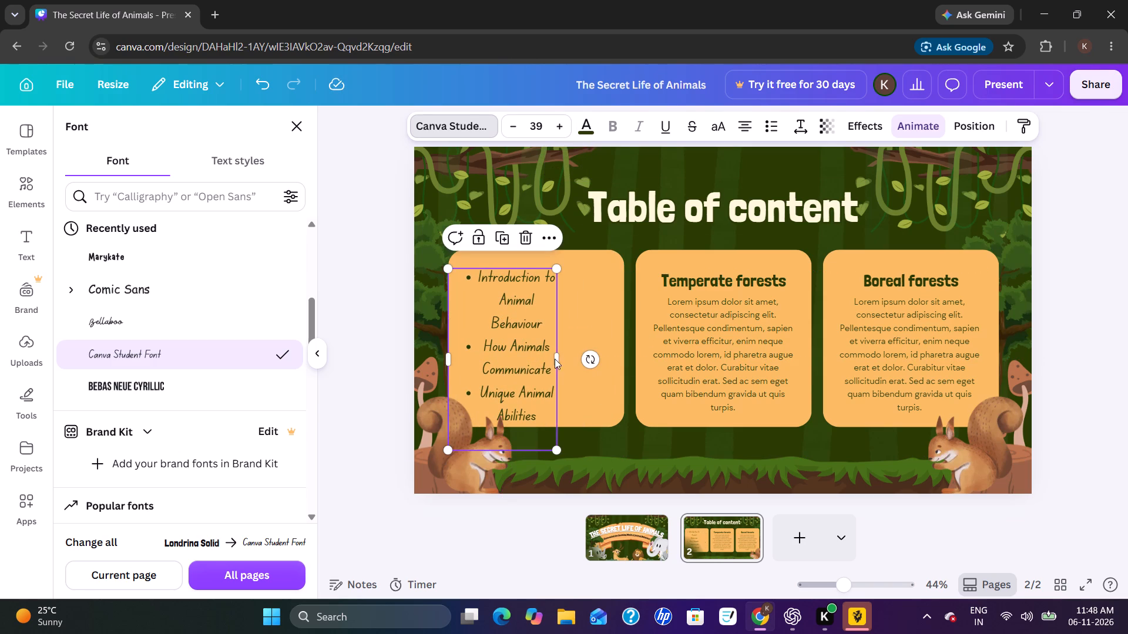
drag(559, 359, 595, 358)
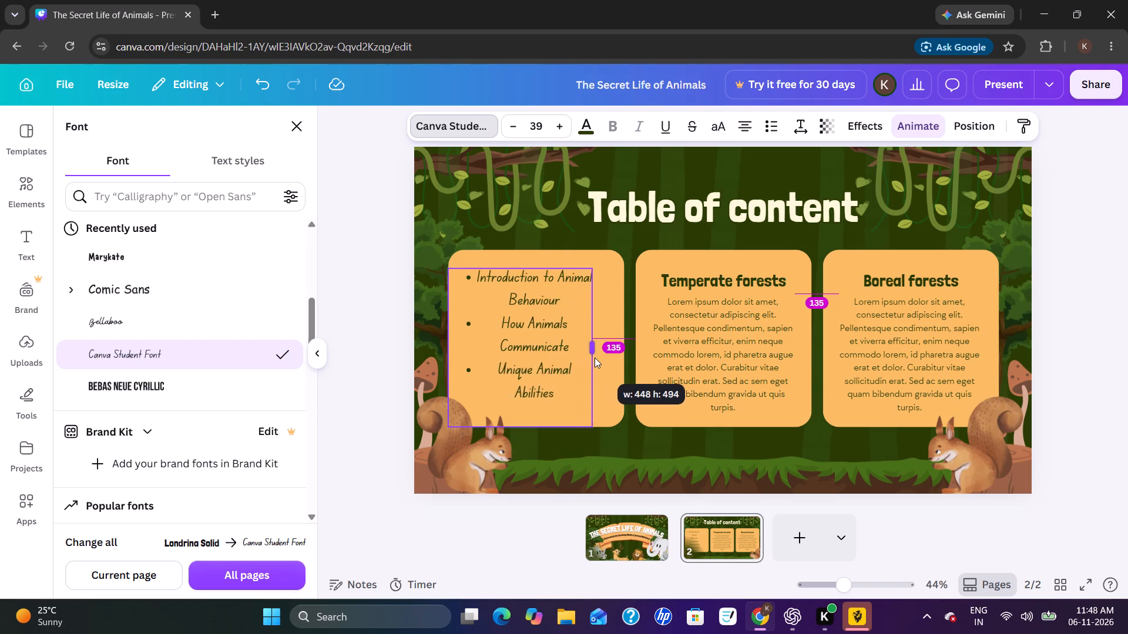
drag(595, 358, 597, 364)
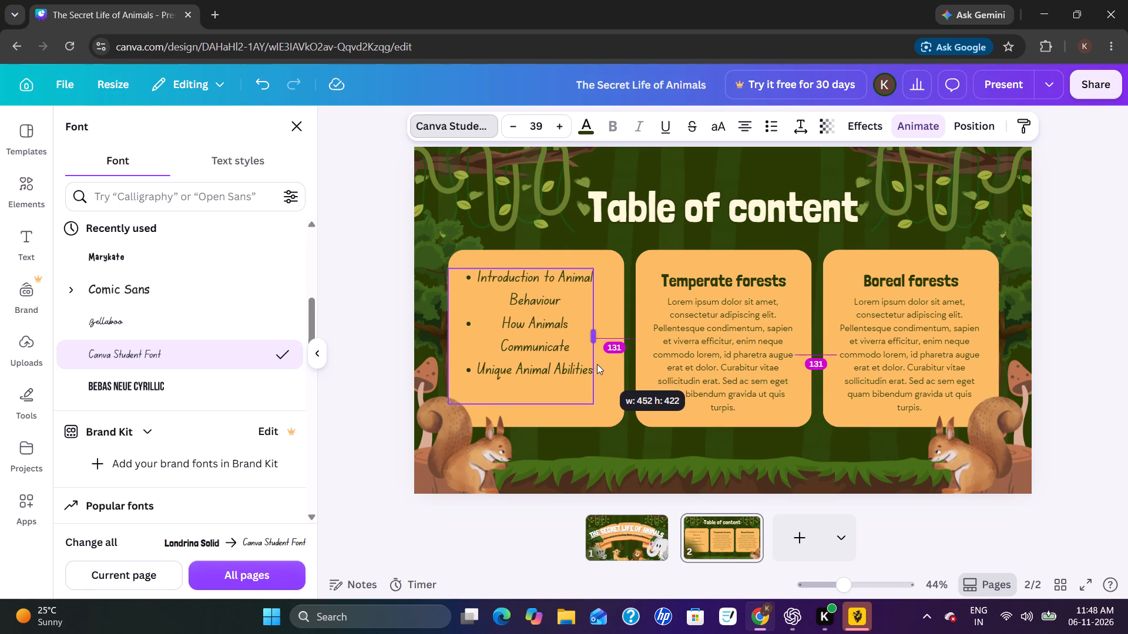
drag(597, 364, 613, 366)
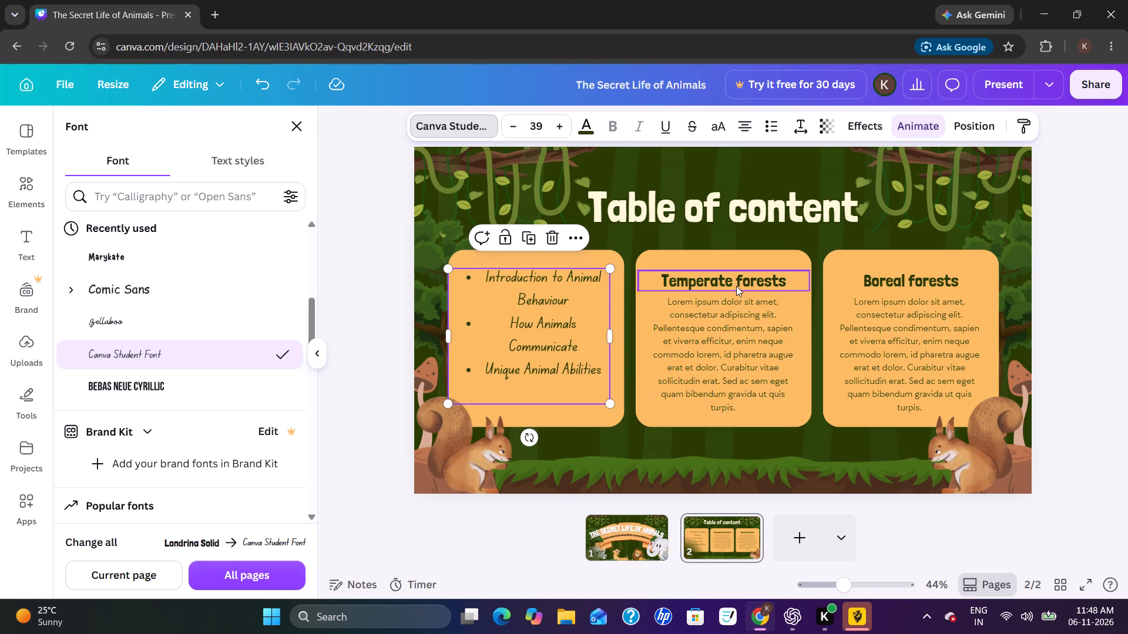
Delete the second card's placeholder paragraph and clear its "Temperate forests" heading text.
click(723, 346)
click(744, 265)
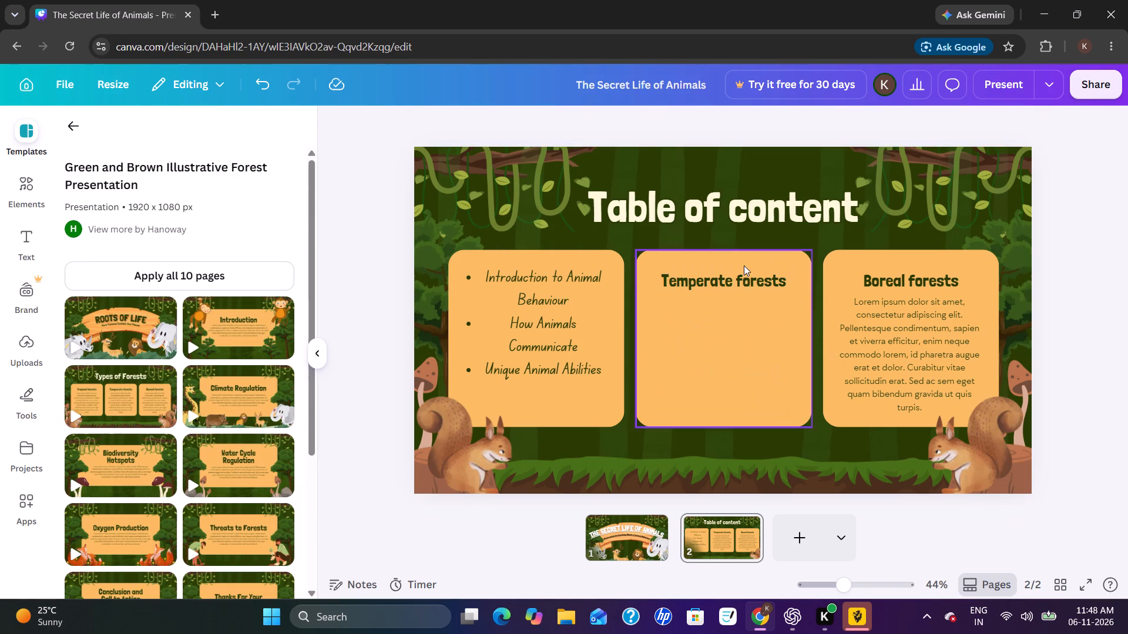
double_click(734, 270)
key(BackSpace)
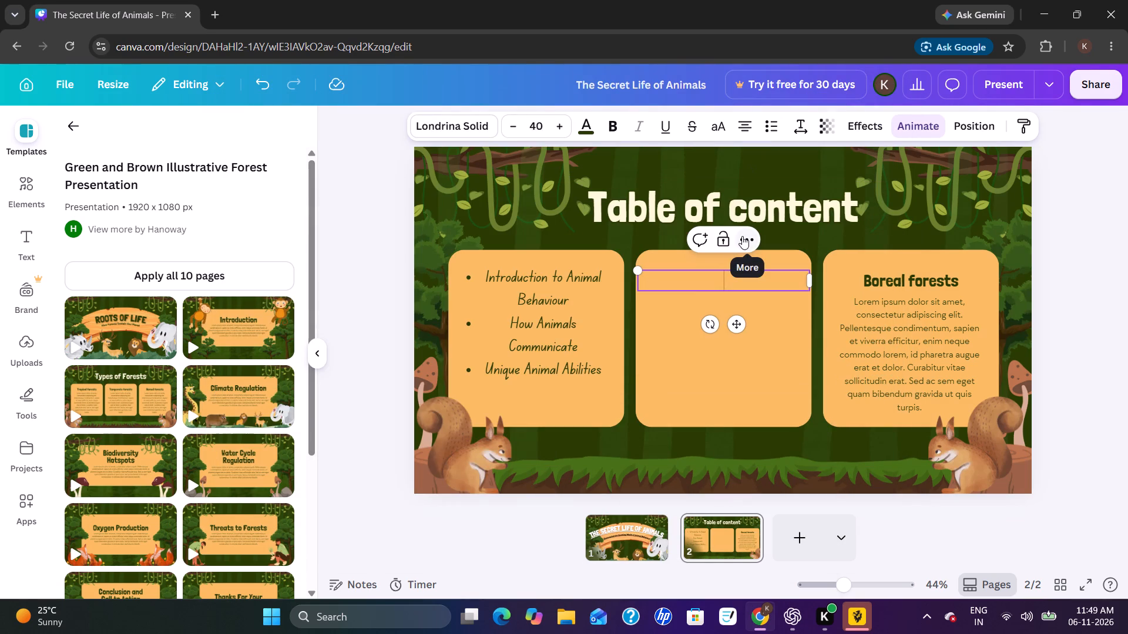
key(ctrl+v)
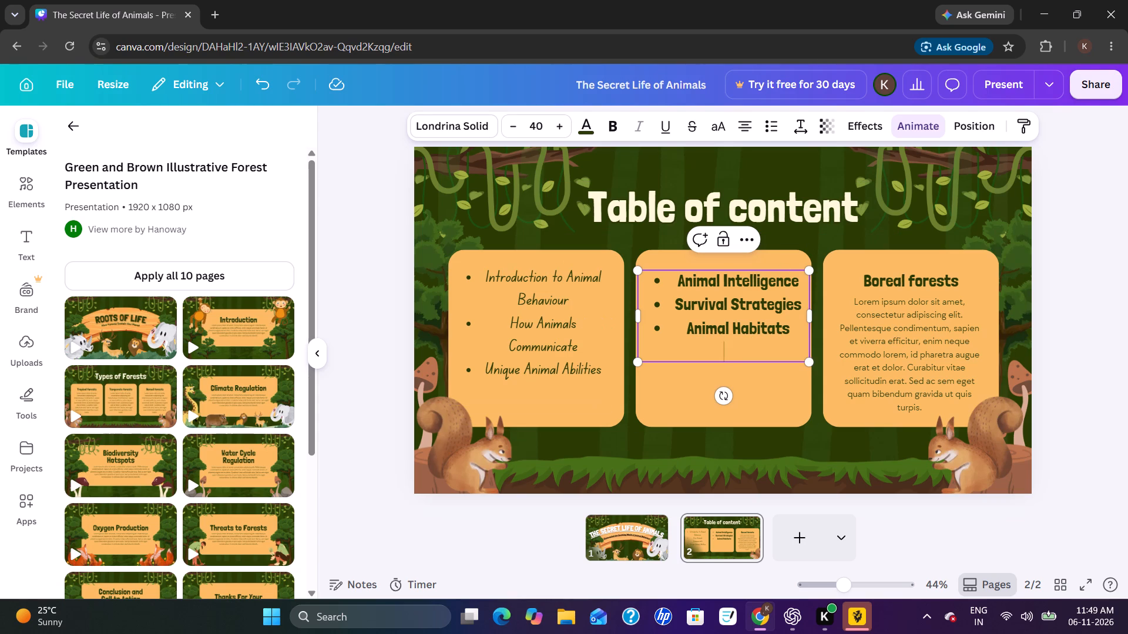
Change the second card's list to Canva Student Font.
click(652, 241)
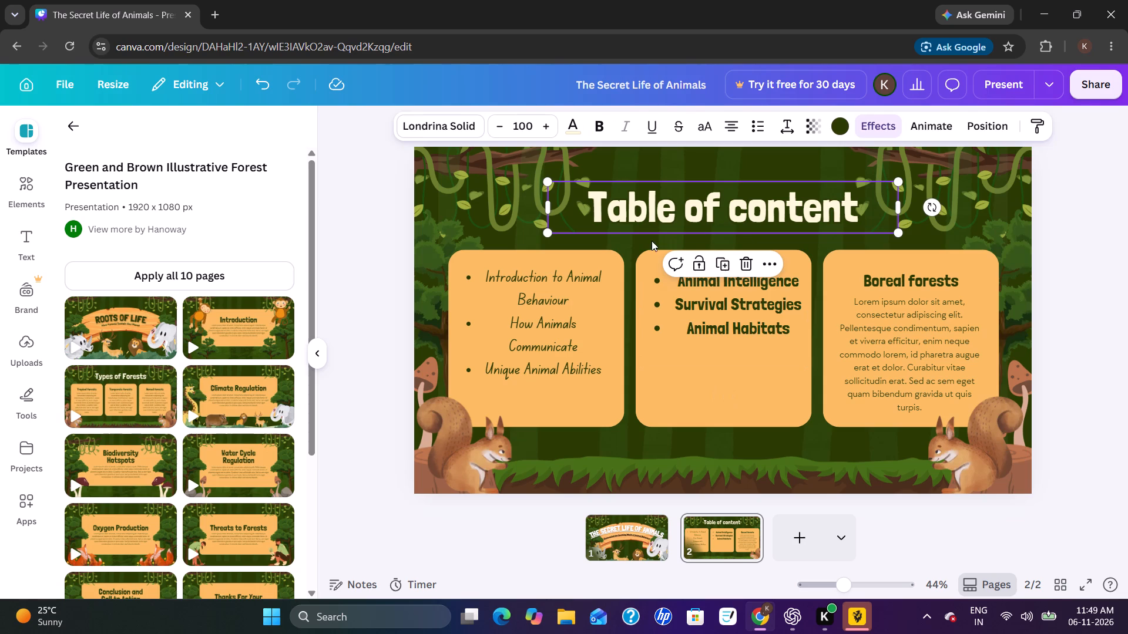
click(689, 313)
click(475, 123)
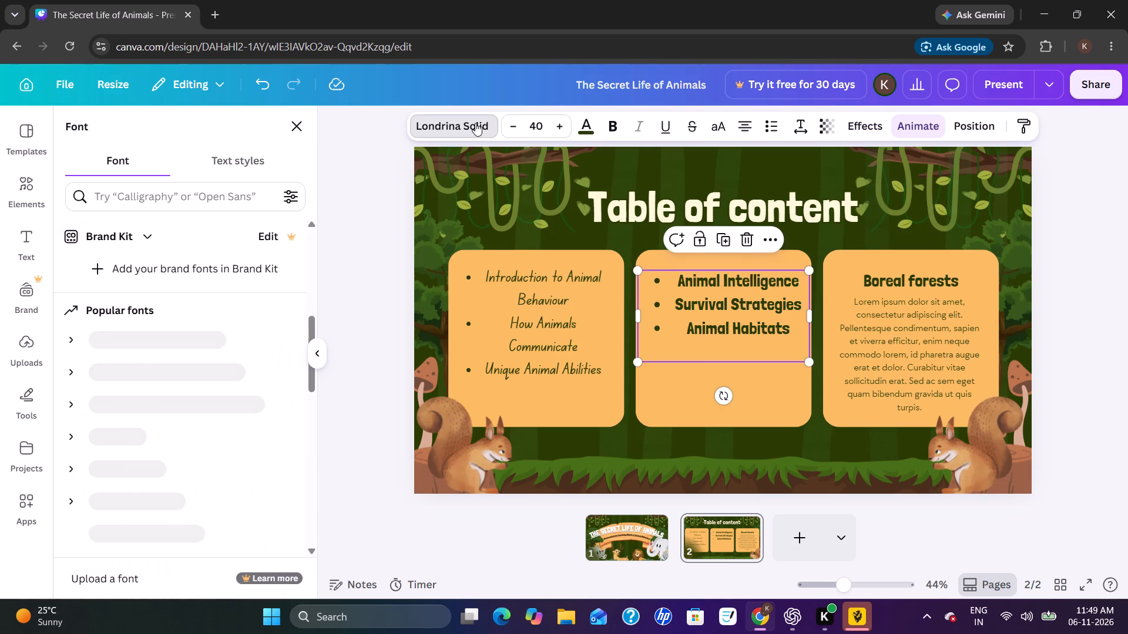
scroll(219, 420, down, 2)
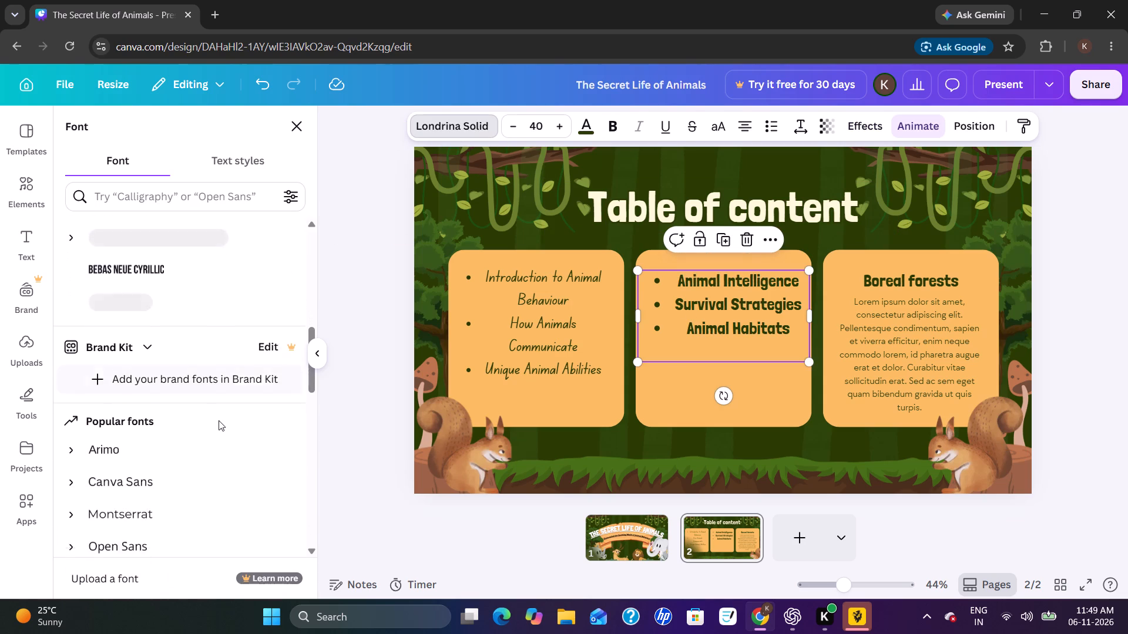
scroll(219, 420, down, 5)
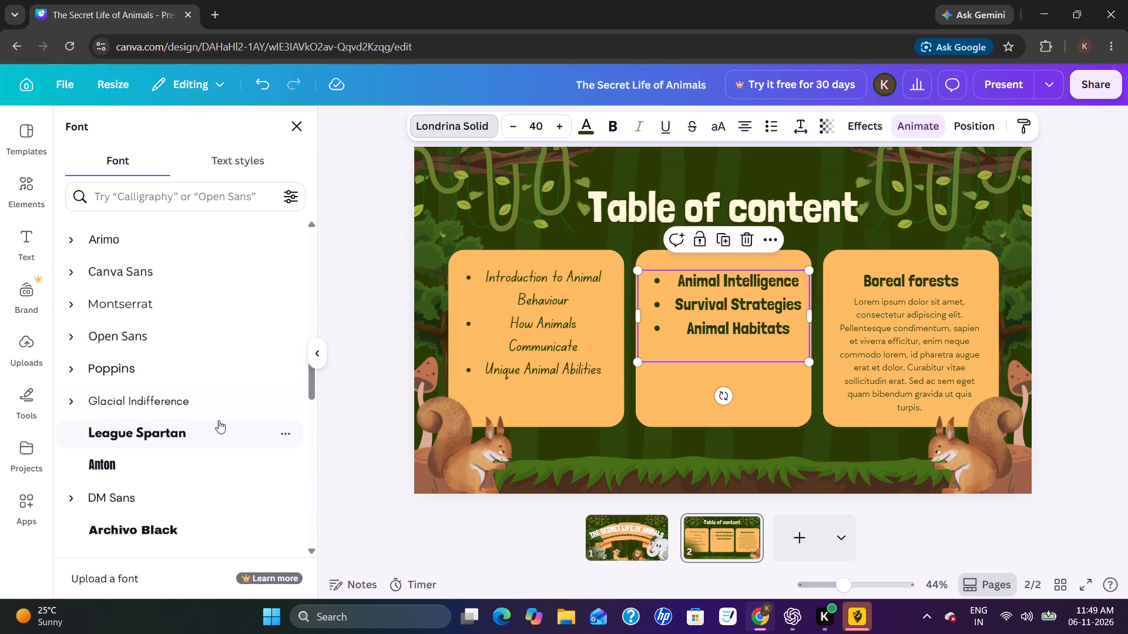
scroll(219, 420, down, 3)
scroll(219, 420, up, 4)
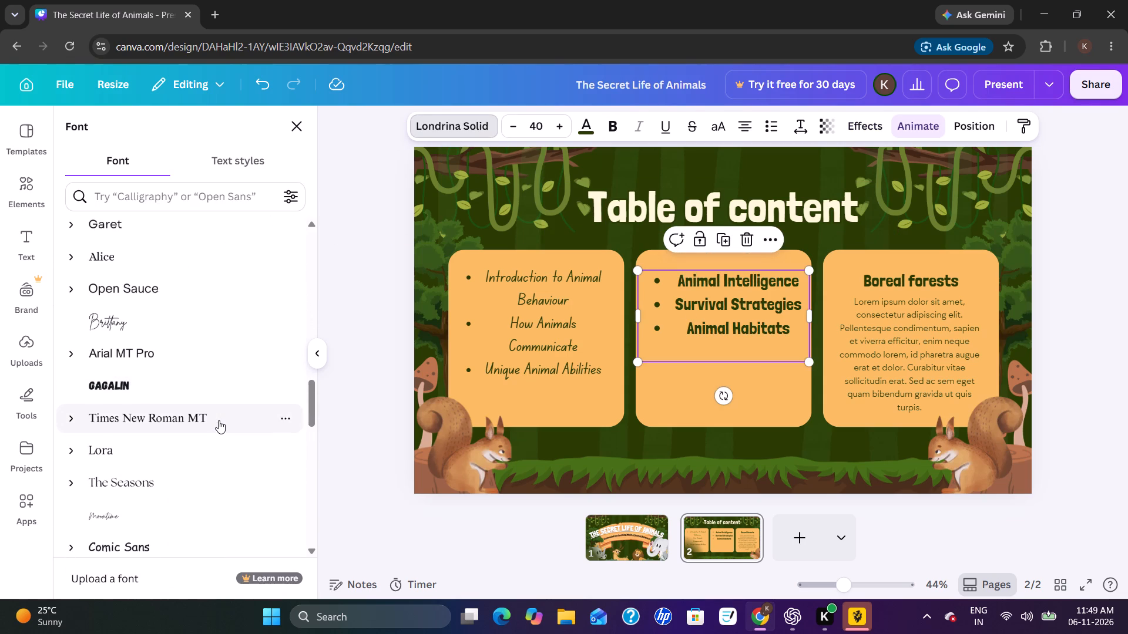
scroll(219, 420, up, 3)
click(194, 289)
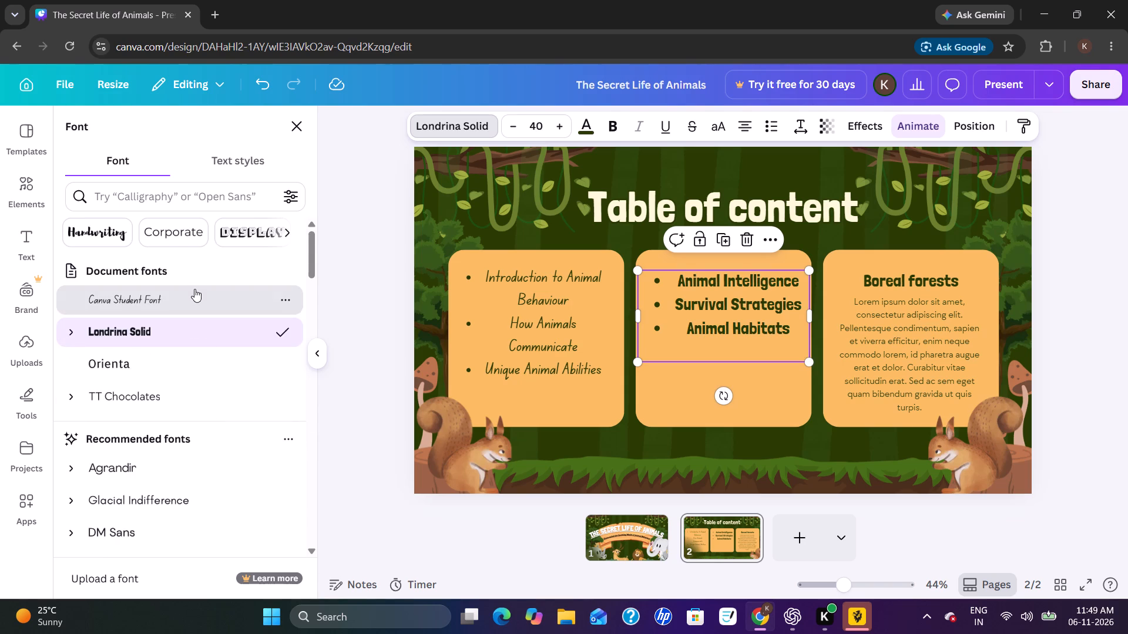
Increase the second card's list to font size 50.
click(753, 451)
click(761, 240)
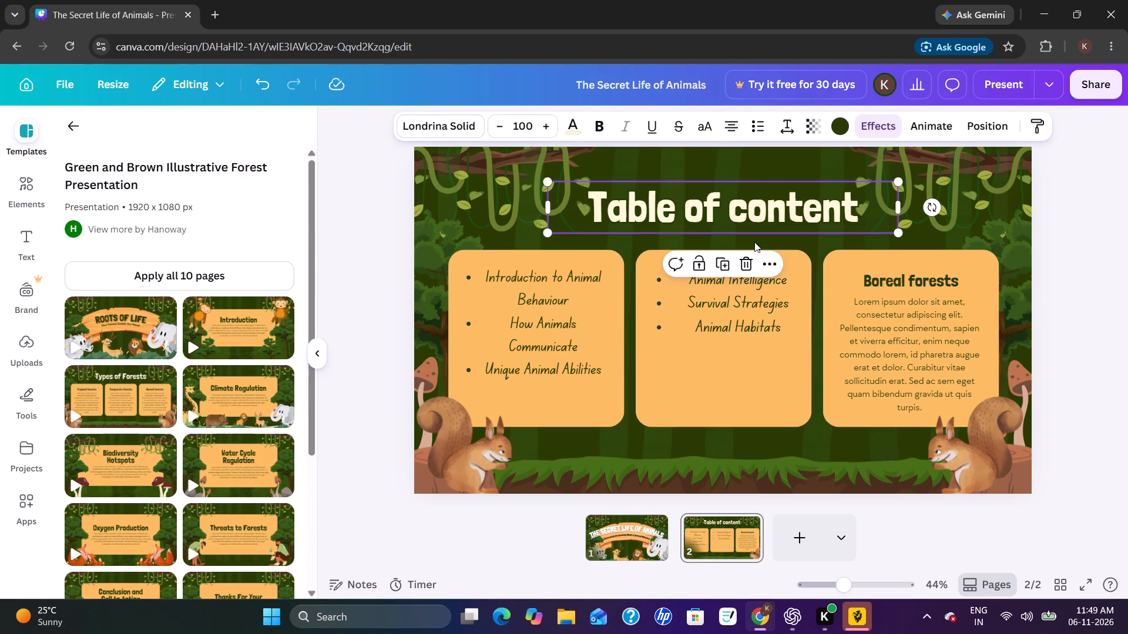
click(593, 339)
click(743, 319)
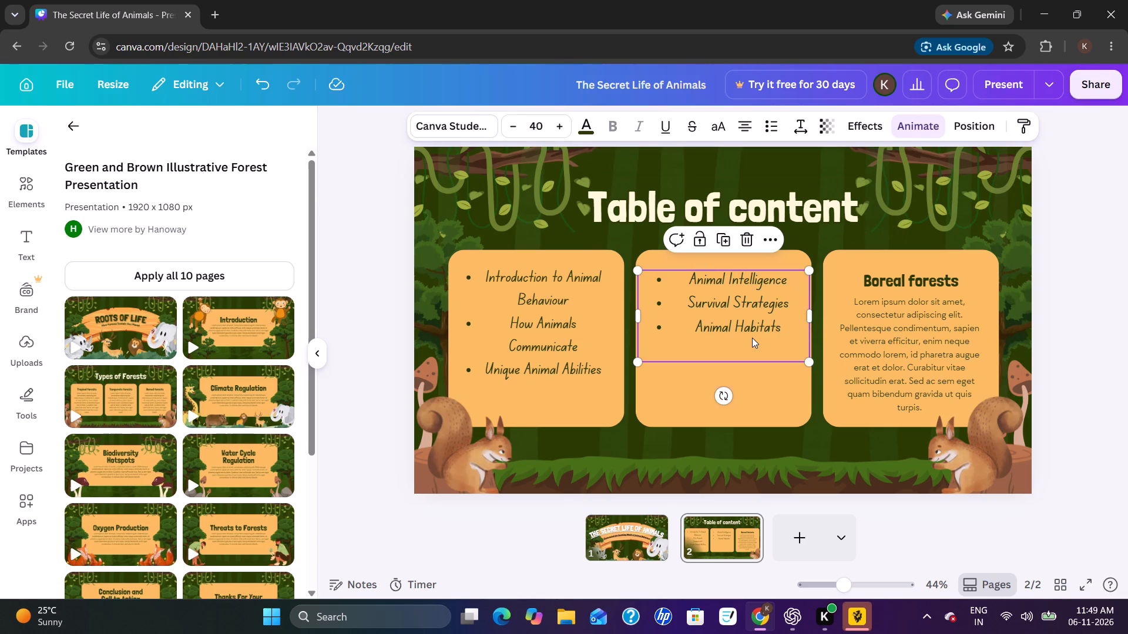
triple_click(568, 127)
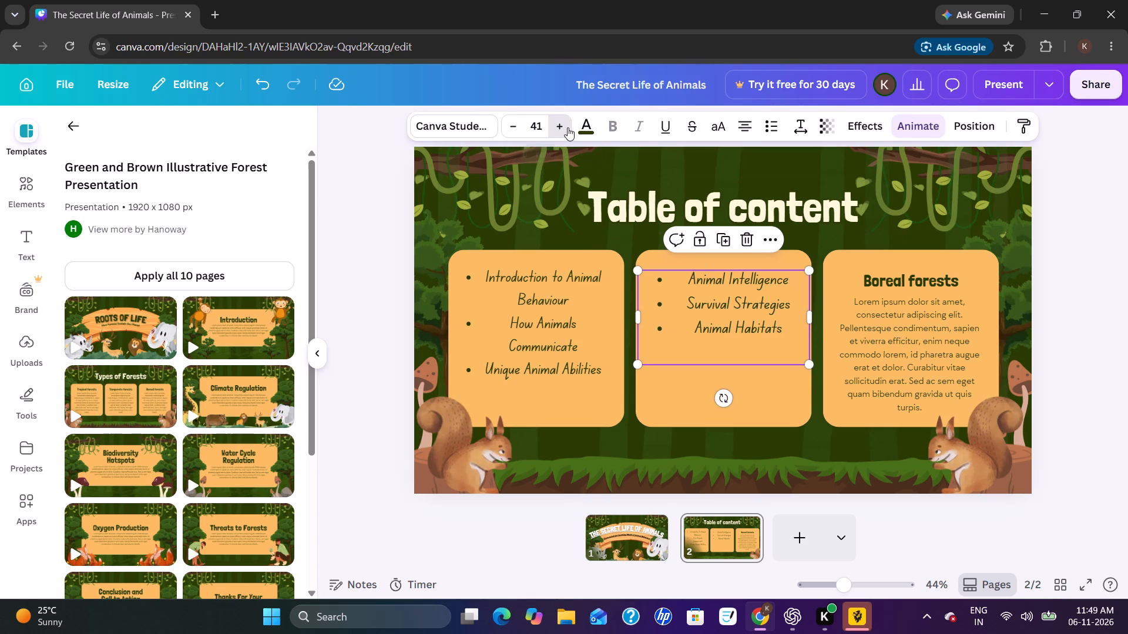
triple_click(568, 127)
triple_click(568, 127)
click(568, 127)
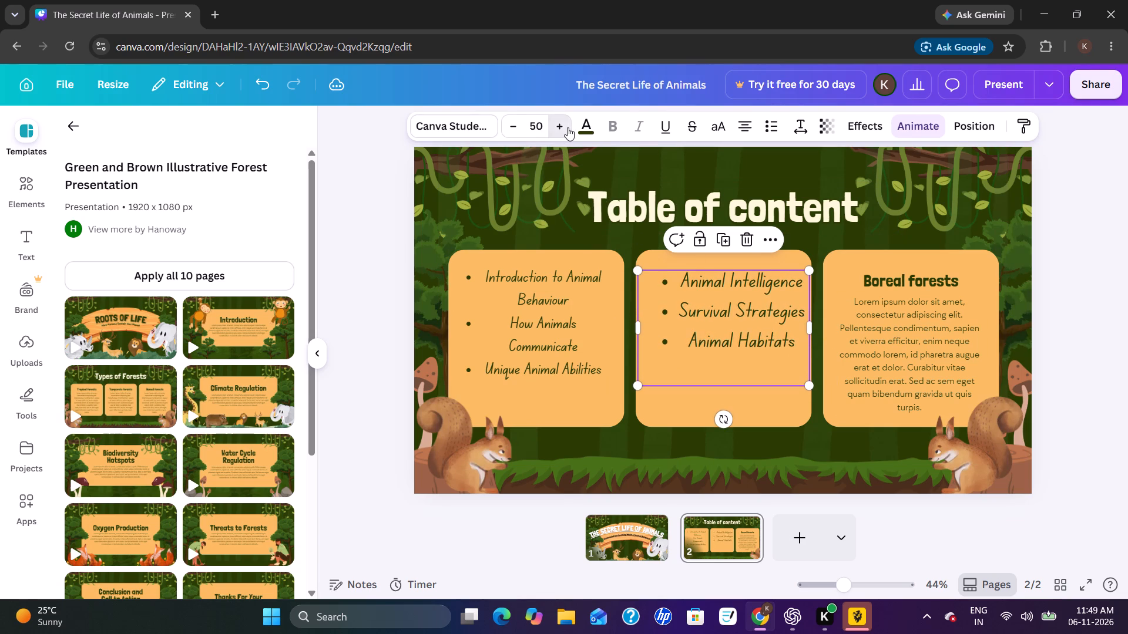
Scale the second card's list up to size 60.3, move it over the card and narrow its text box.
drag(810, 383, 815, 454)
drag(782, 343, 757, 354)
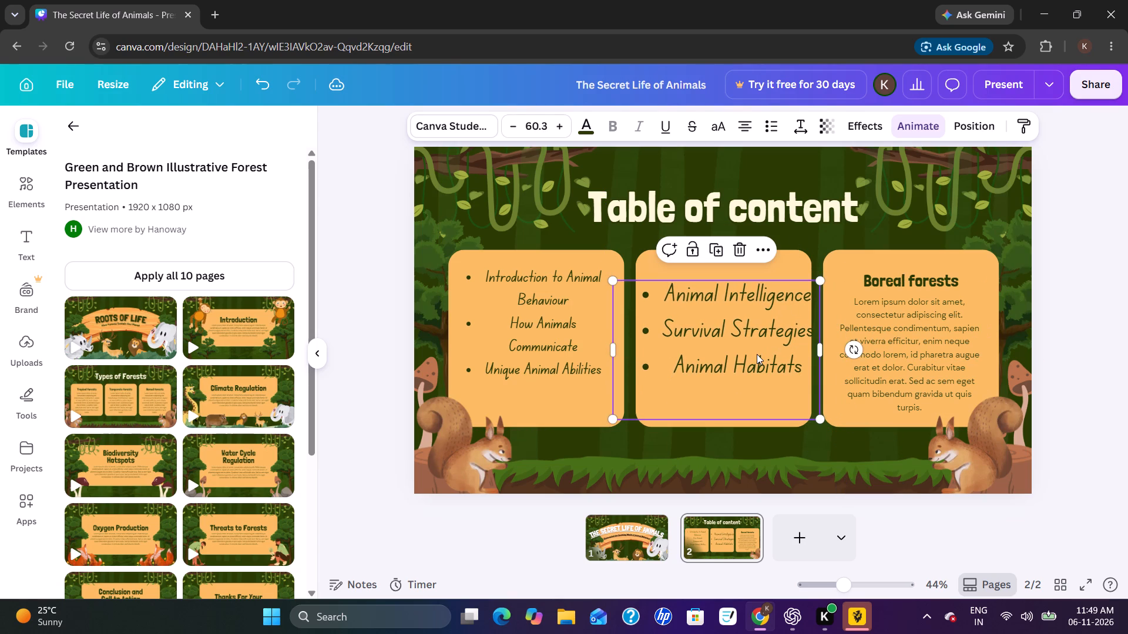
drag(823, 348, 801, 356)
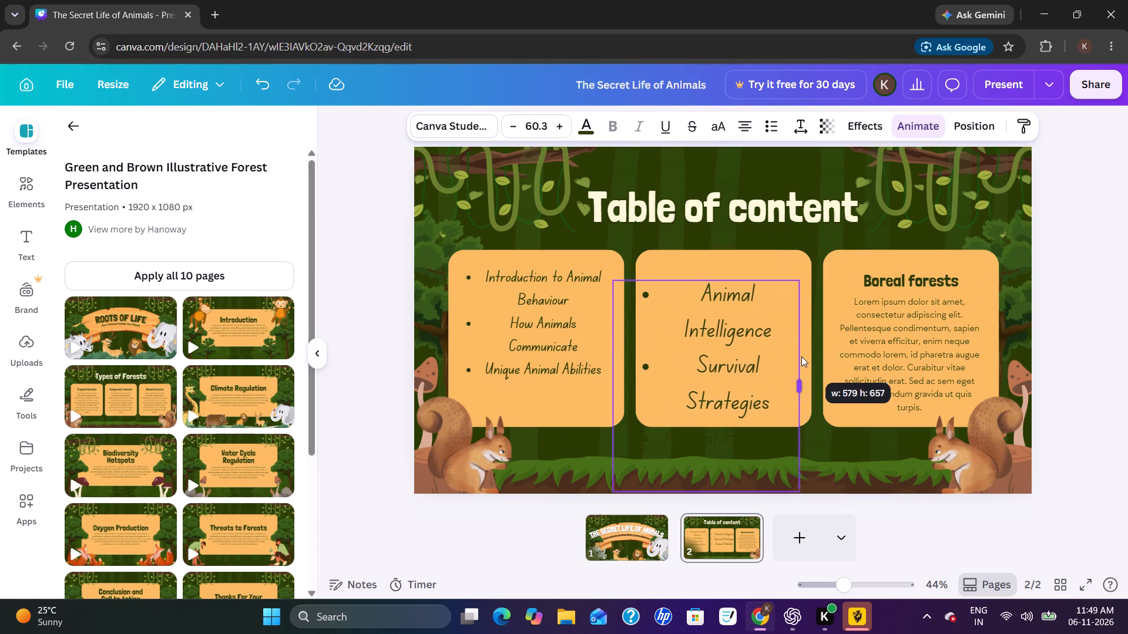
drag(801, 356, 798, 356)
Set the first card's list to font size 40.
click(519, 325)
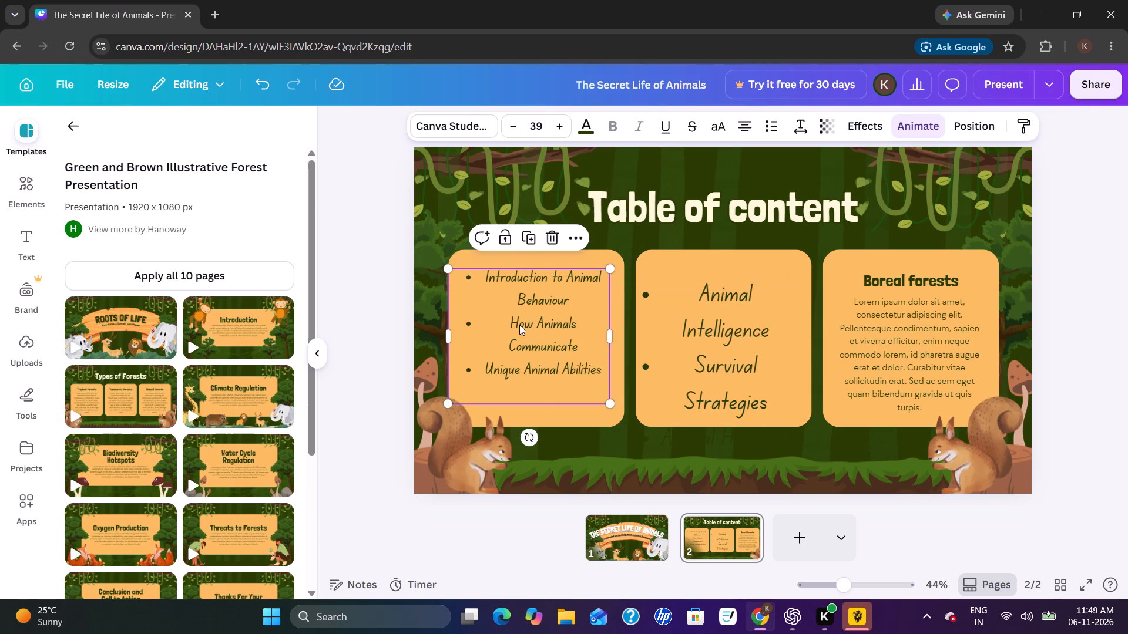
click(559, 129)
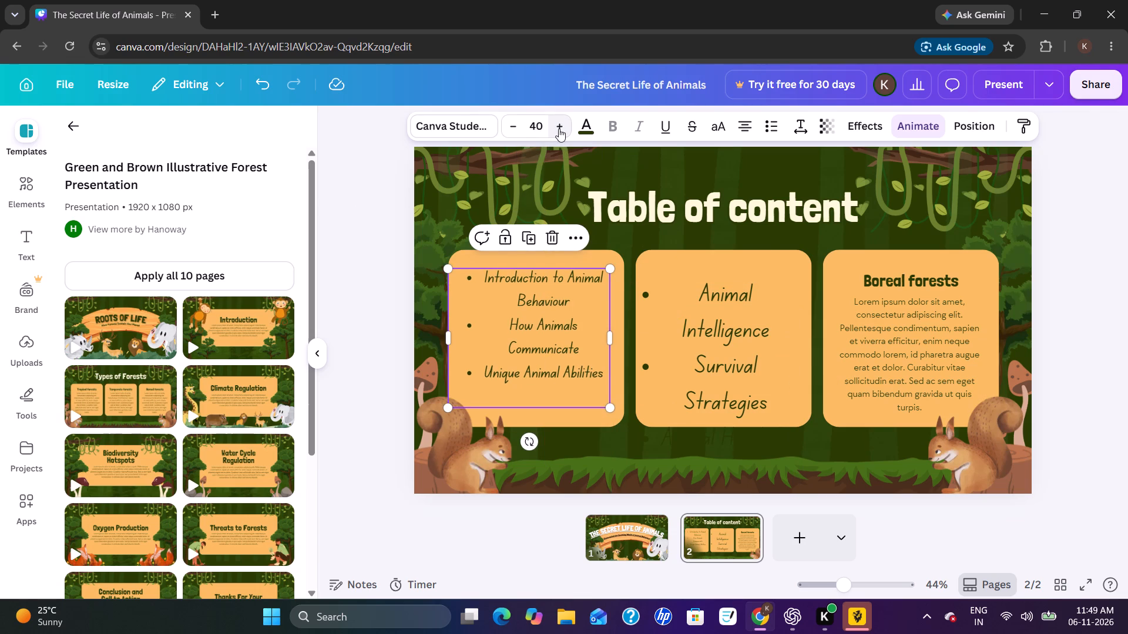
Reduce the second card's list to font size 40.3.
click(715, 315)
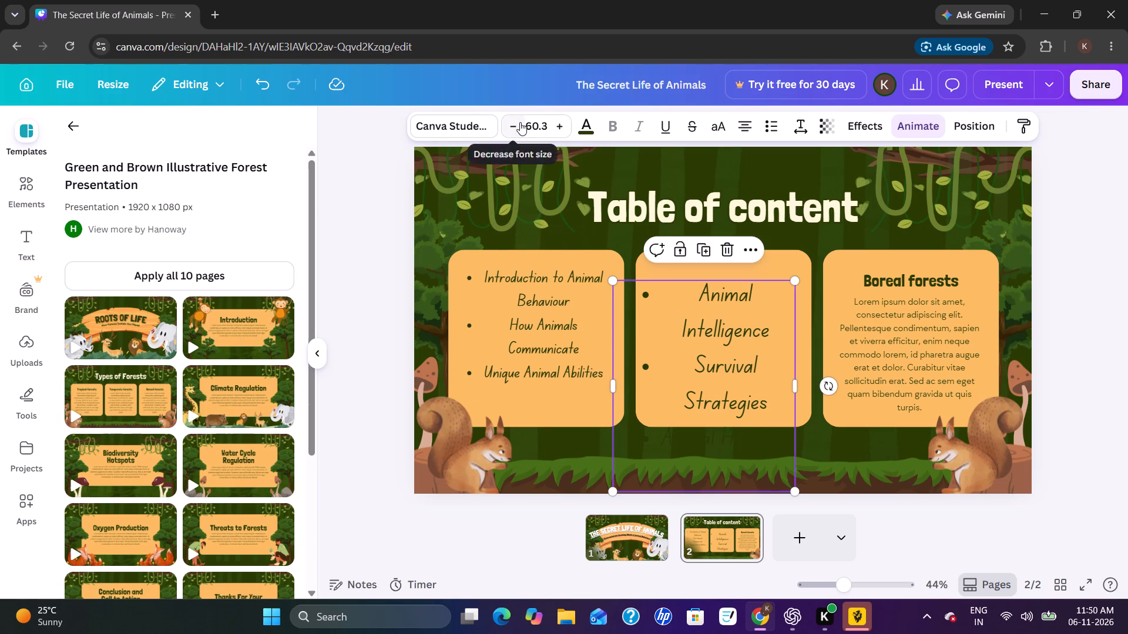
triple_click(520, 122)
triple_click(520, 122)
triple_click(520, 122)
triple_click(520, 122)
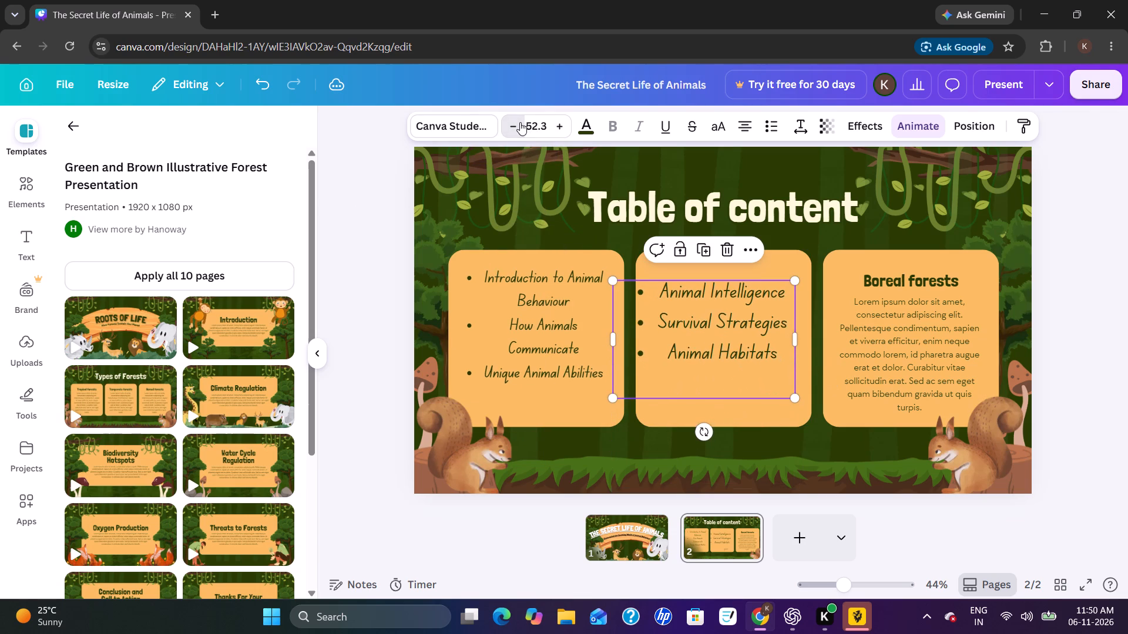
double_click(520, 122)
triple_click(520, 122)
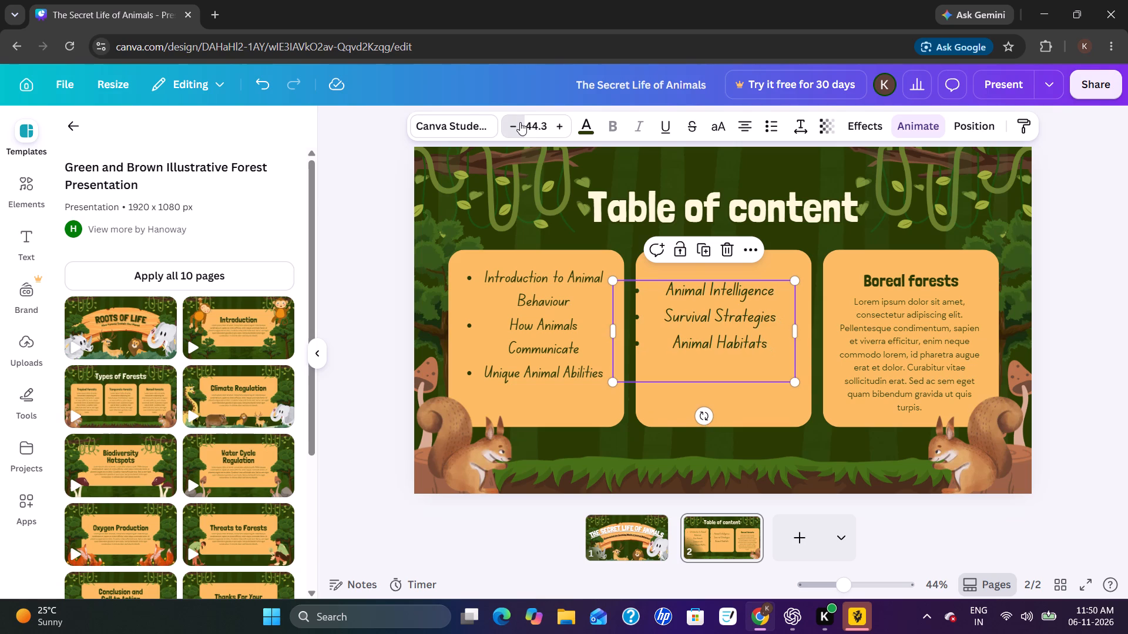
click(520, 122)
double_click(516, 126)
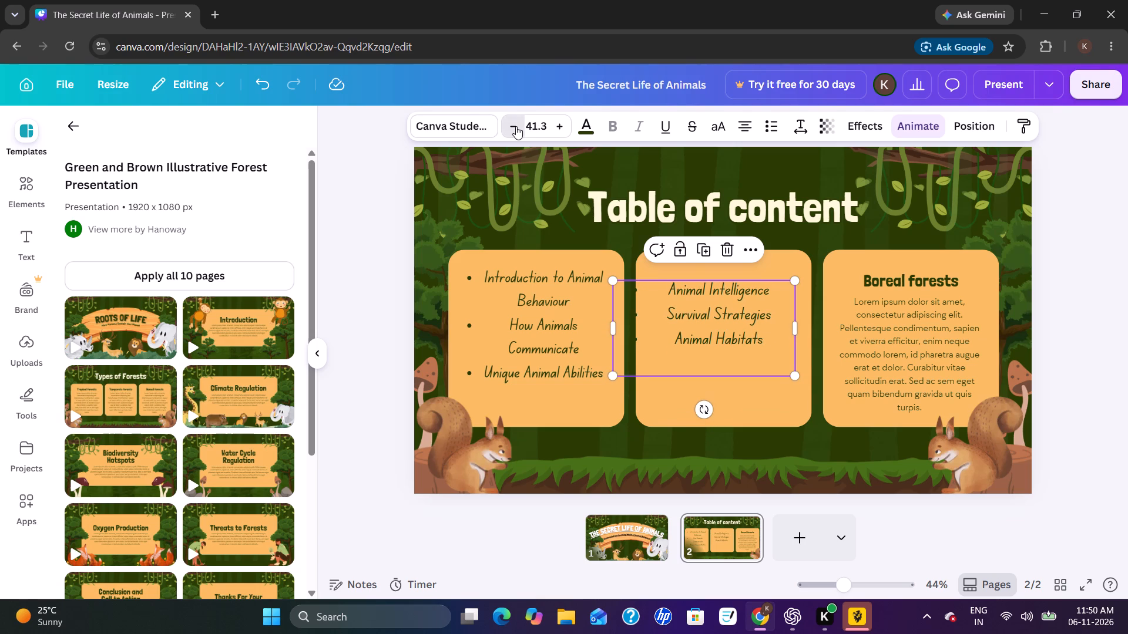
Narrow the second card's list box from its left edge so the bullets sit inside the card.
click(767, 307)
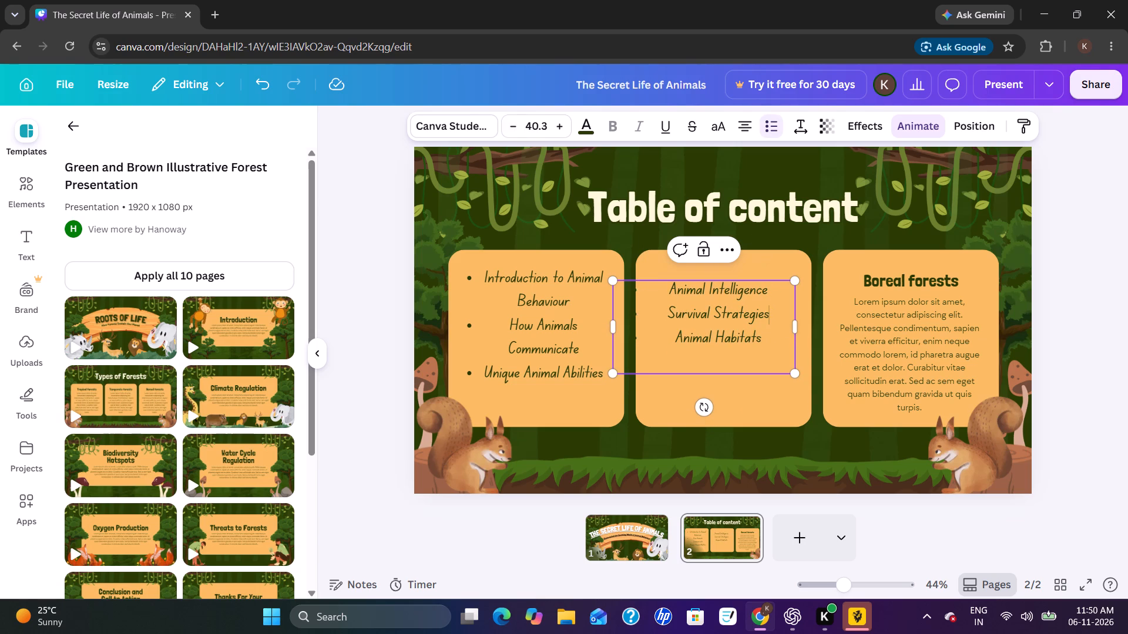
drag(612, 325, 645, 338)
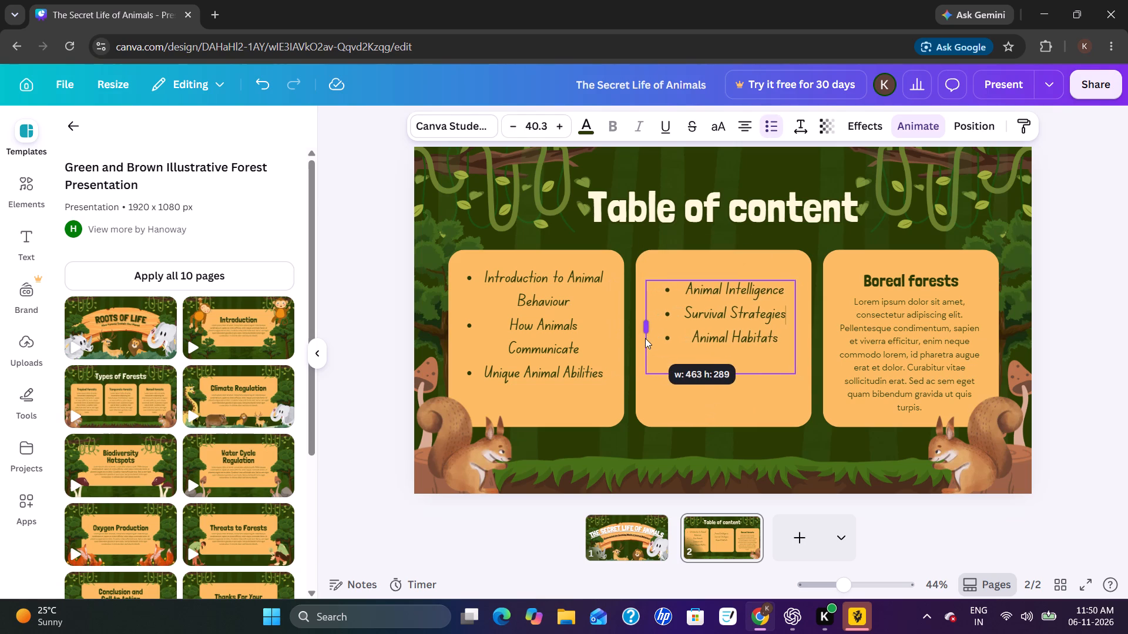
drag(645, 338, 640, 338)
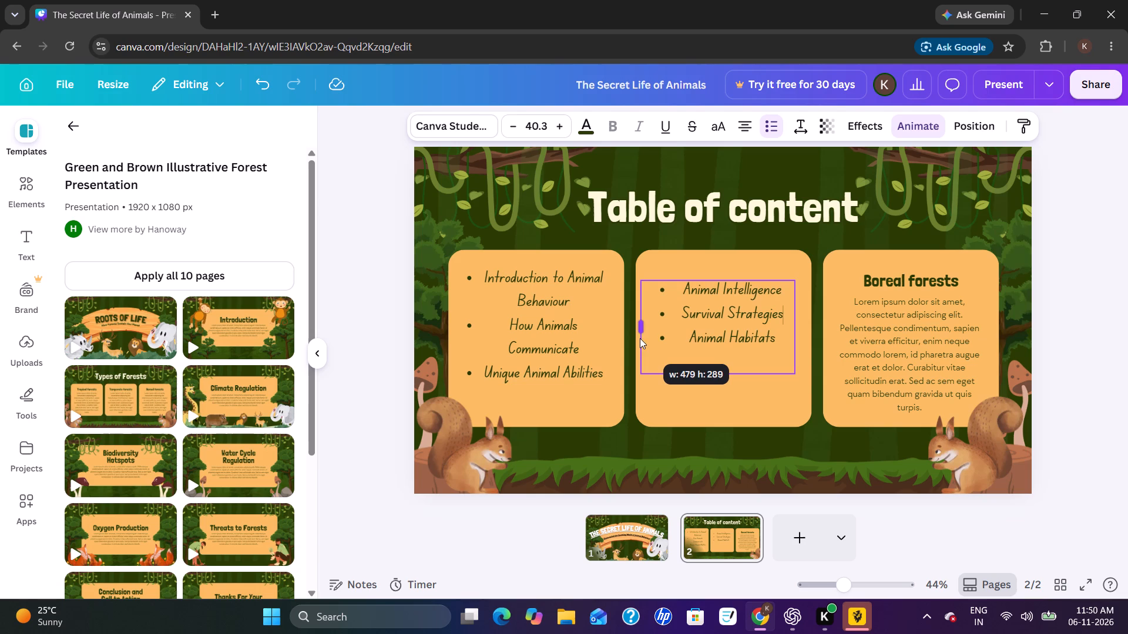
drag(640, 338, 644, 333)
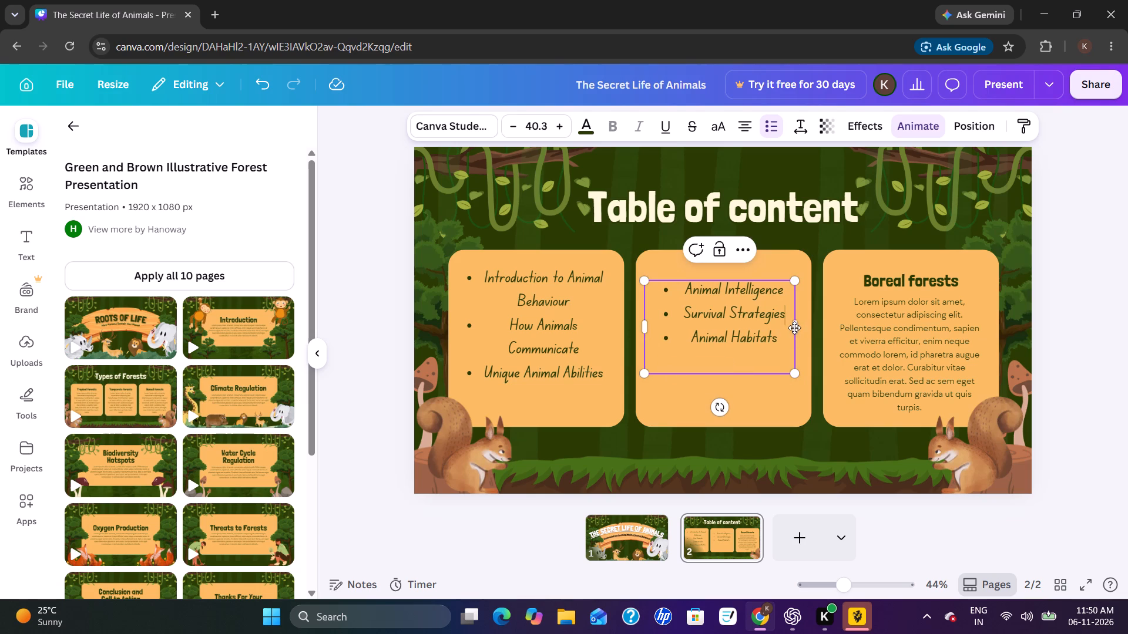
click(541, 383)
click(717, 350)
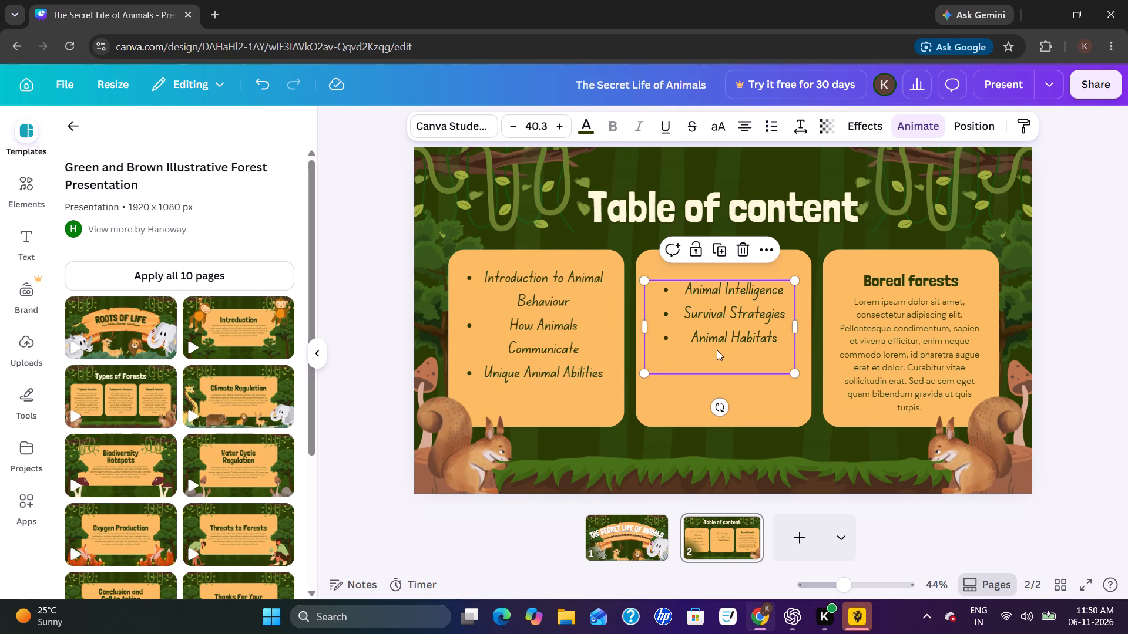
Narrow the second card's list box from its outer edge and scale the list up to size 48.8.
drag(800, 320, 787, 326)
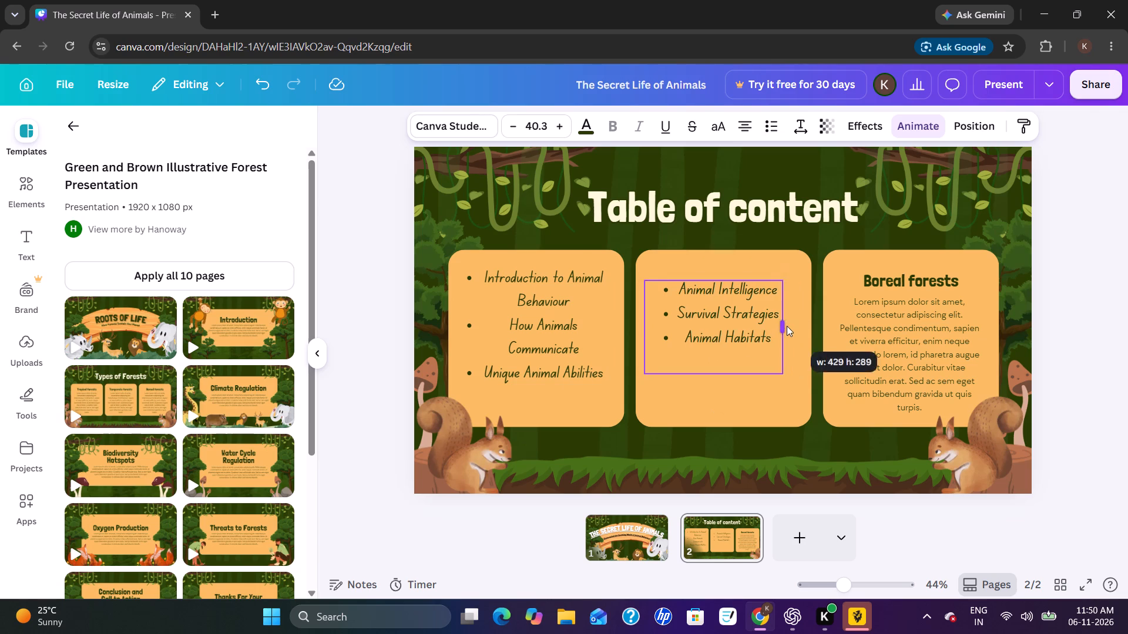
drag(787, 326, 780, 329)
drag(775, 395, 787, 437)
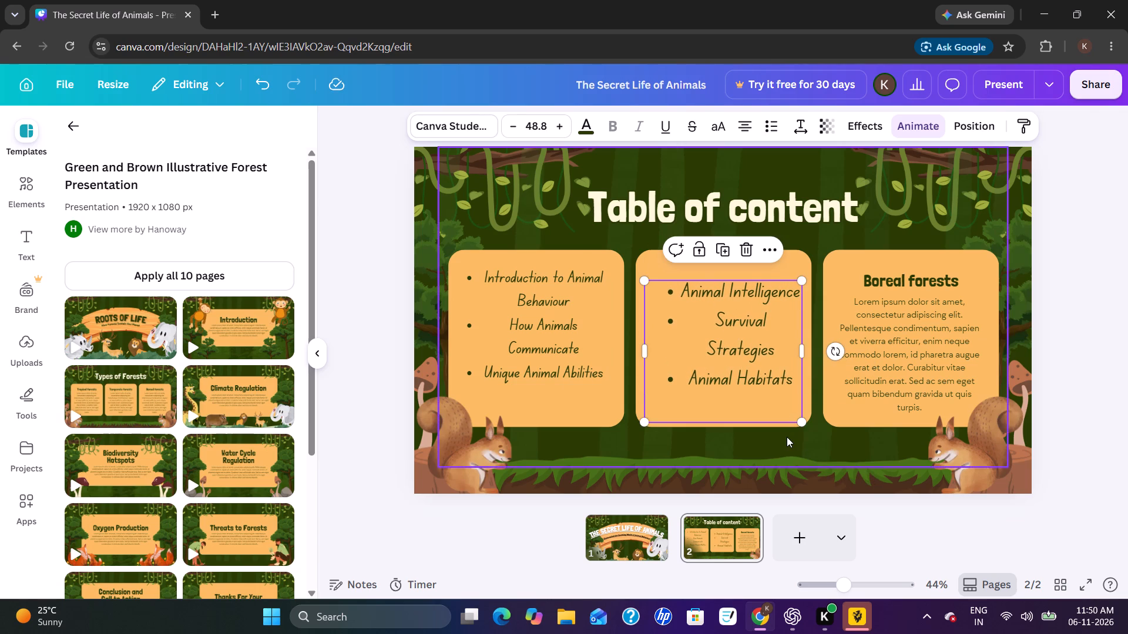
Move the second card's list up until its top is level with the first card's list.
drag(747, 379, 742, 364)
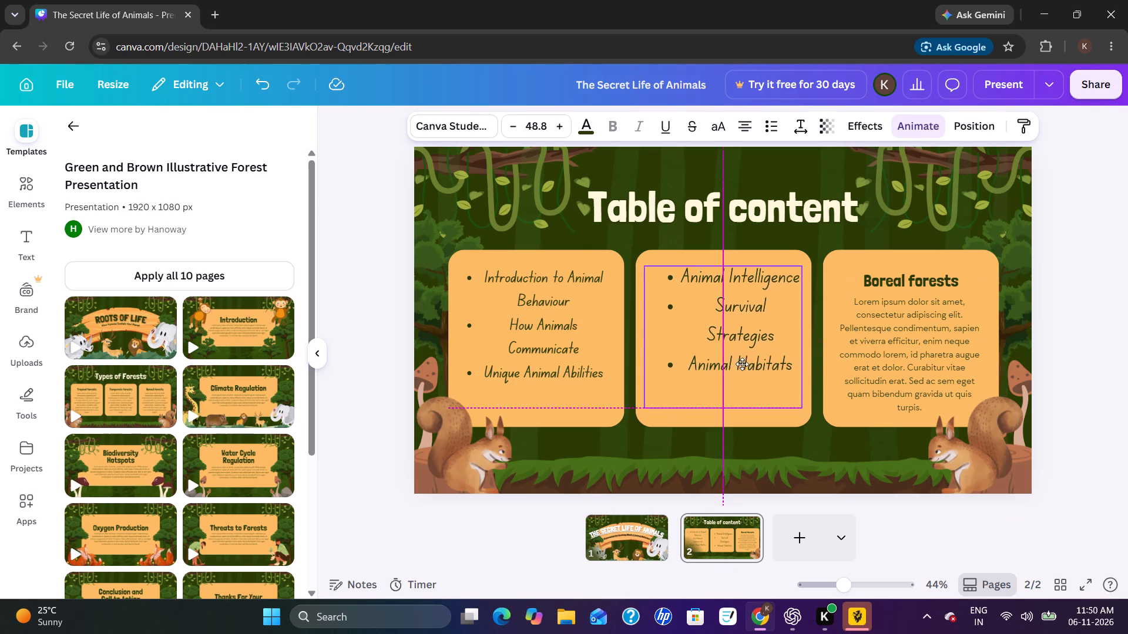
drag(742, 364, 730, 370)
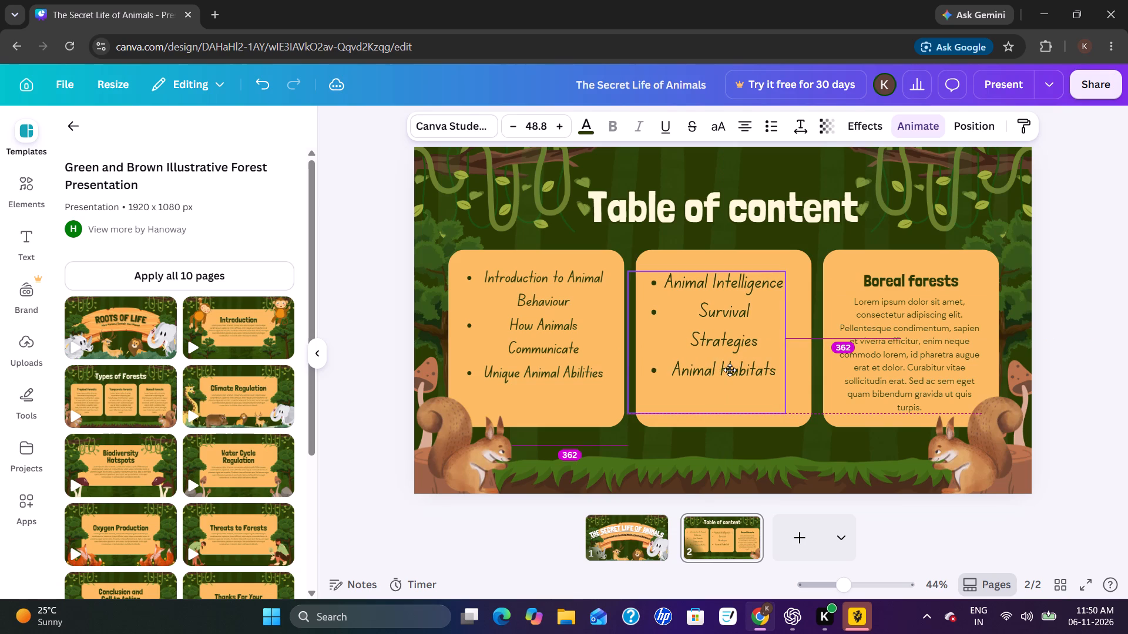
drag(730, 370, 730, 367)
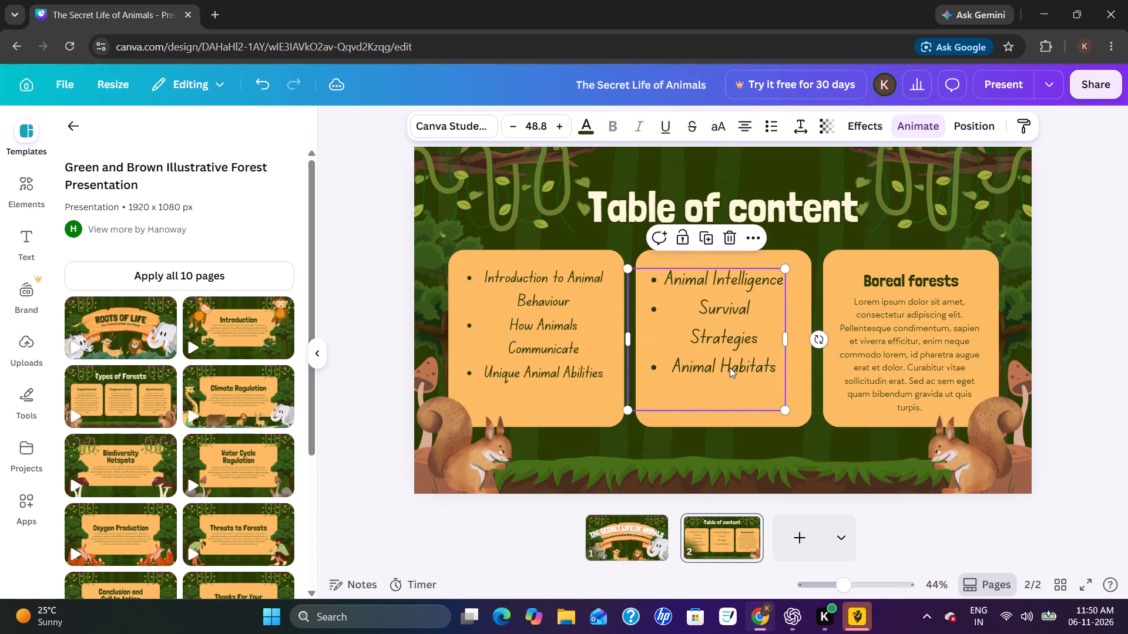
Enlarge the first card's list to font size 48 and scale its text box back down to size 42.9.
click(529, 338)
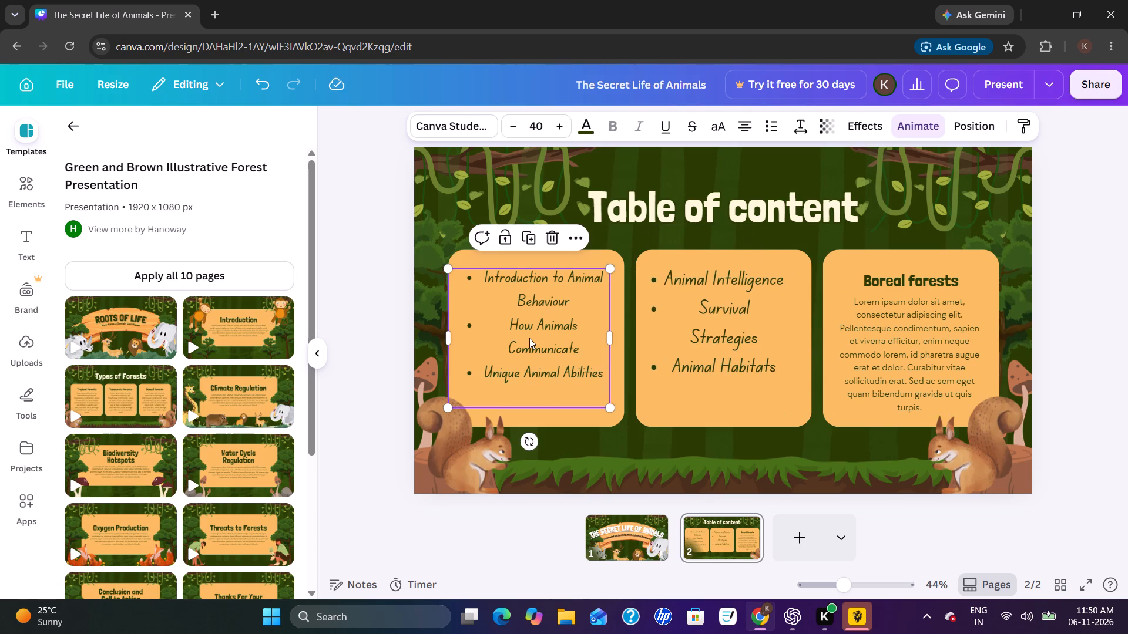
triple_click(559, 132)
click(559, 132)
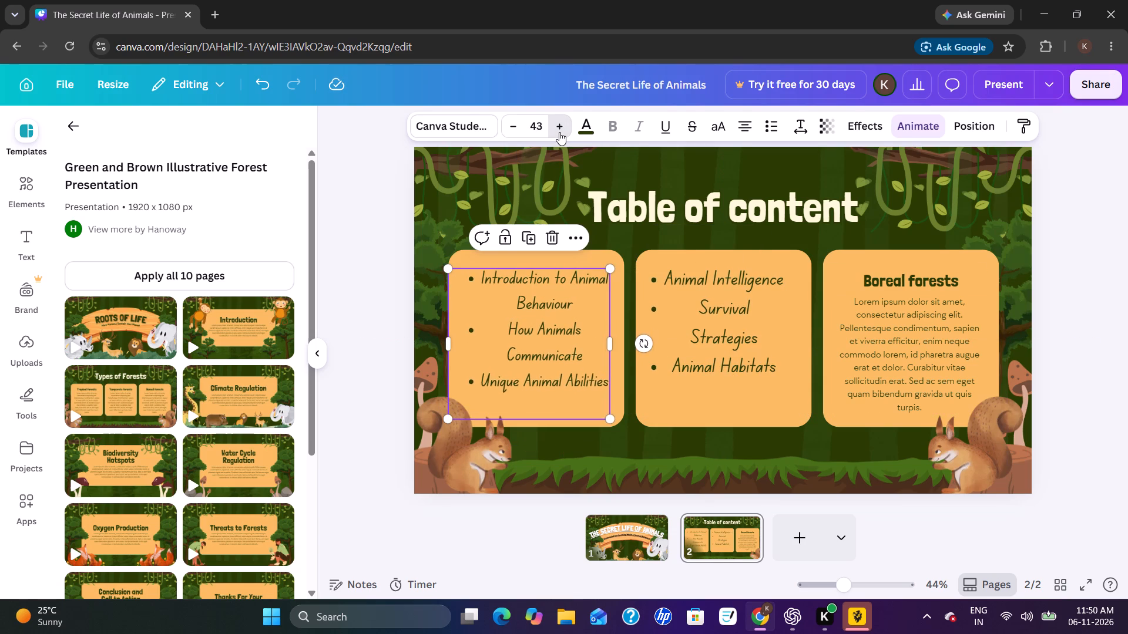
click(559, 132)
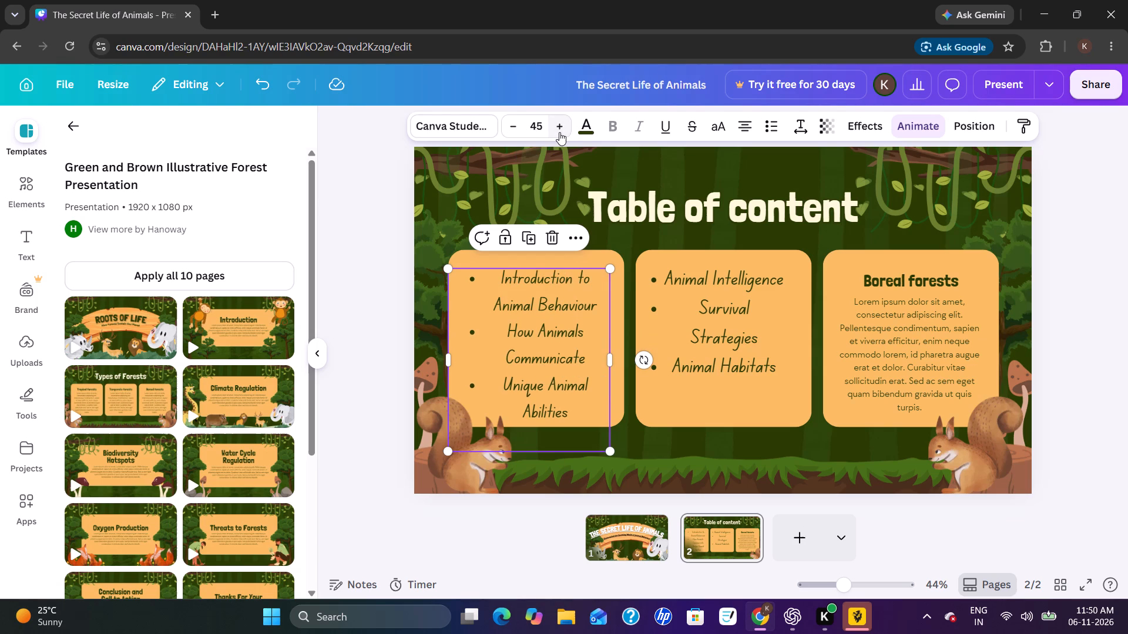
click(559, 132)
click(559, 132)
click(559, 132)
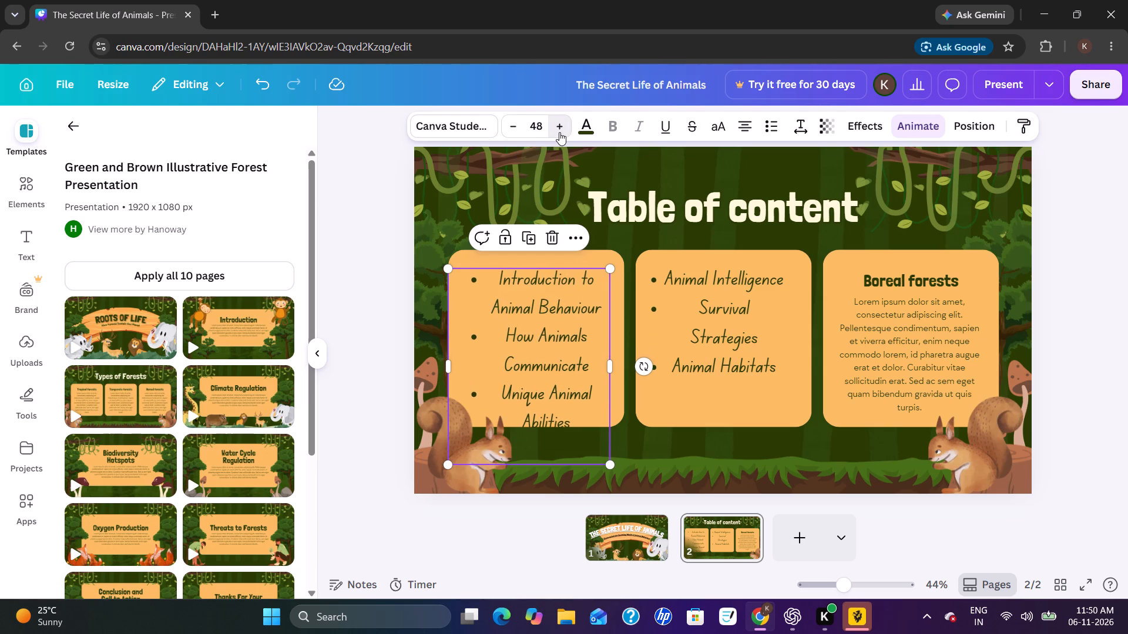
drag(614, 466, 616, 452)
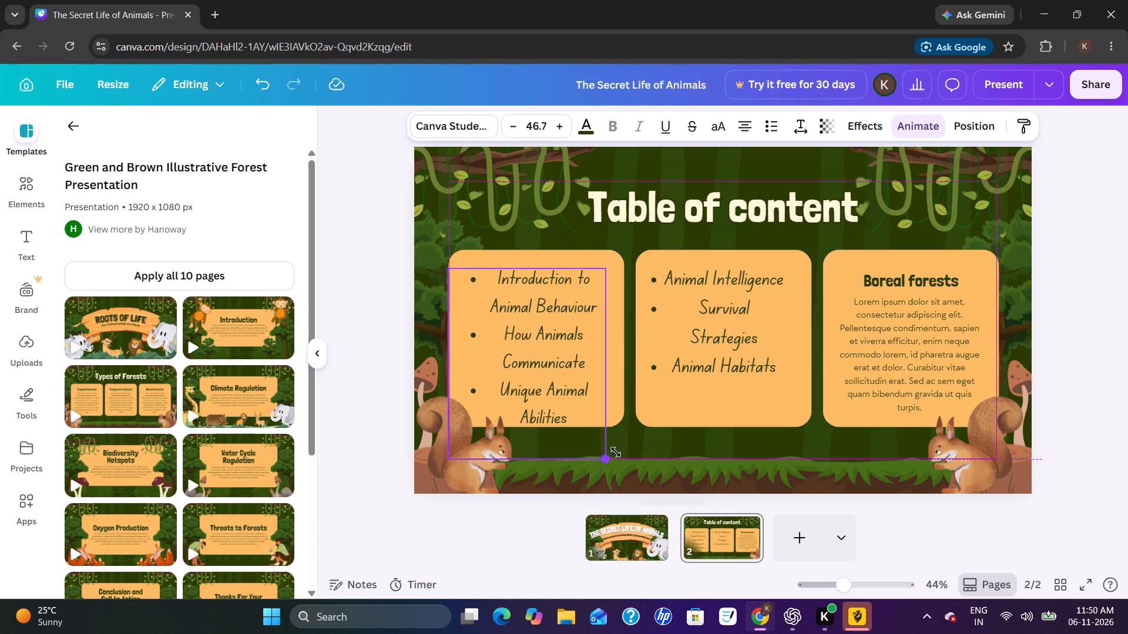
drag(616, 452, 611, 433)
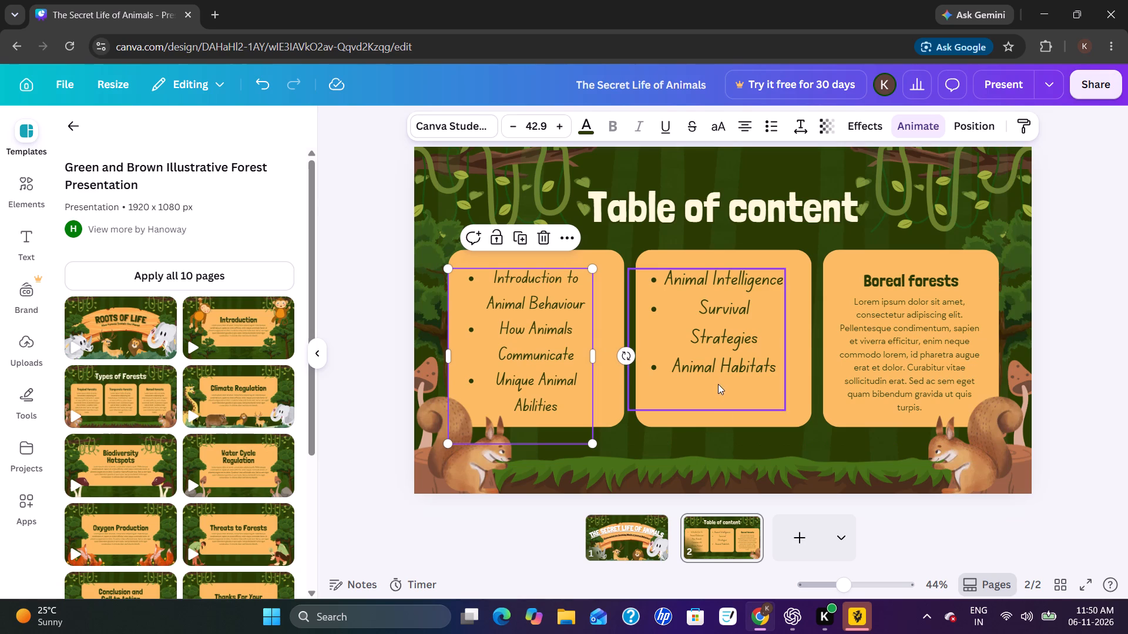
Narrow the second card's list box so its left edge lines up with the card's edge.
click(722, 386)
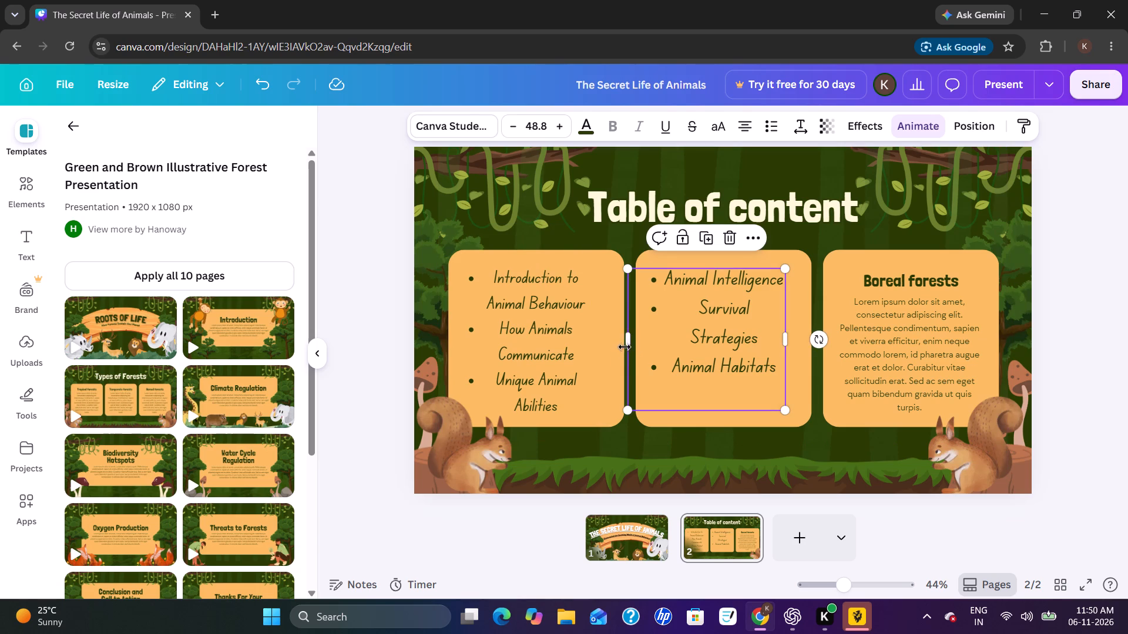
click(622, 345)
drag(622, 345, 626, 341)
drag(626, 341, 633, 343)
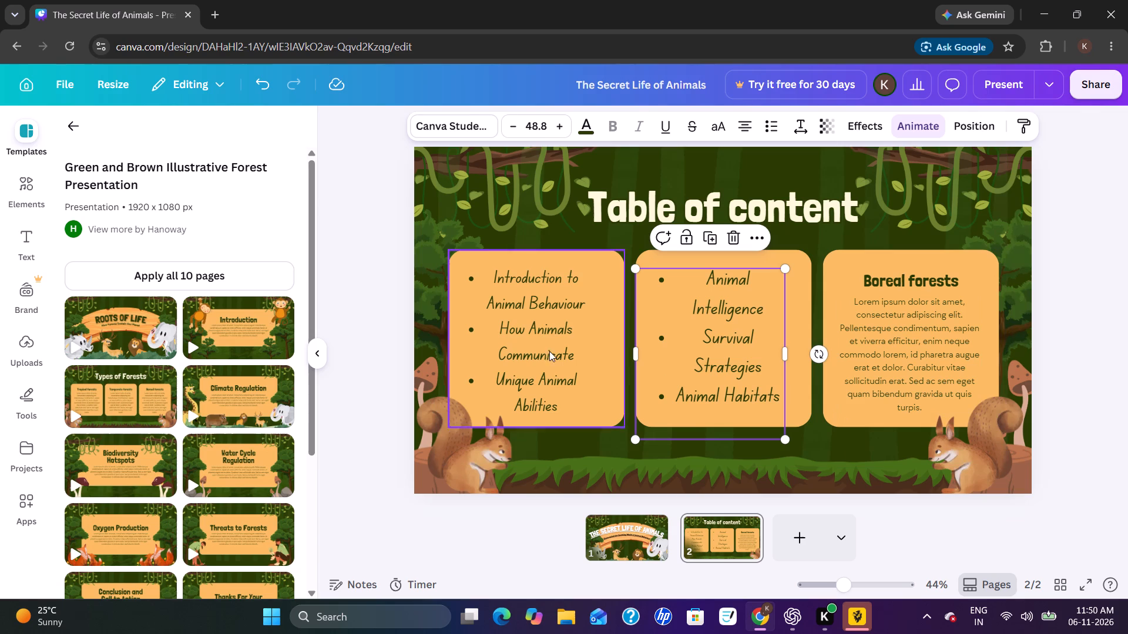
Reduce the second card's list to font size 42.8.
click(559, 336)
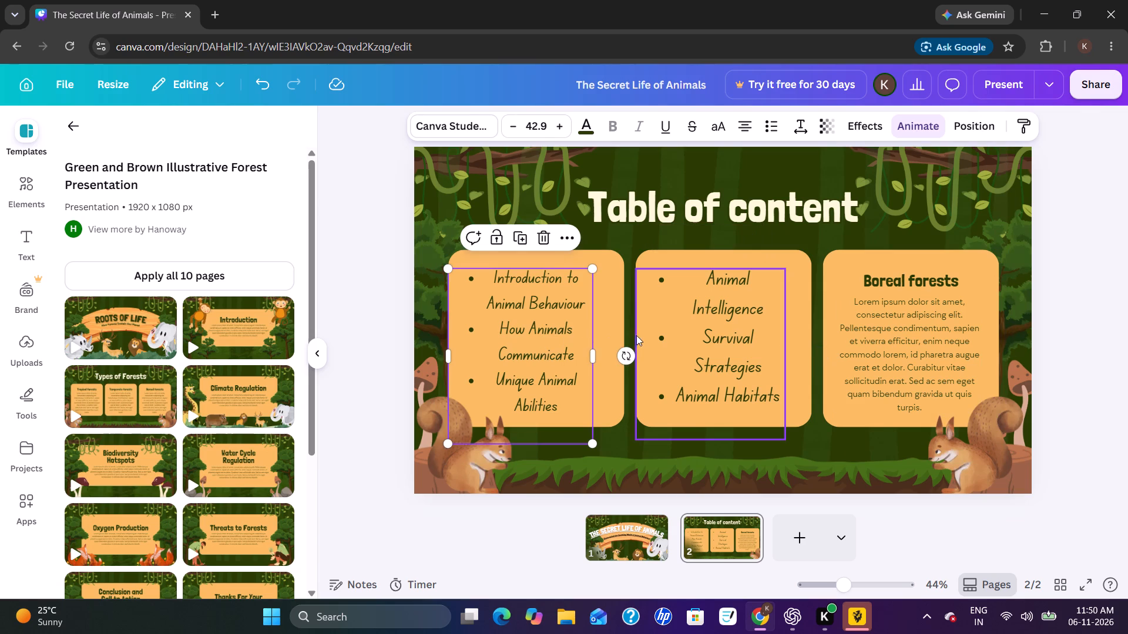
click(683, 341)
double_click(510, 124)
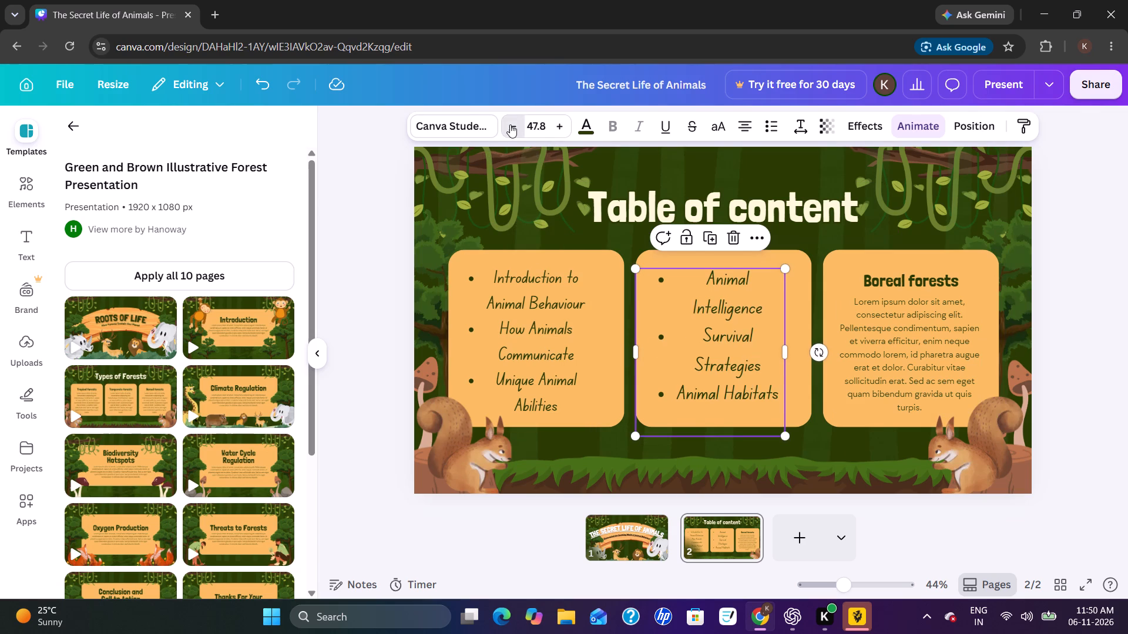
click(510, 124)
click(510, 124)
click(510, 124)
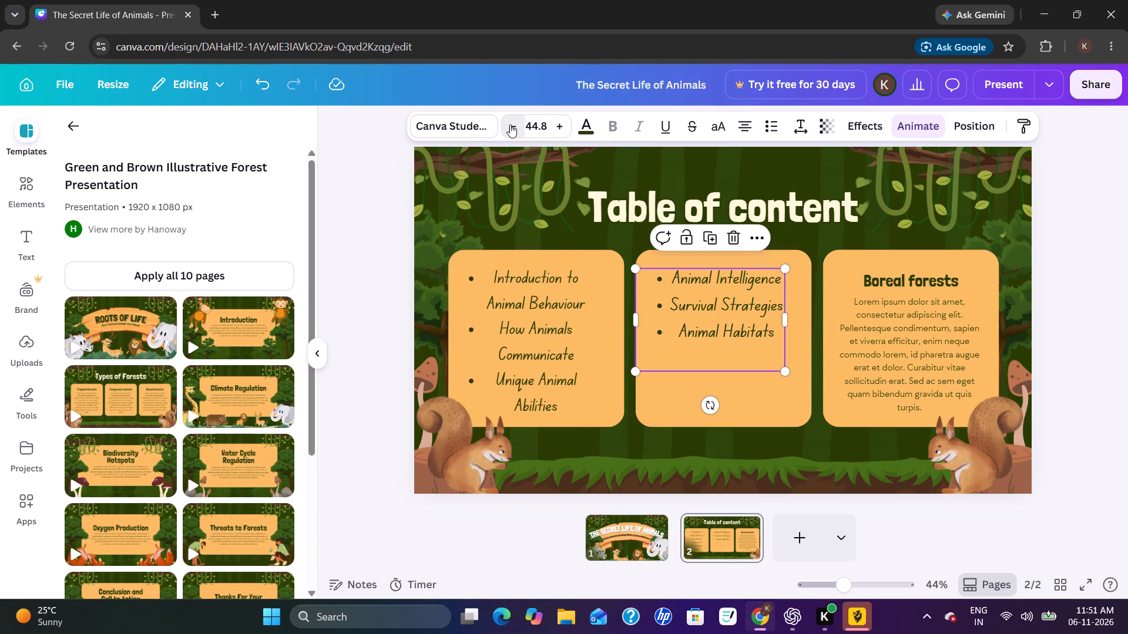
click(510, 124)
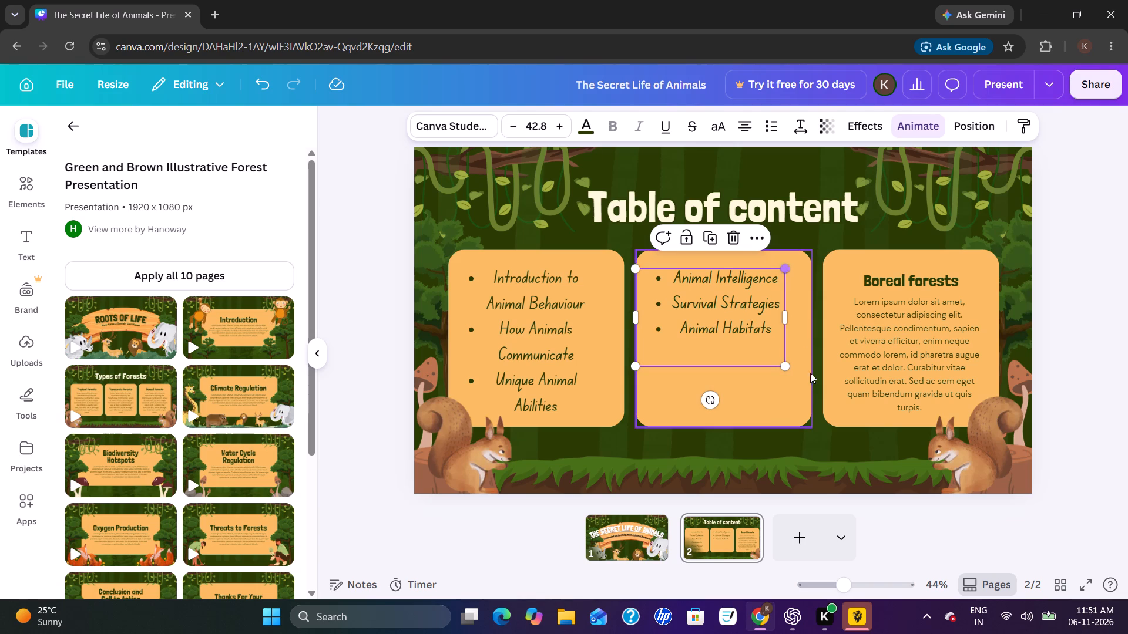
Scale the second card's list up to size 53.6 and narrow its text box to fit inside the card.
drag(783, 366, 803, 459)
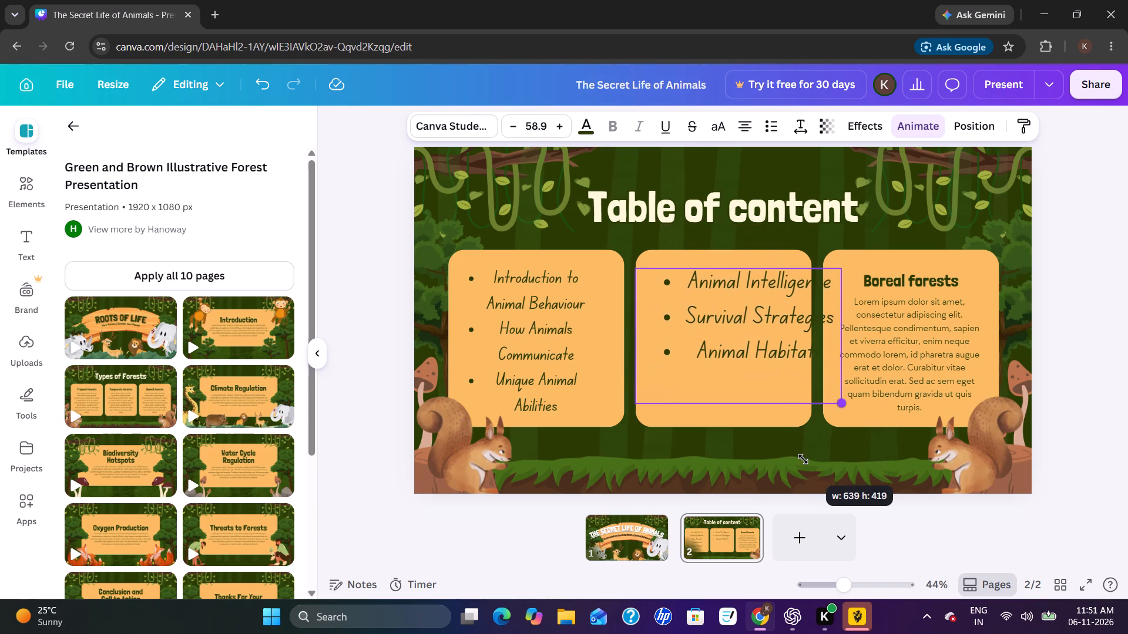
drag(803, 459, 786, 446)
click(888, 466)
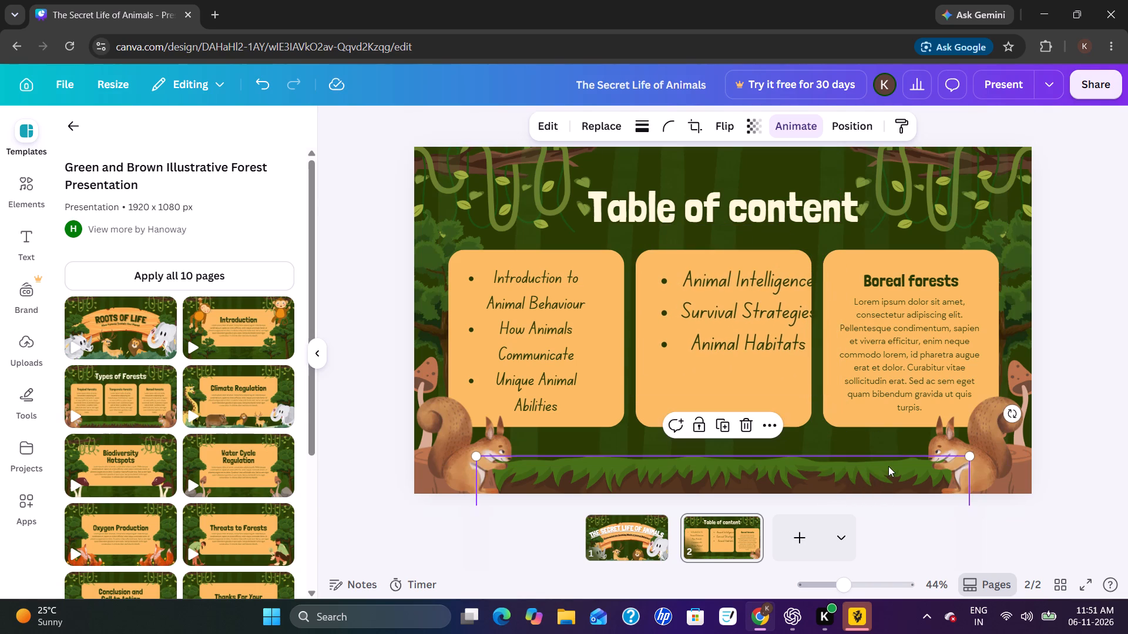
click(781, 342)
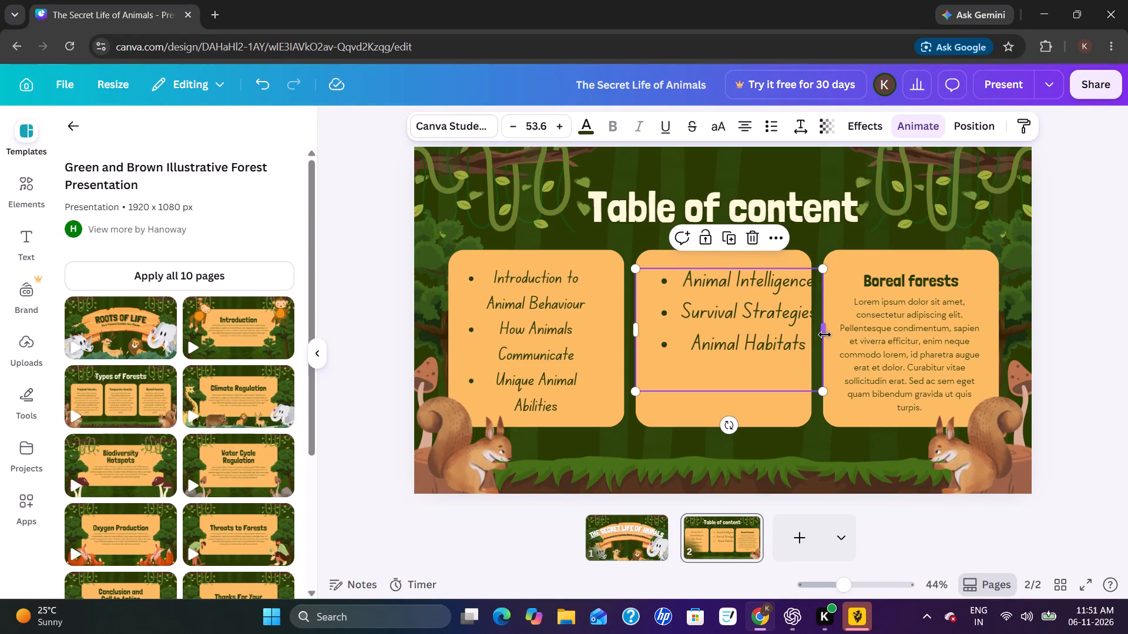
drag(825, 335, 797, 346)
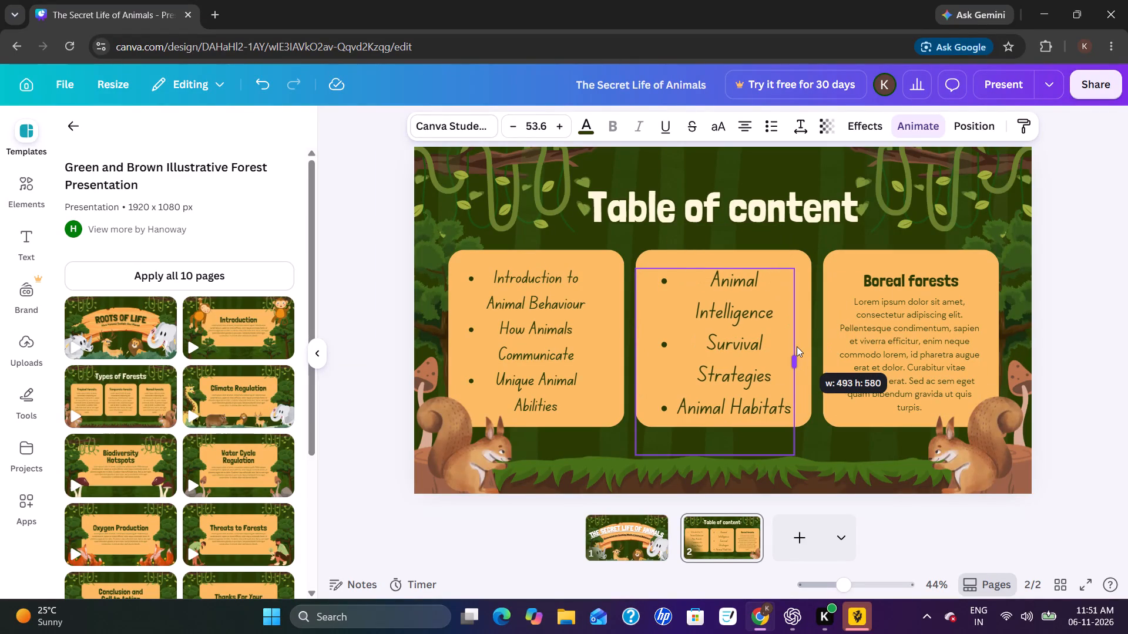
drag(797, 346, 800, 347)
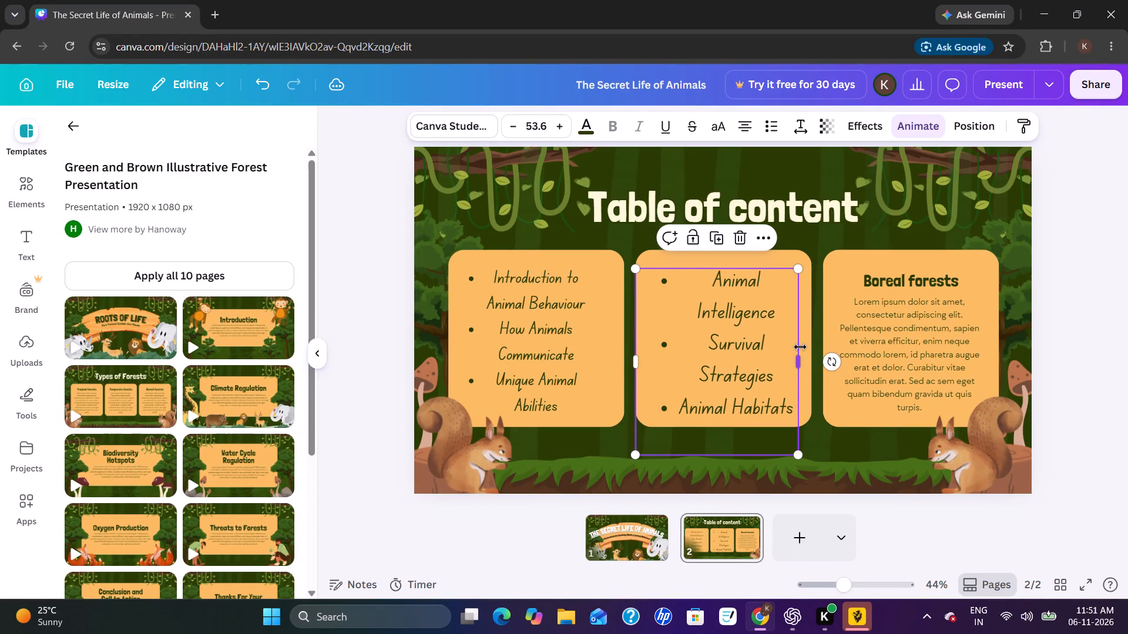
Shift the second card's list slightly upward and reduce its font size to 49.6.
click(518, 133)
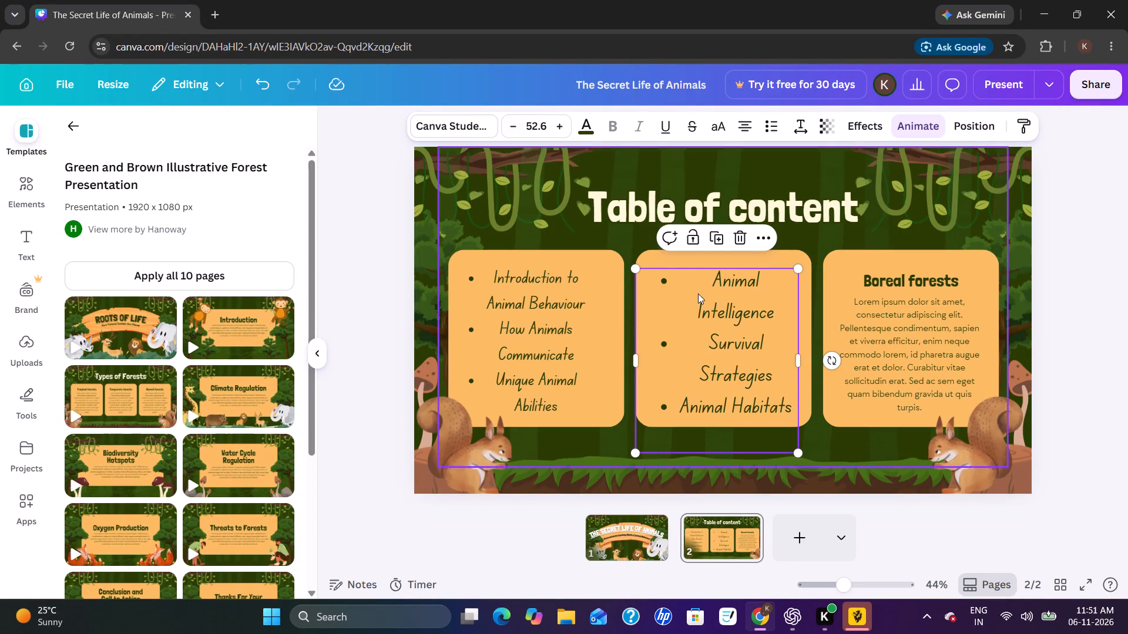
click(748, 389)
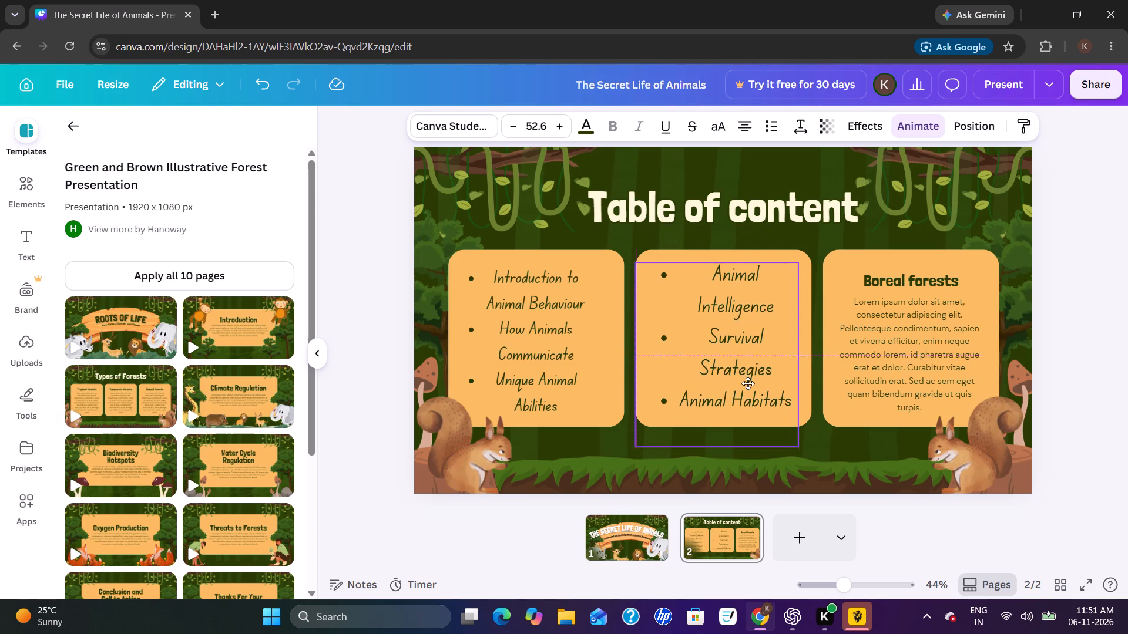
click(565, 311)
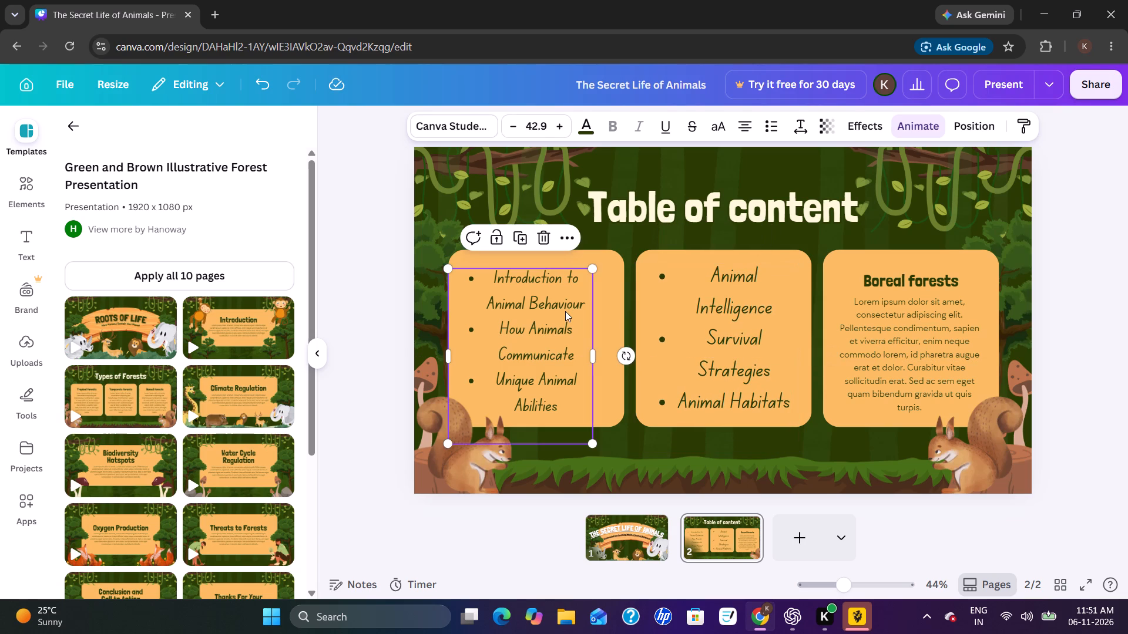
click(695, 342)
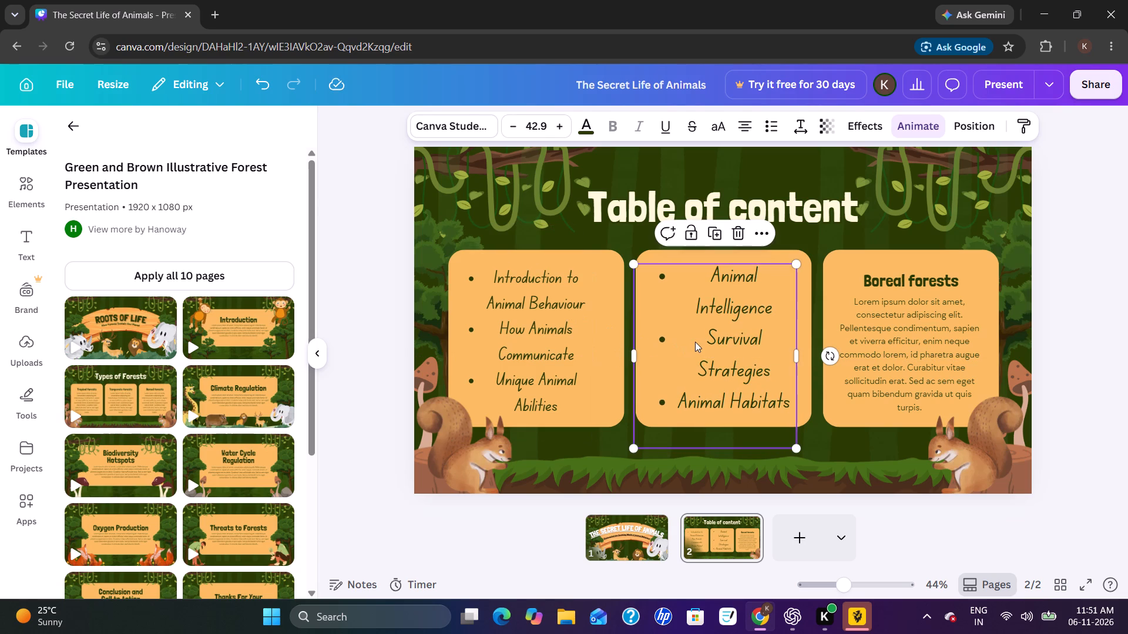
click(516, 120)
click(516, 120)
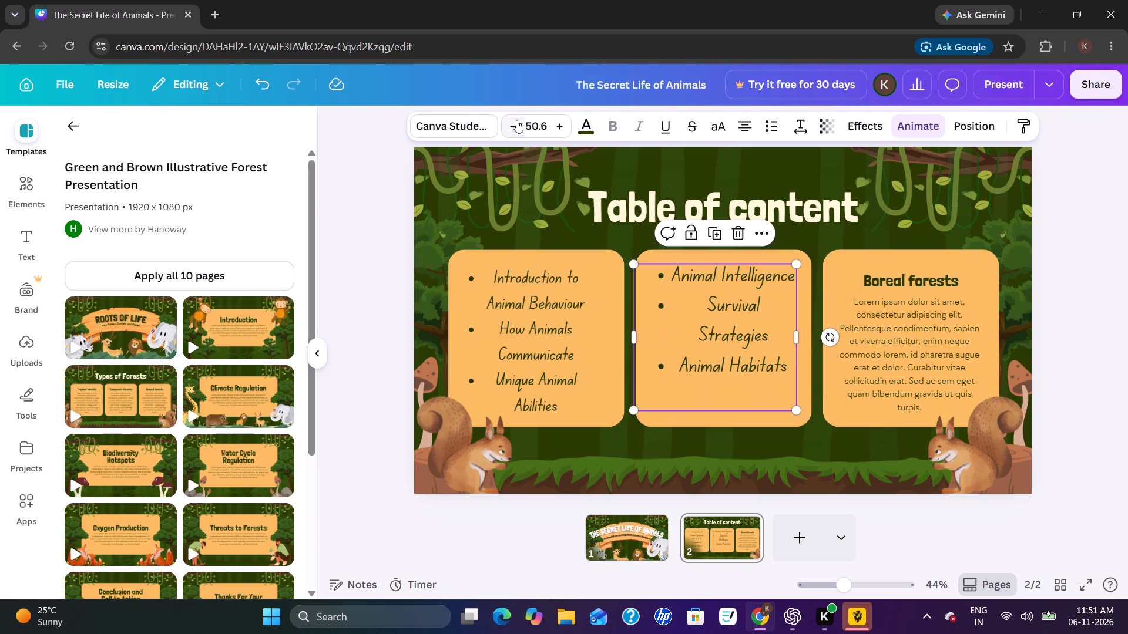
click(516, 120)
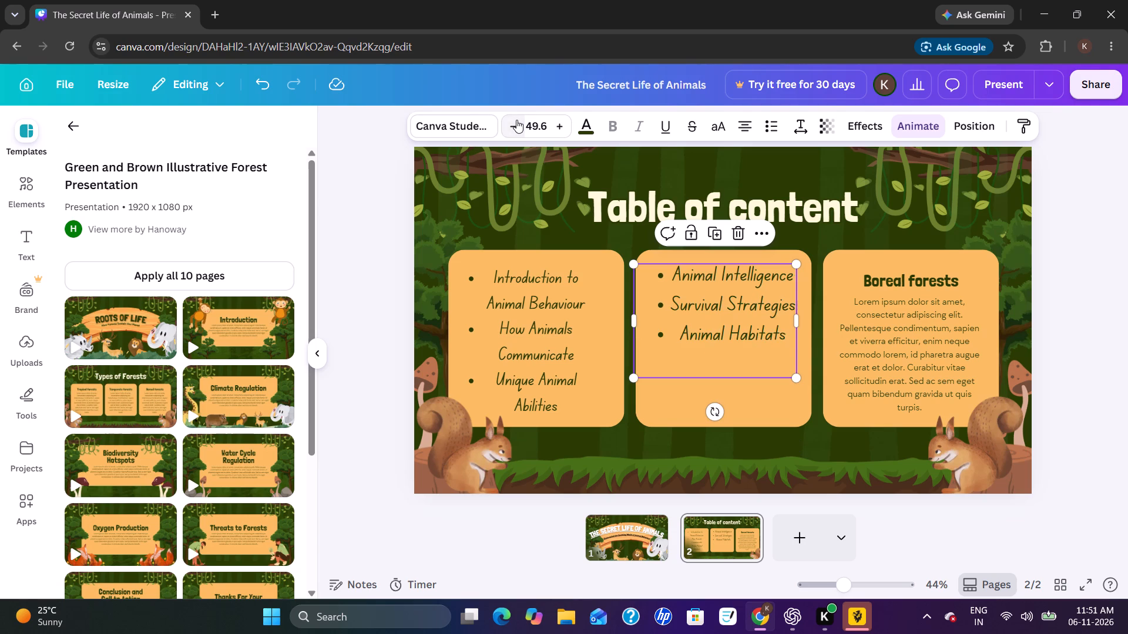
Break "Strategies" onto its own line below "Survival" without a bullet, and indent it with spaces.
click(734, 307)
click(728, 306)
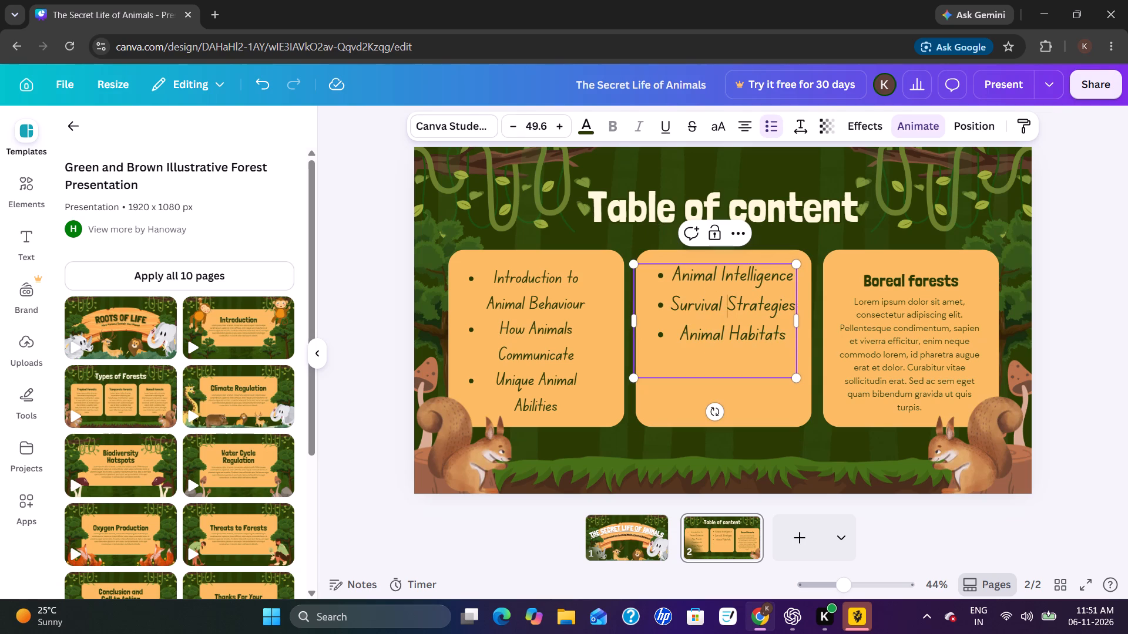
key(Return)
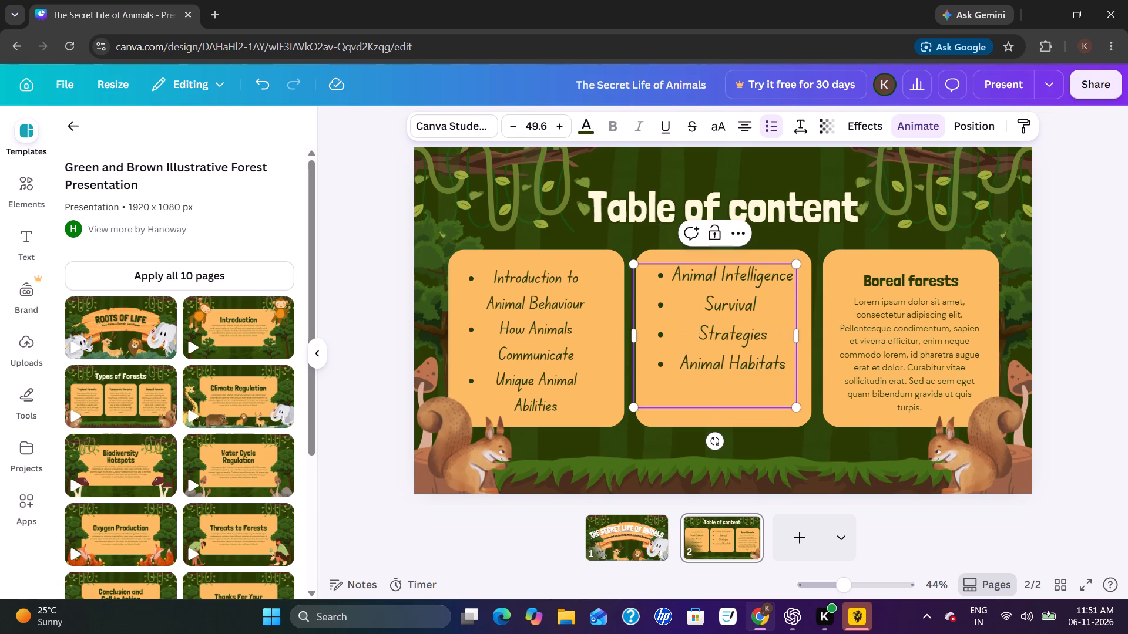
key(BackSpace)
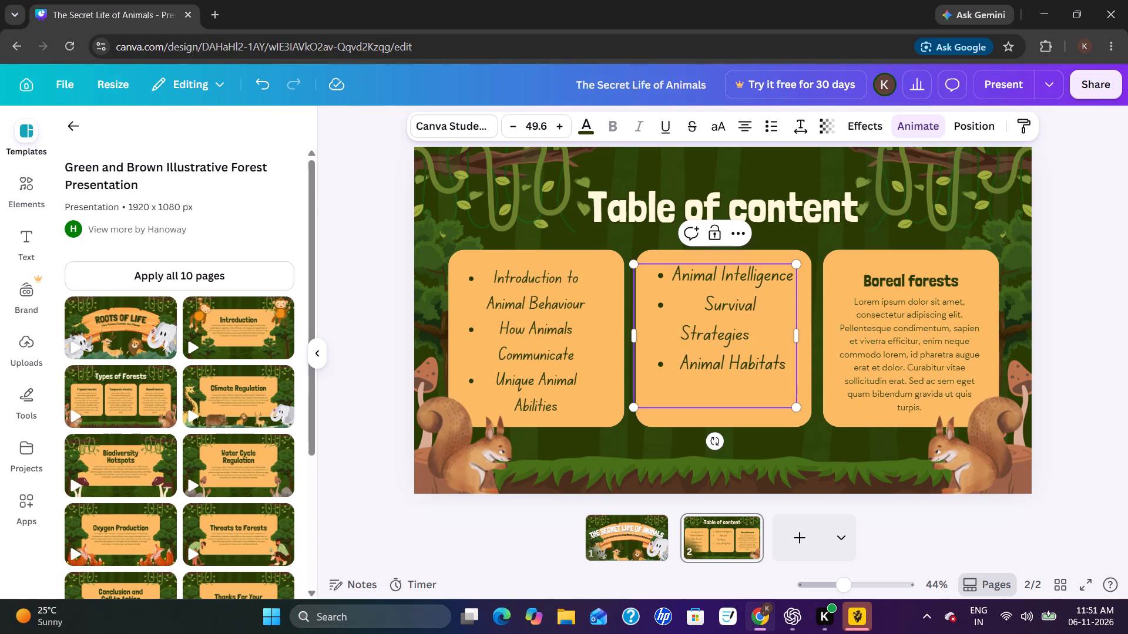
key(space)
key(space)
key(space)
key(space)
key(space)
key(space)
key(space)
key(space)
key(space)
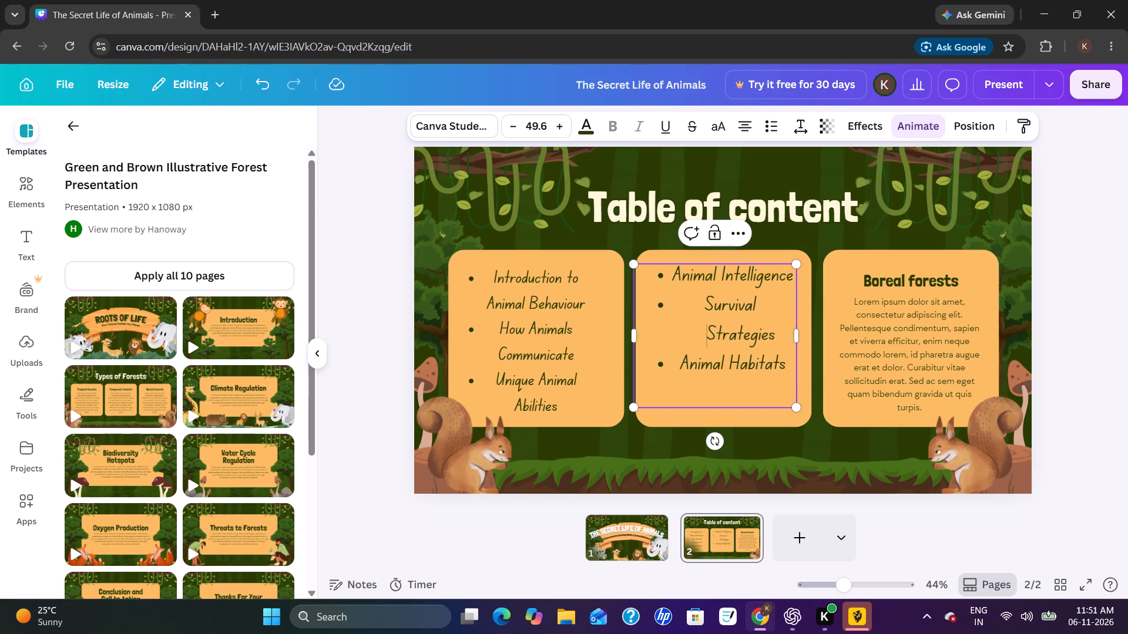
key(space)
key(space)
key(space)
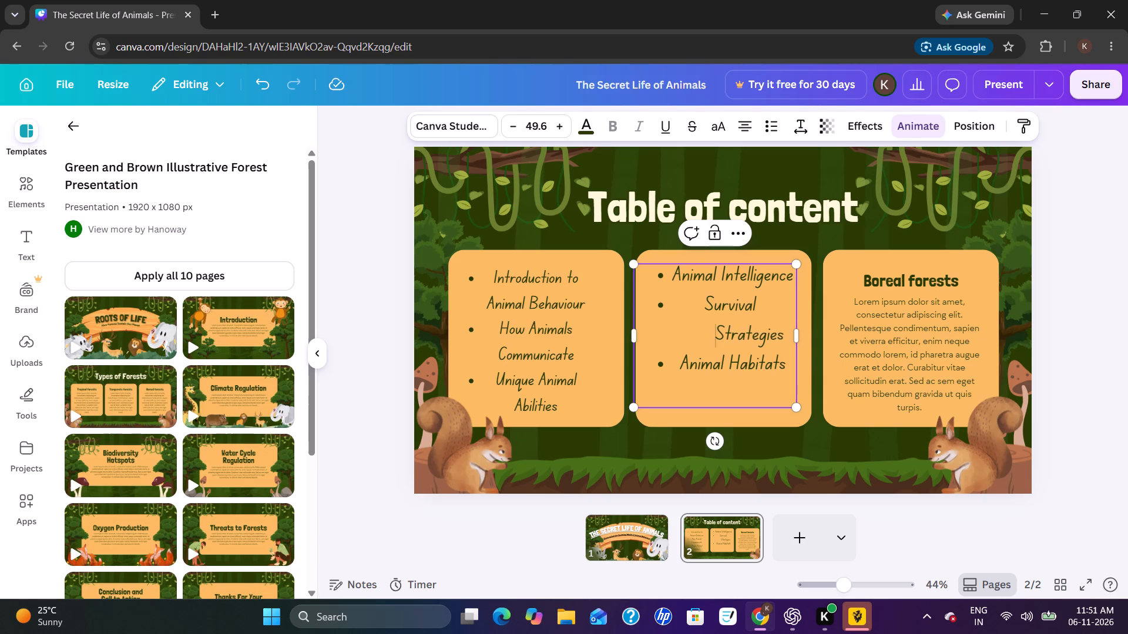
Reduce the indent in front of "Strategies" in the second card's list by three spaces.
key(BackSpace)
key(BackSpace)
key(BackSpace)
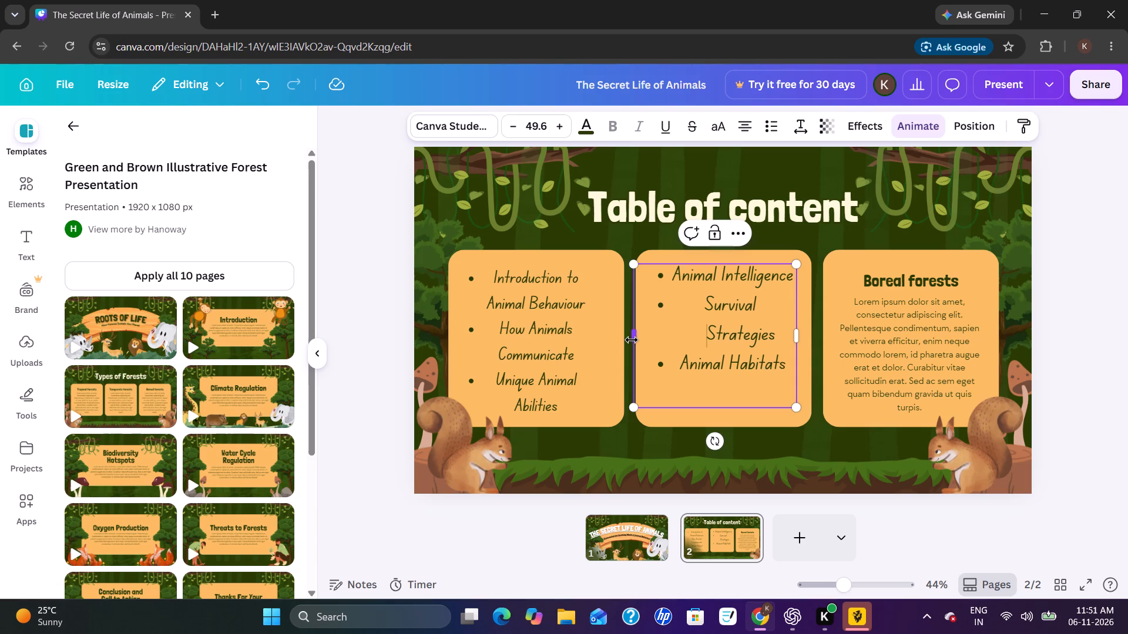
Narrow the second card's list box so "Intelligence" wraps below "Animal", and shift the list slightly left within the card.
drag(632, 340, 646, 344)
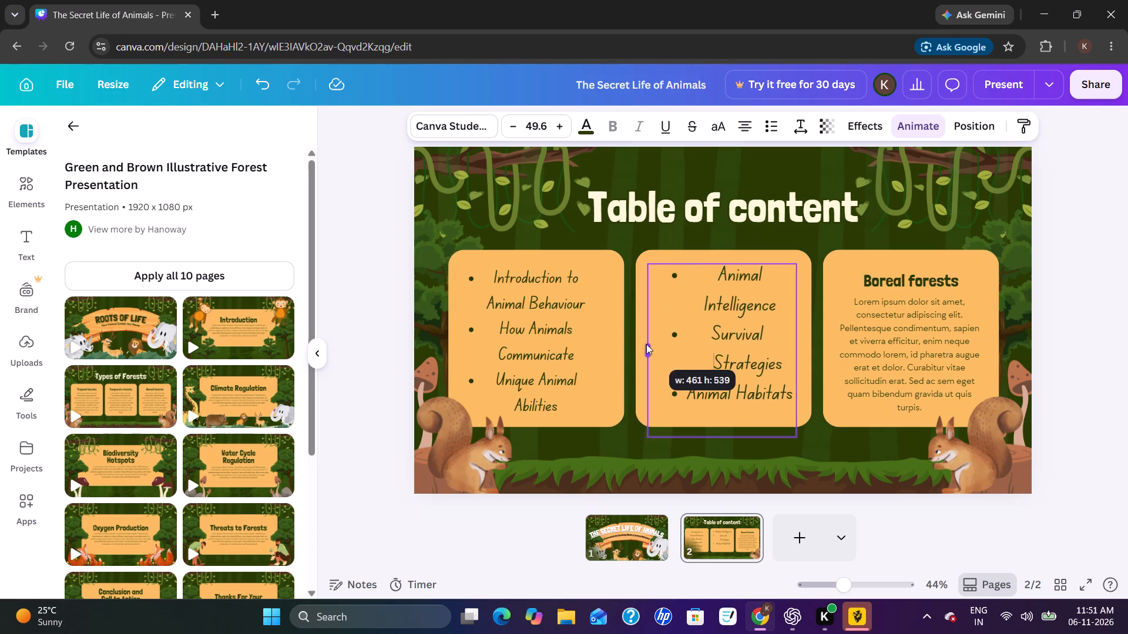
drag(646, 344, 640, 343)
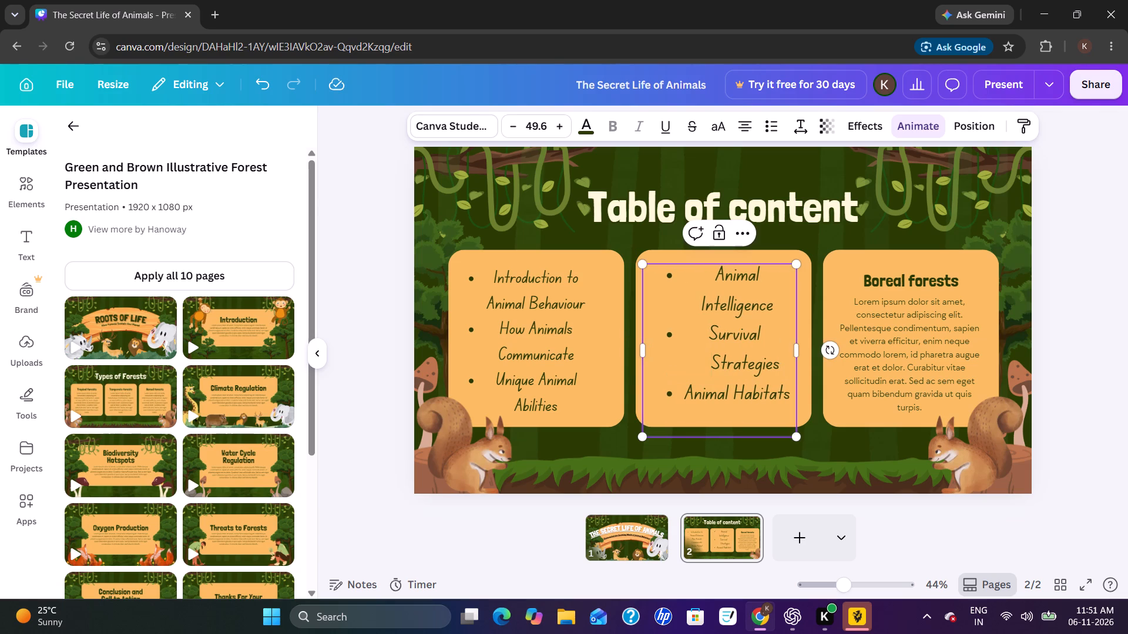
click(1086, 420)
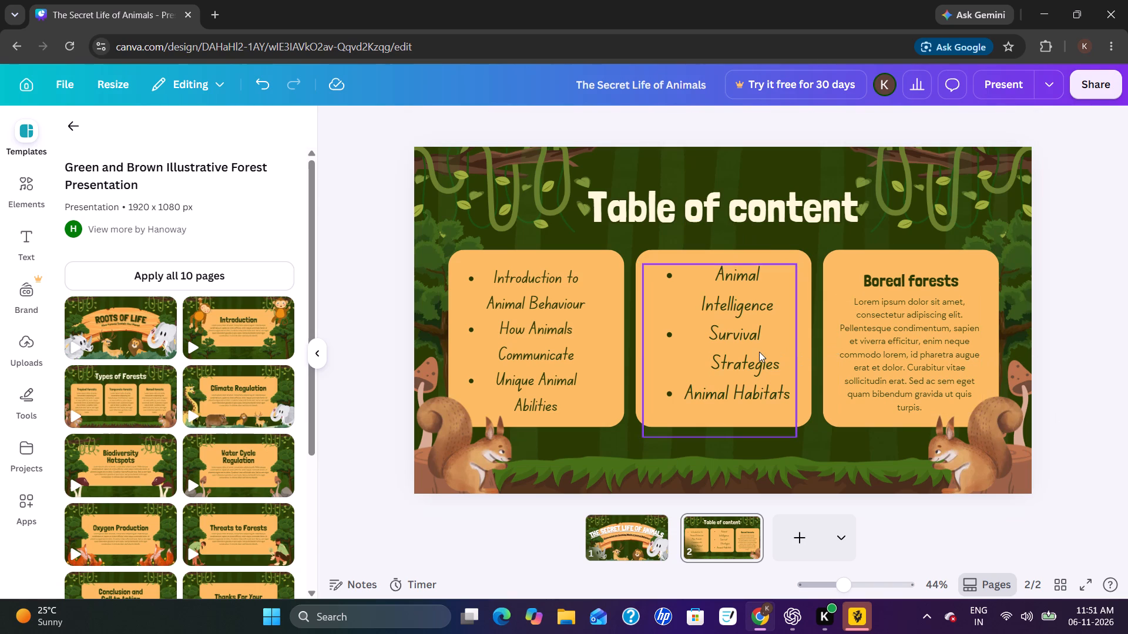
drag(759, 352, 746, 352)
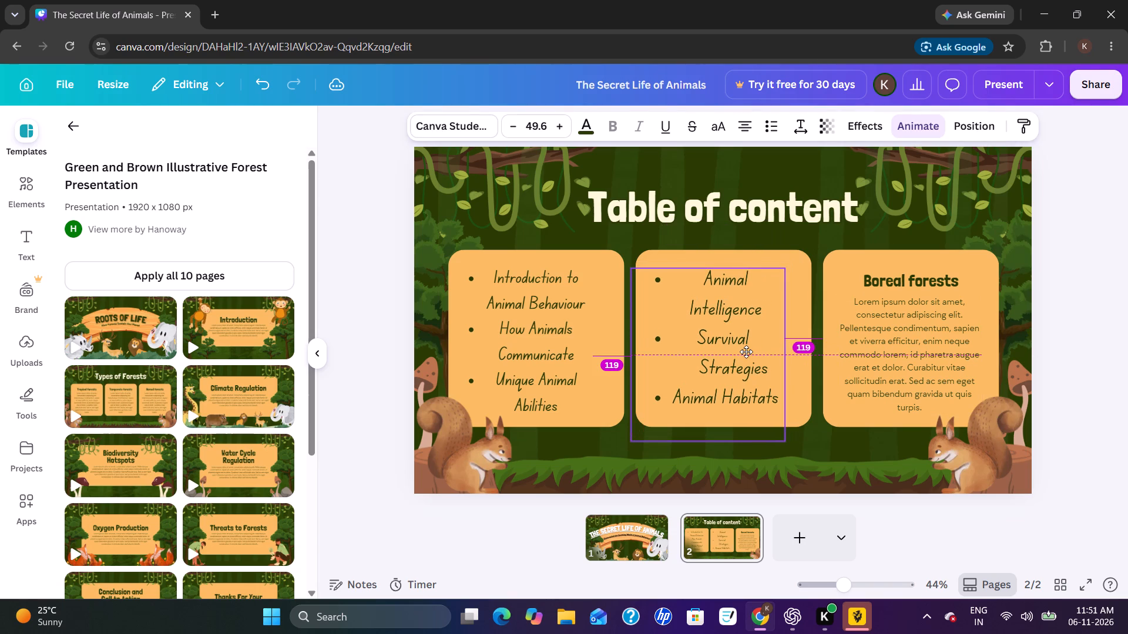
drag(746, 352, 746, 352)
click(1035, 380)
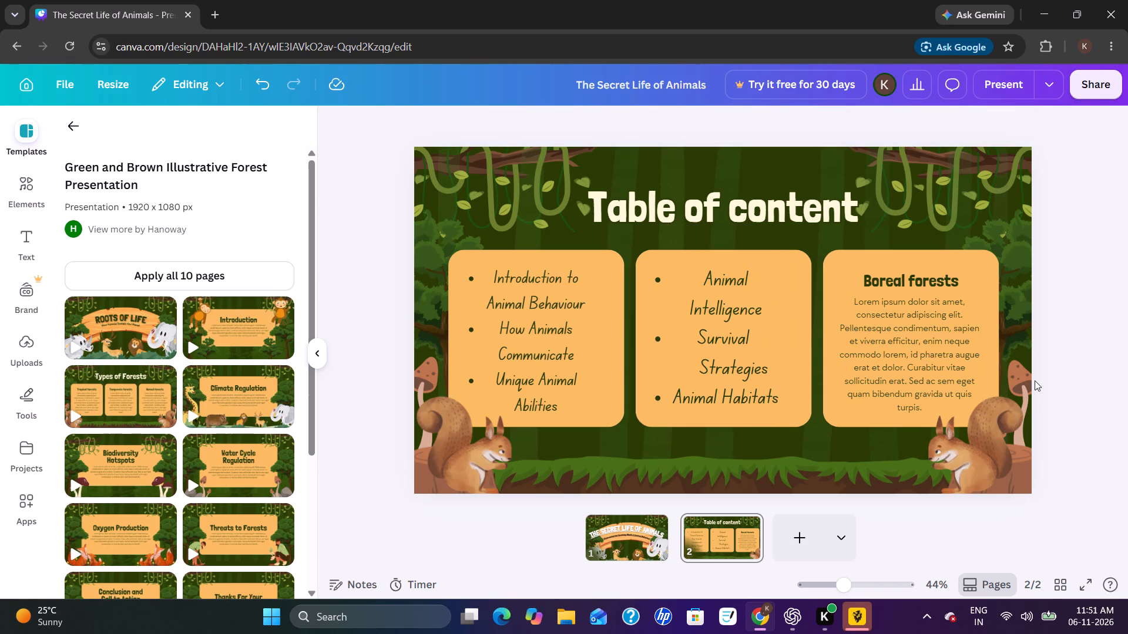
click(756, 392)
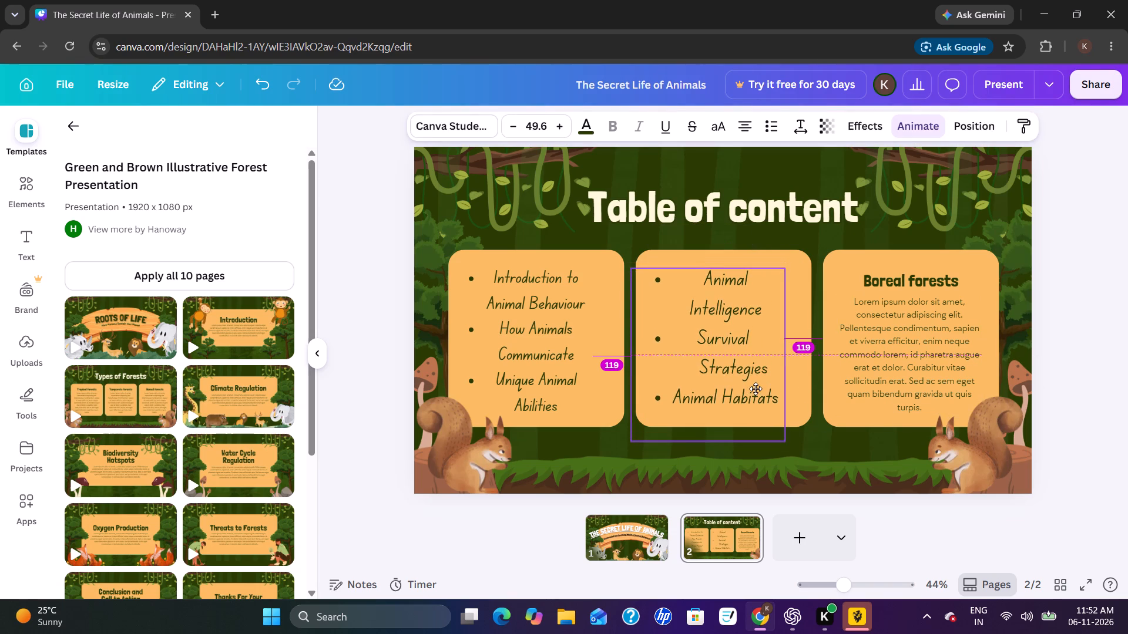
click(1089, 353)
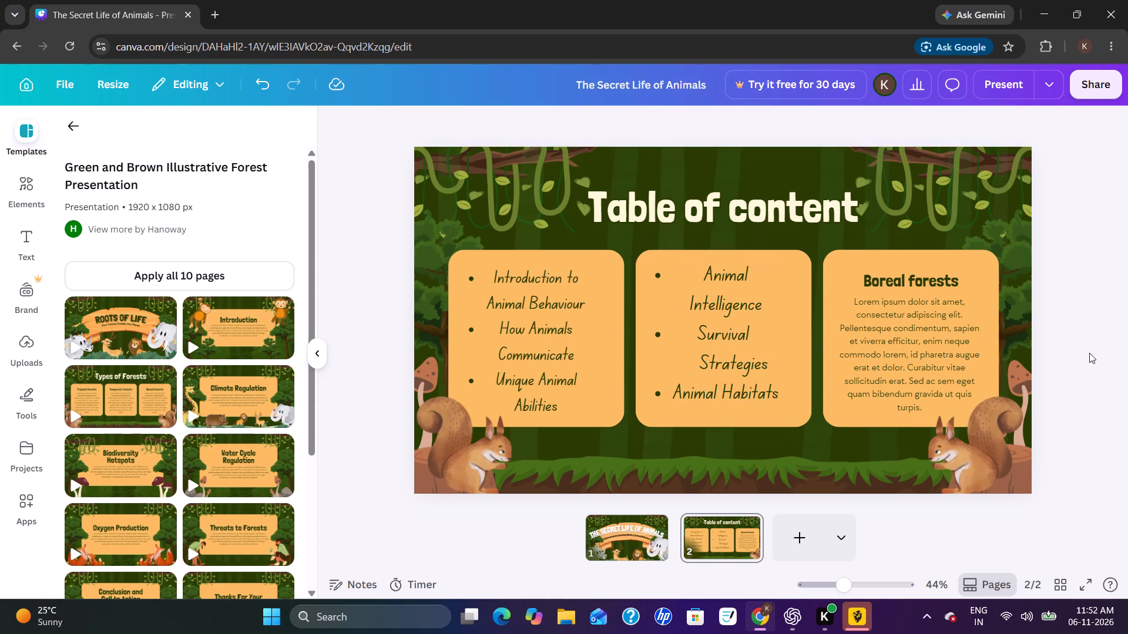
Remove the placeholder paragraph and the "Boreal forests" heading text from the third card.
click(939, 340)
click(925, 271)
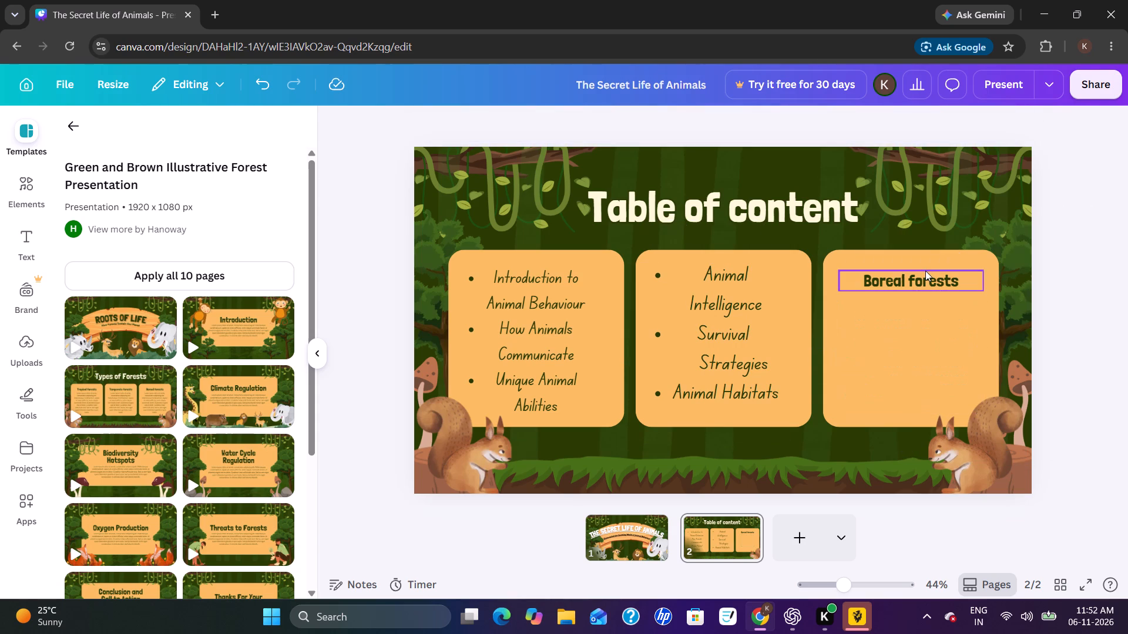
double_click(907, 277)
key(BackSpace)
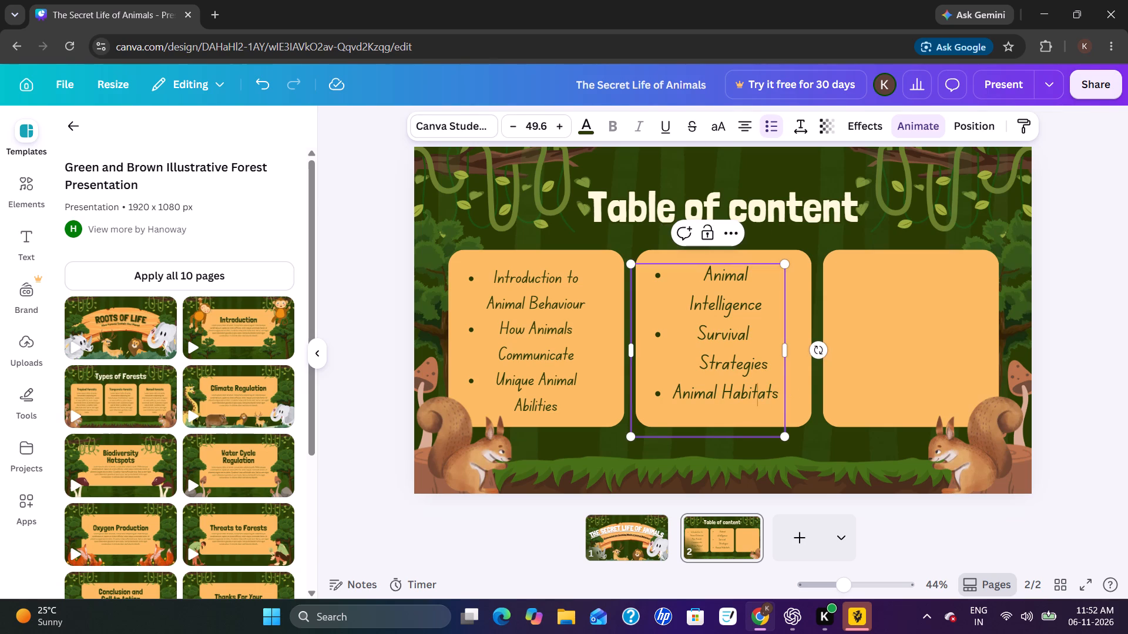
click(780, 393)
key(Return)
key(ctrl+v)
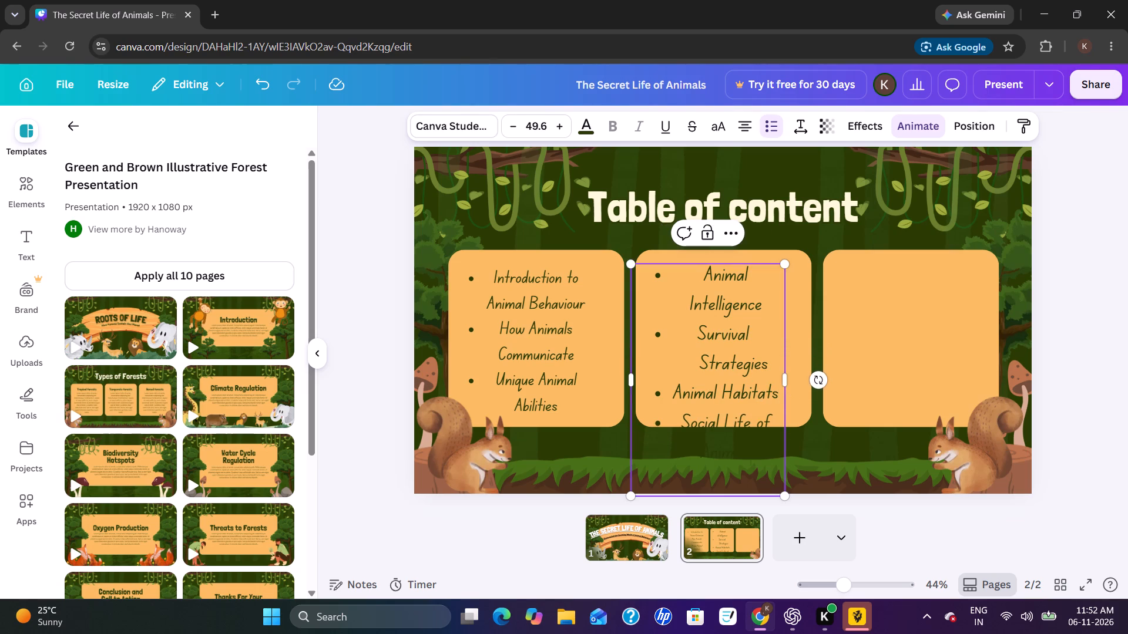
click(747, 472)
key(BackSpace)
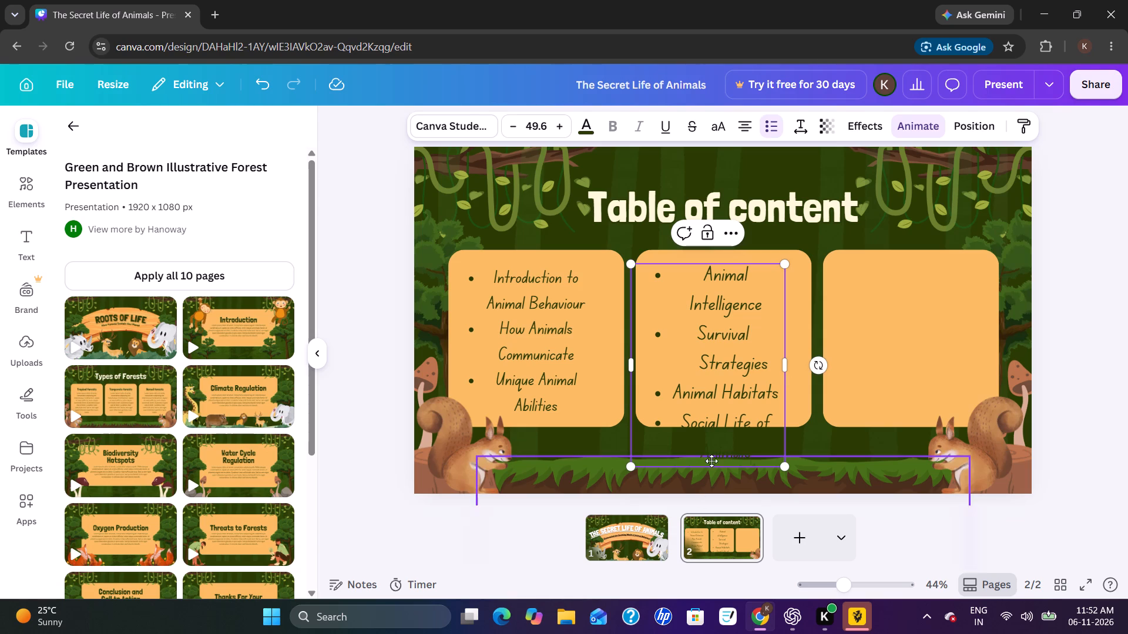
click(717, 436)
key(BackSpace)
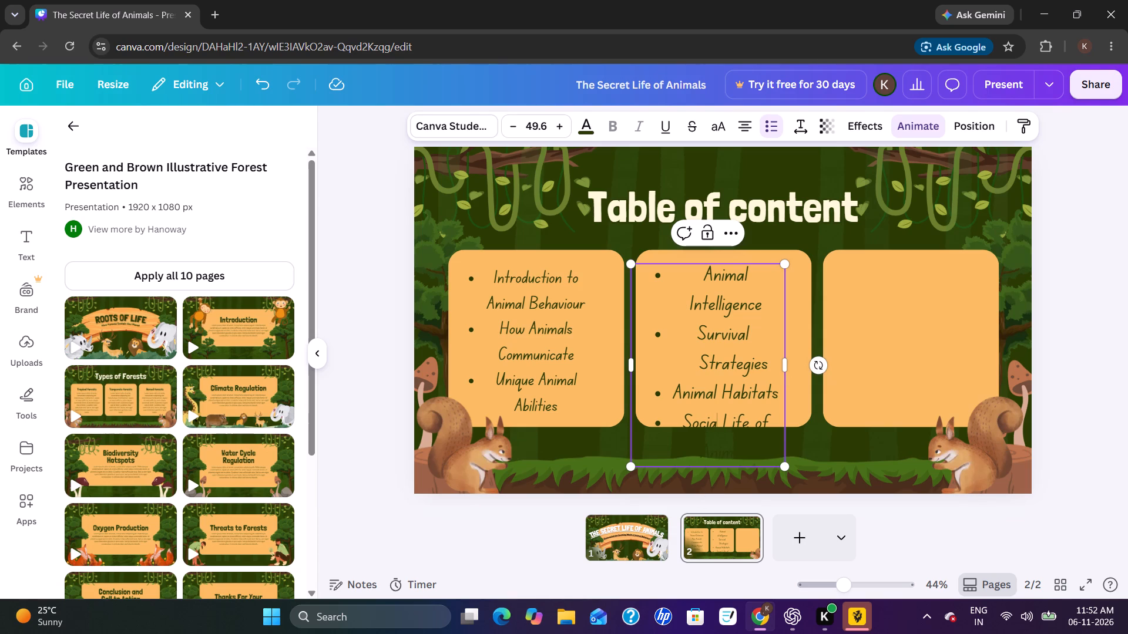
key(ctrl+z)
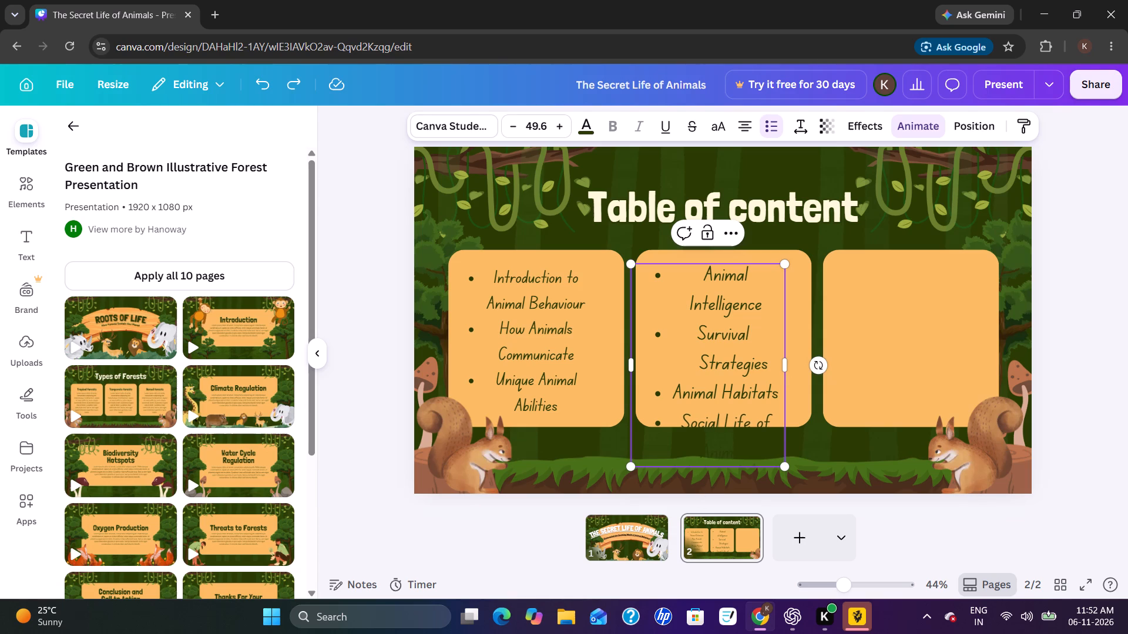
click(764, 463)
Scale the second card's list down to font size 40 and widen its box so "Social Life of Animals" fits on one line.
drag(787, 468, 794, 402)
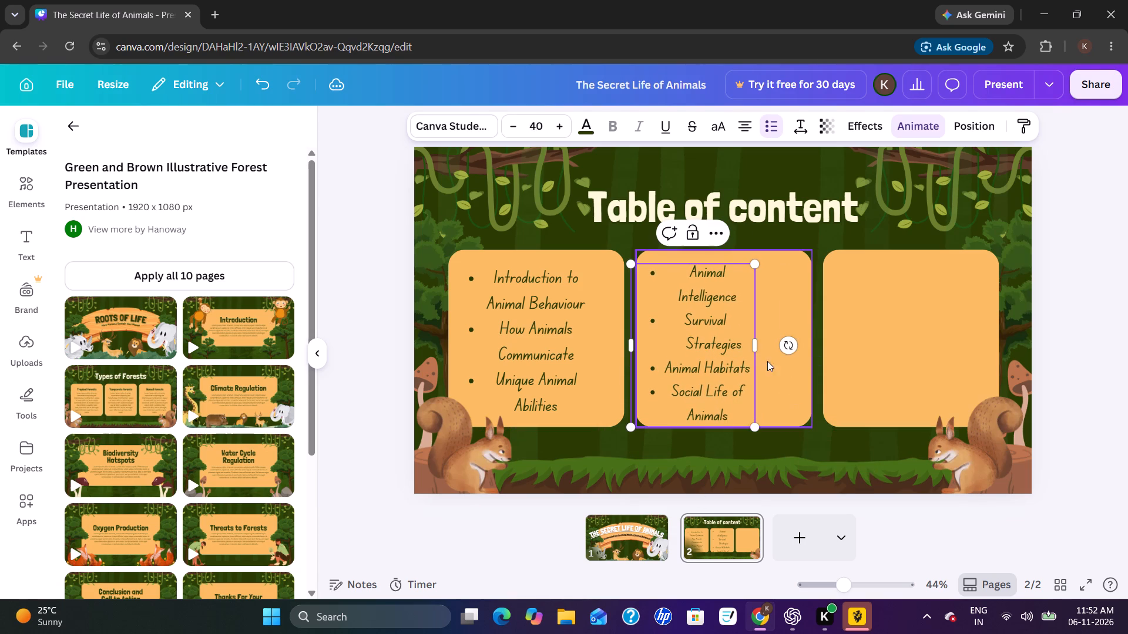
drag(757, 349, 784, 347)
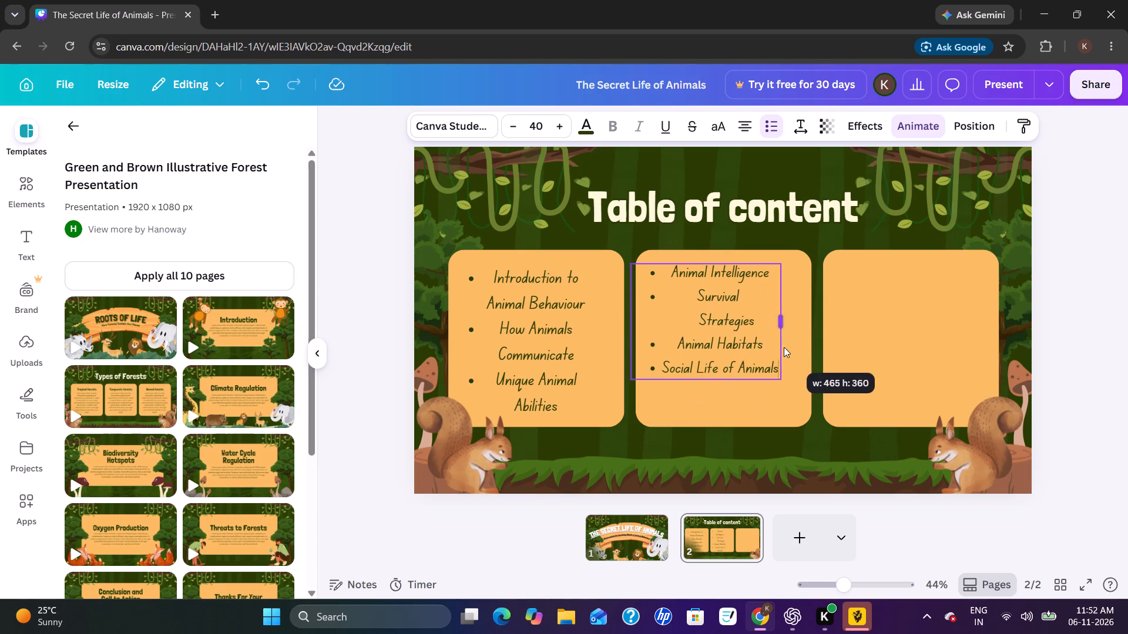
drag(784, 347, 781, 352)
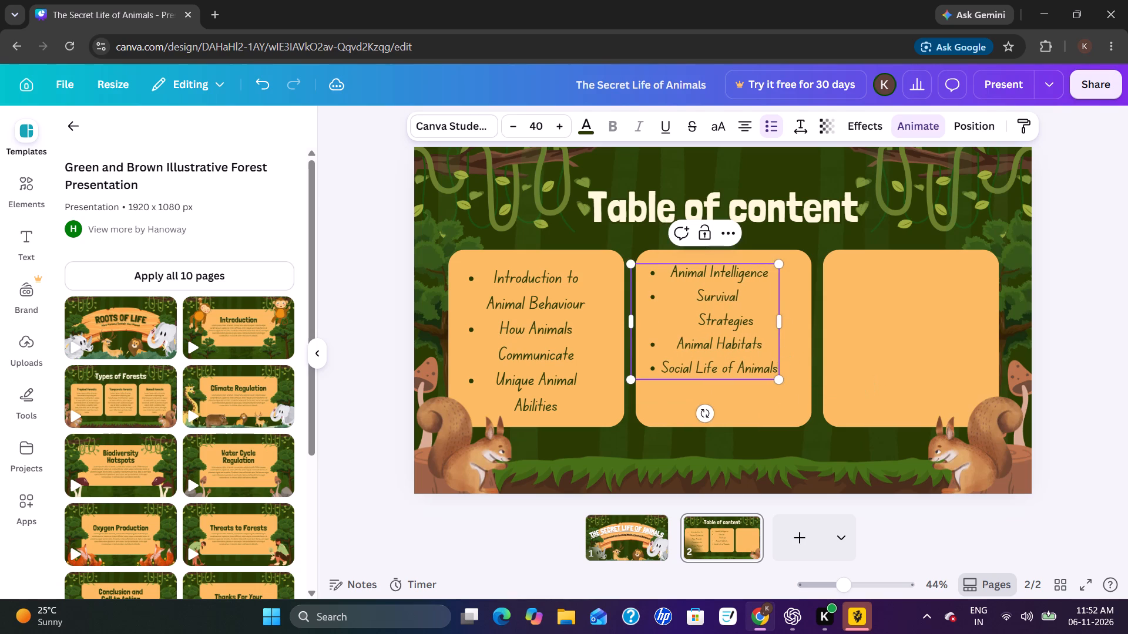
click(924, 317)
Shift the second card's list slightly right and down, level with the first card's list, and set its font size to 42.
drag(725, 319, 731, 325)
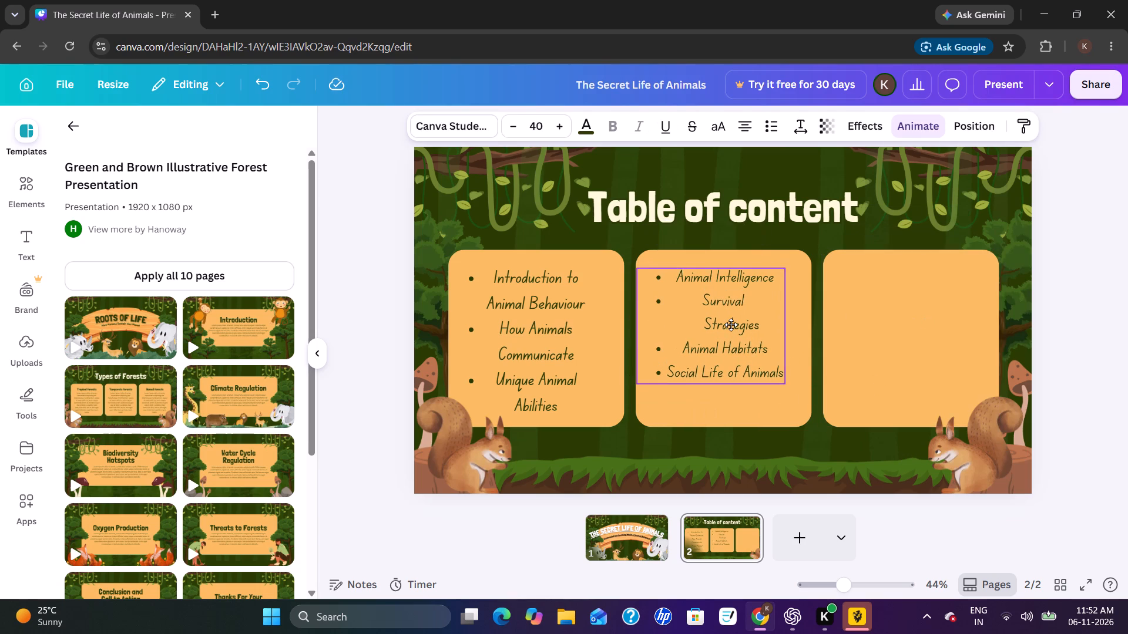
drag(731, 325, 729, 326)
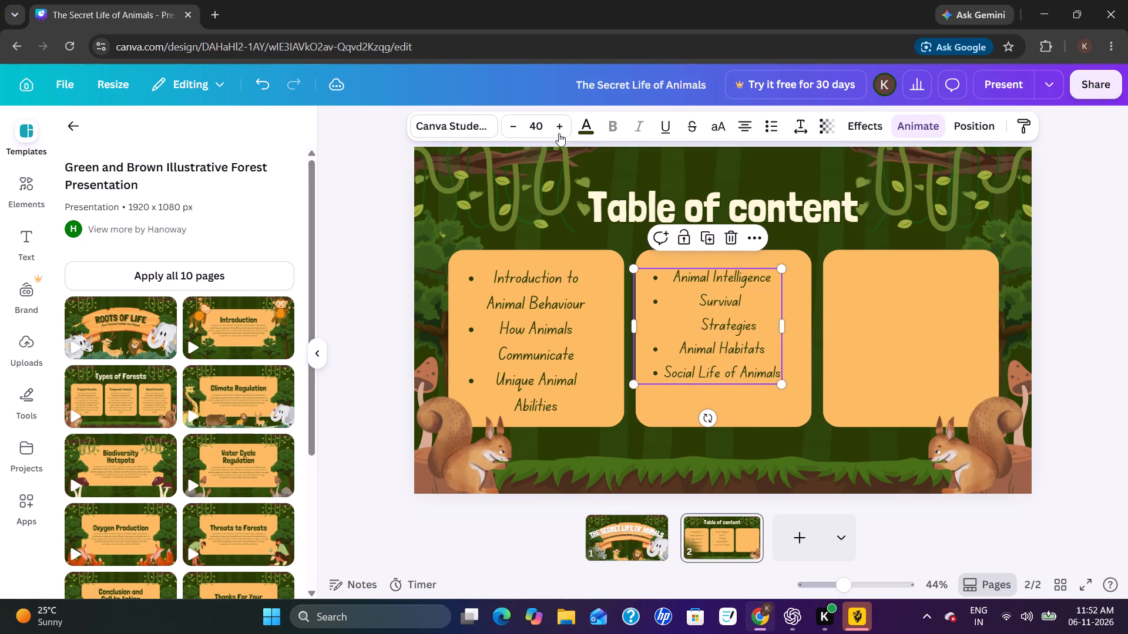
click(525, 286)
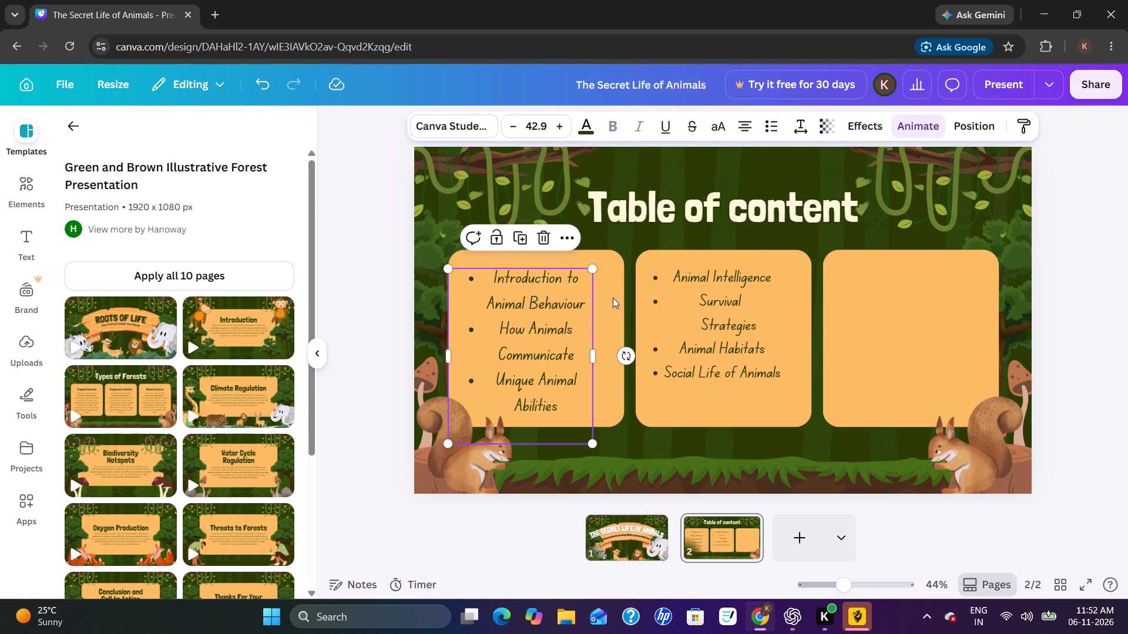
click(672, 301)
double_click(563, 136)
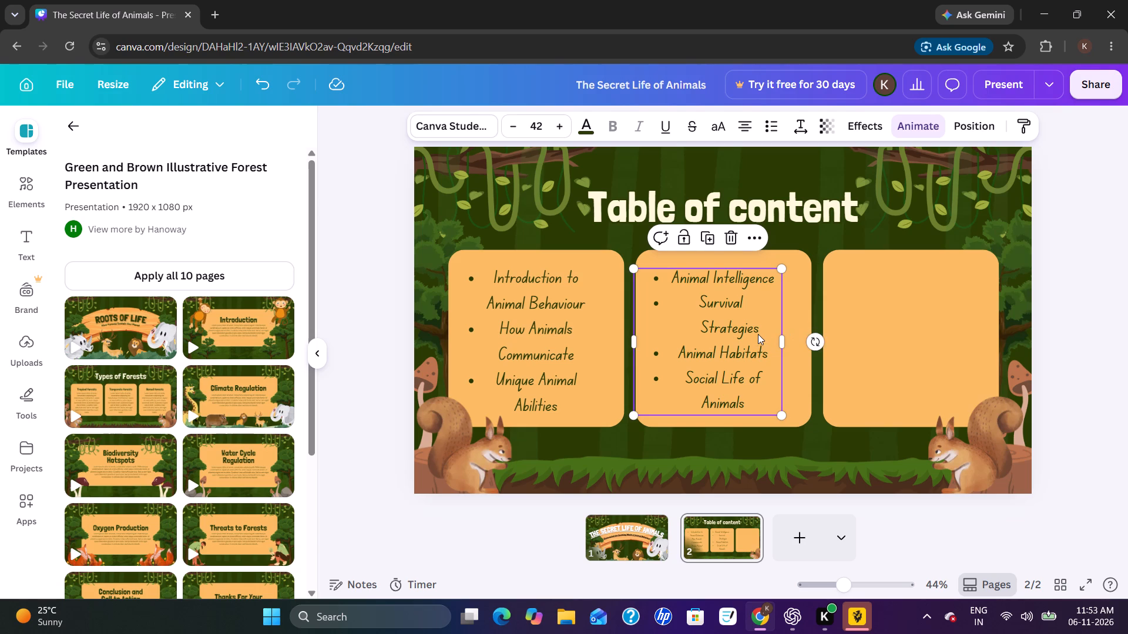
click(758, 334)
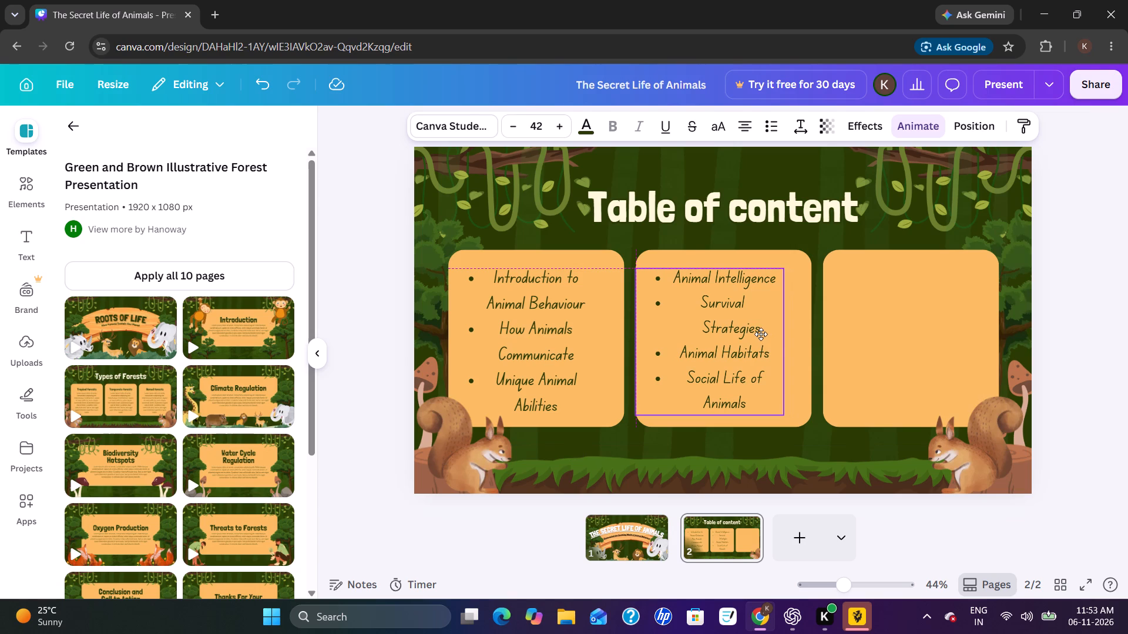
click(1070, 318)
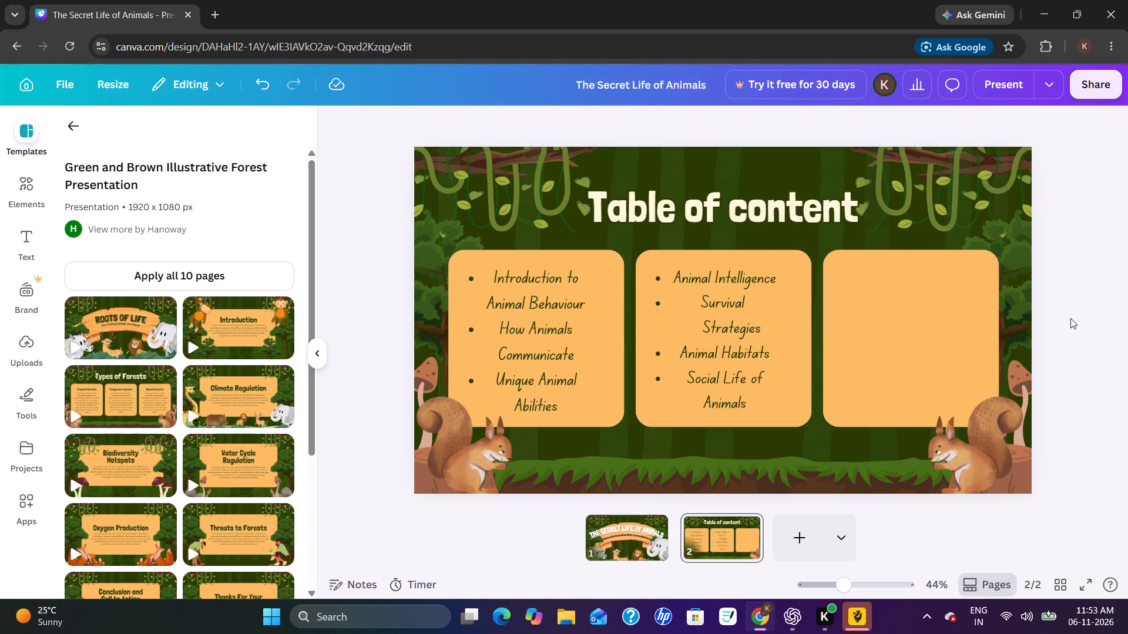
Duplicate the second card's list text box.
click(949, 375)
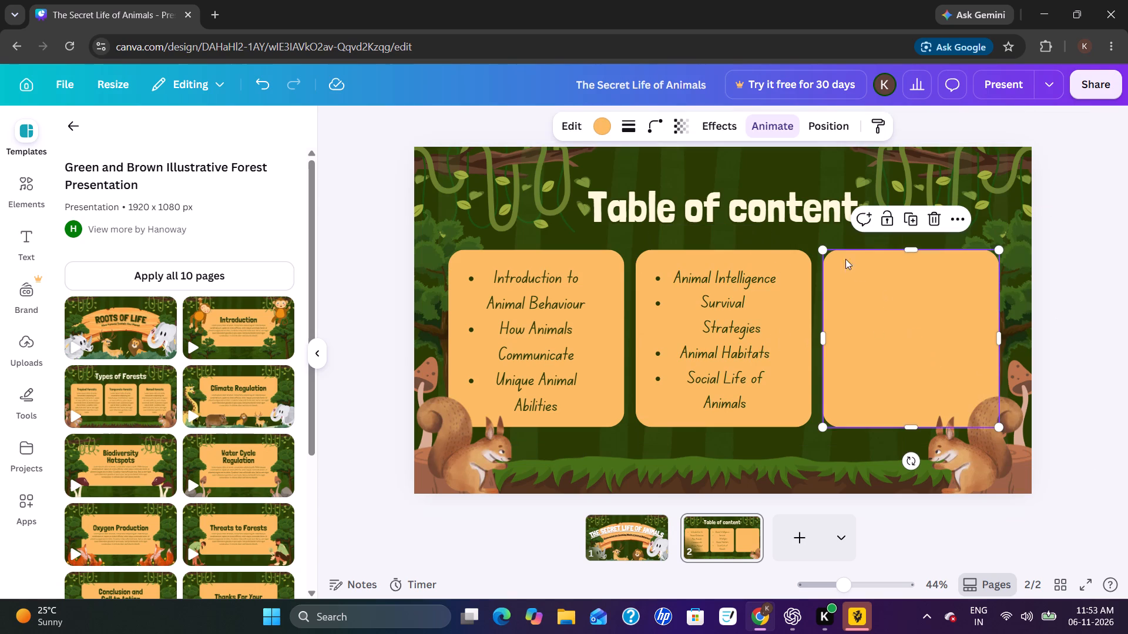
click(727, 328)
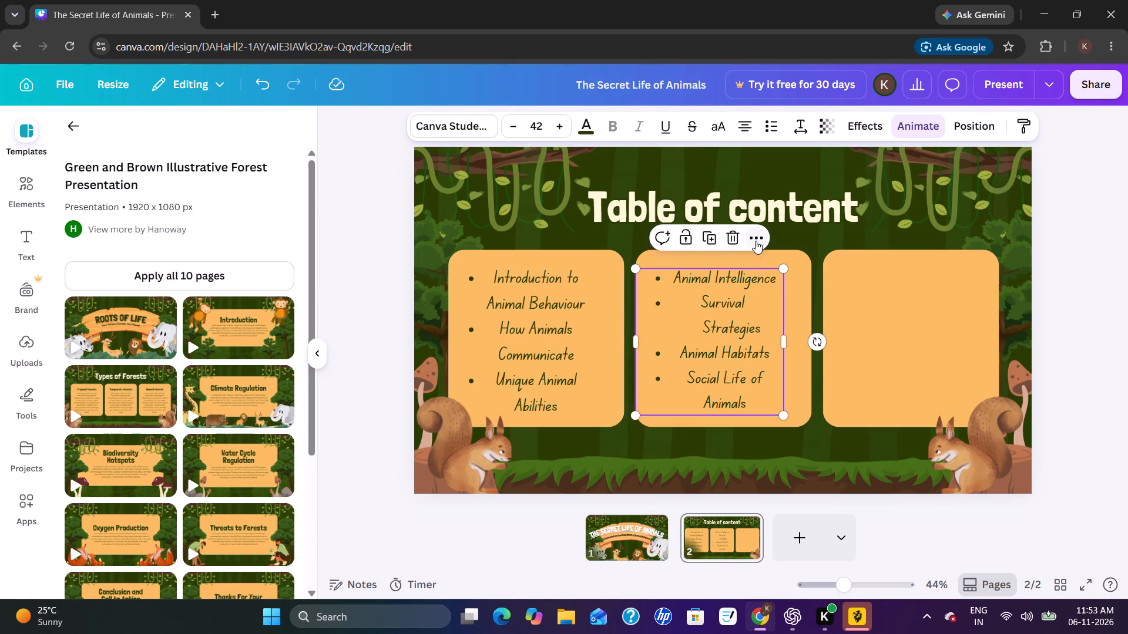
click(756, 241)
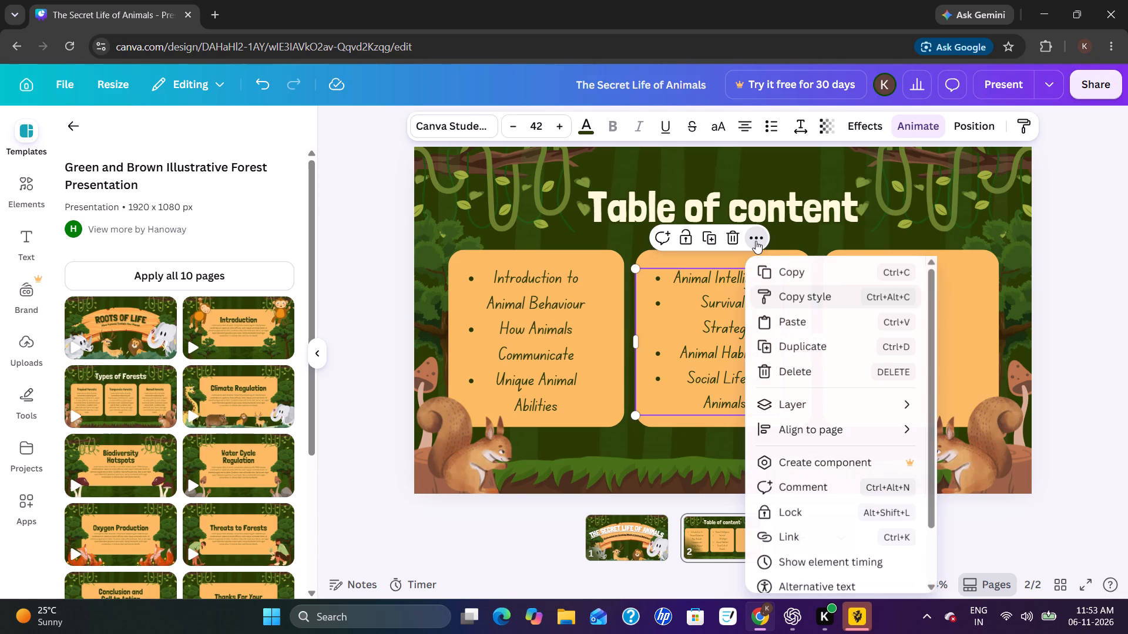
click(807, 351)
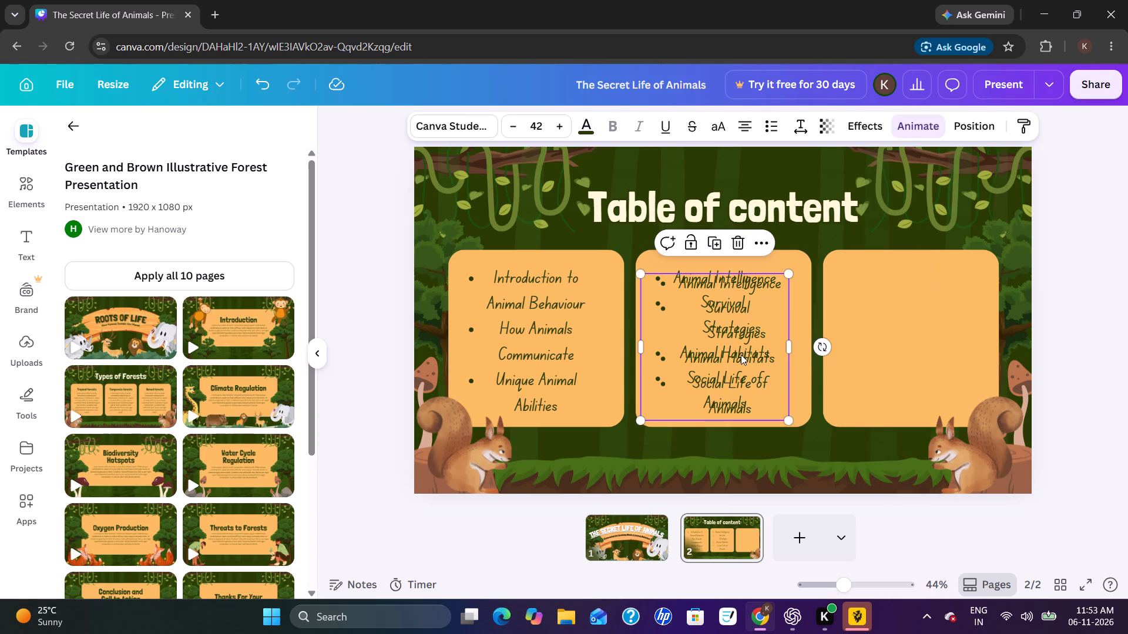
drag(741, 355, 925, 350)
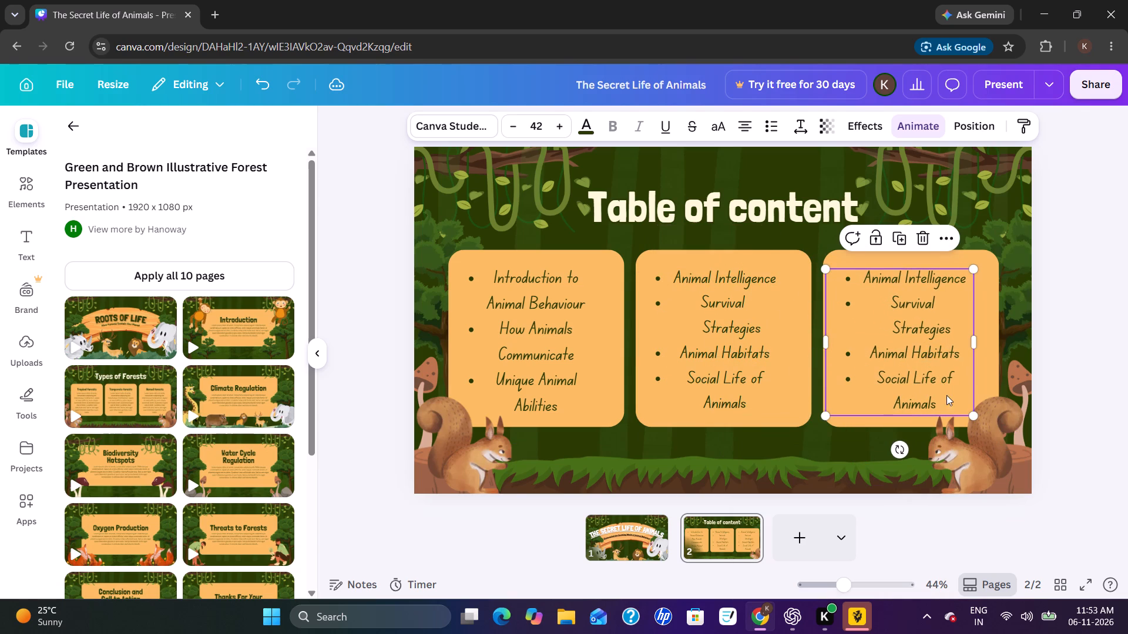
double_click(946, 396)
key(BackSpace)
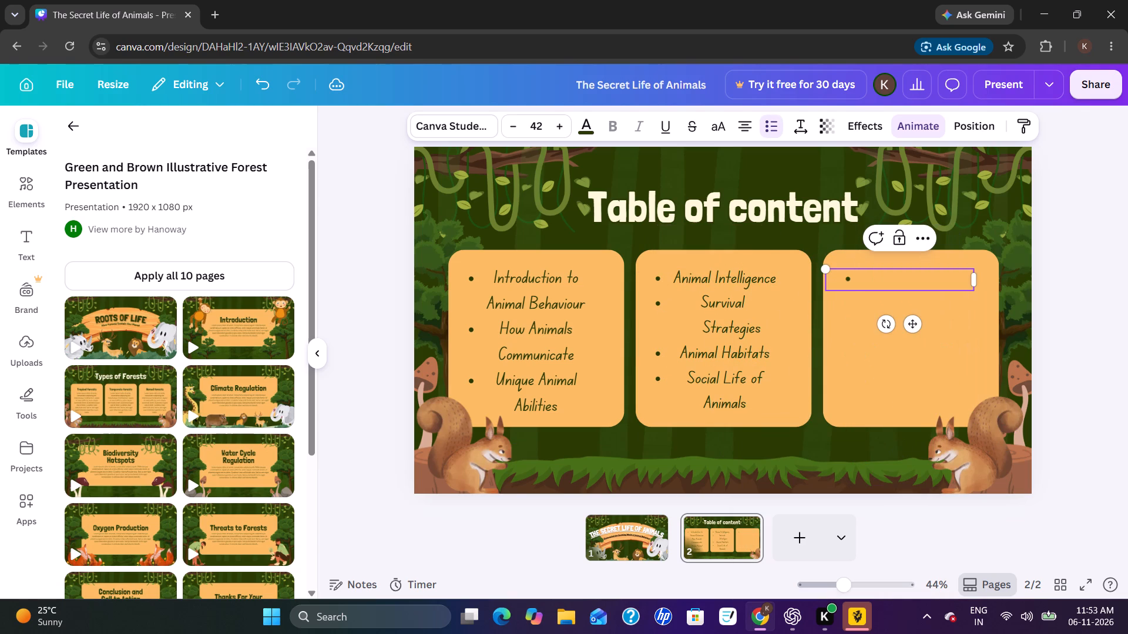
click(789, 619)
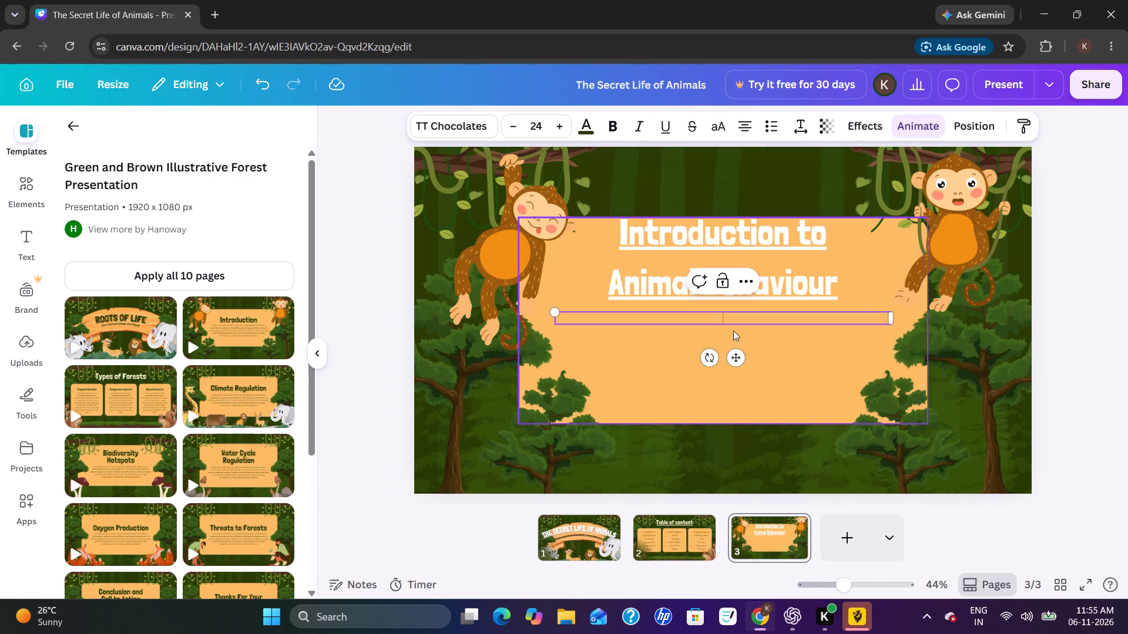
key(ctrl+v)
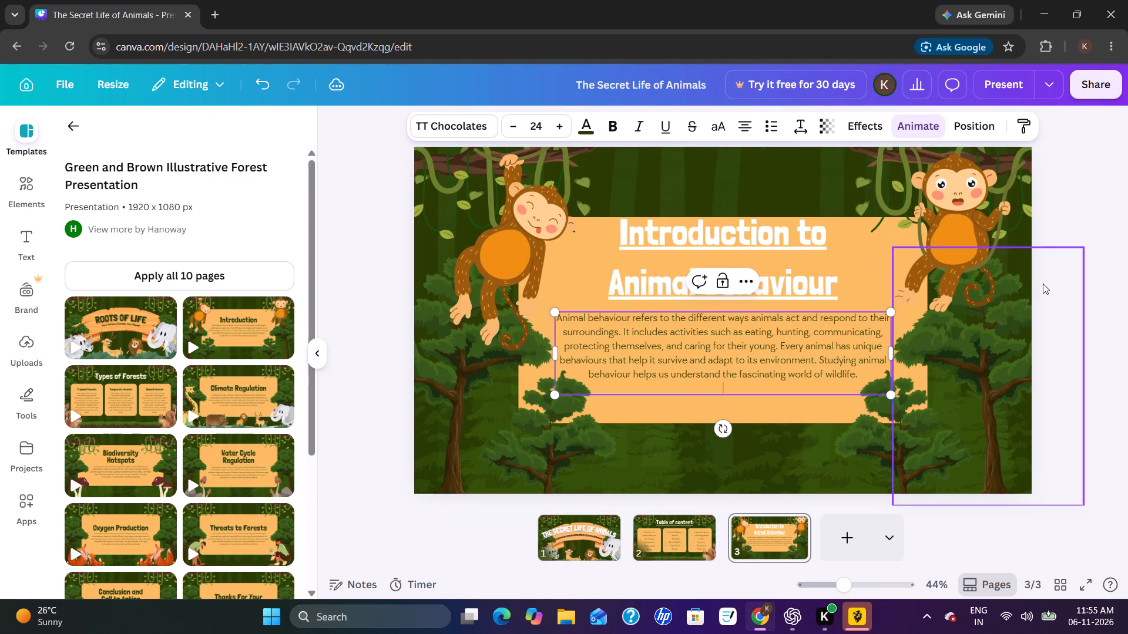
click(1052, 284)
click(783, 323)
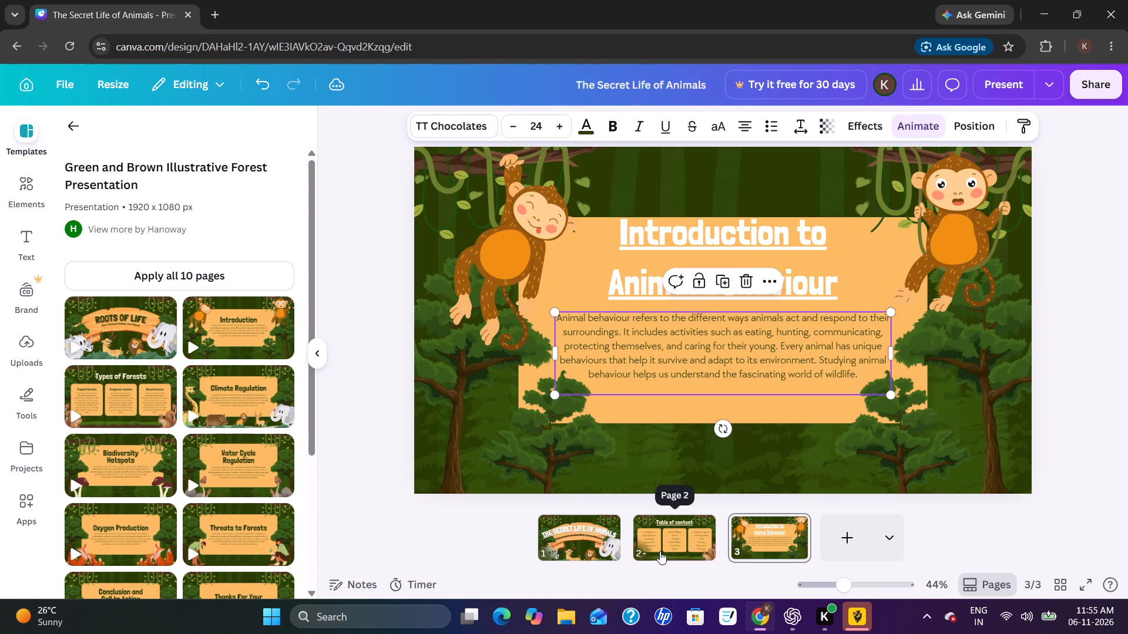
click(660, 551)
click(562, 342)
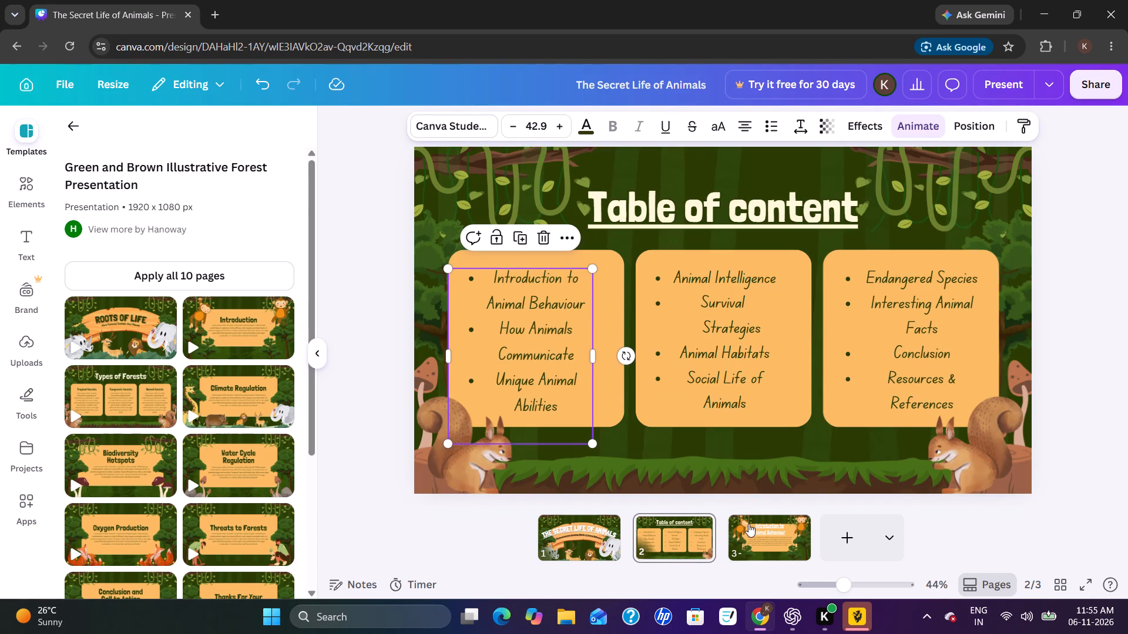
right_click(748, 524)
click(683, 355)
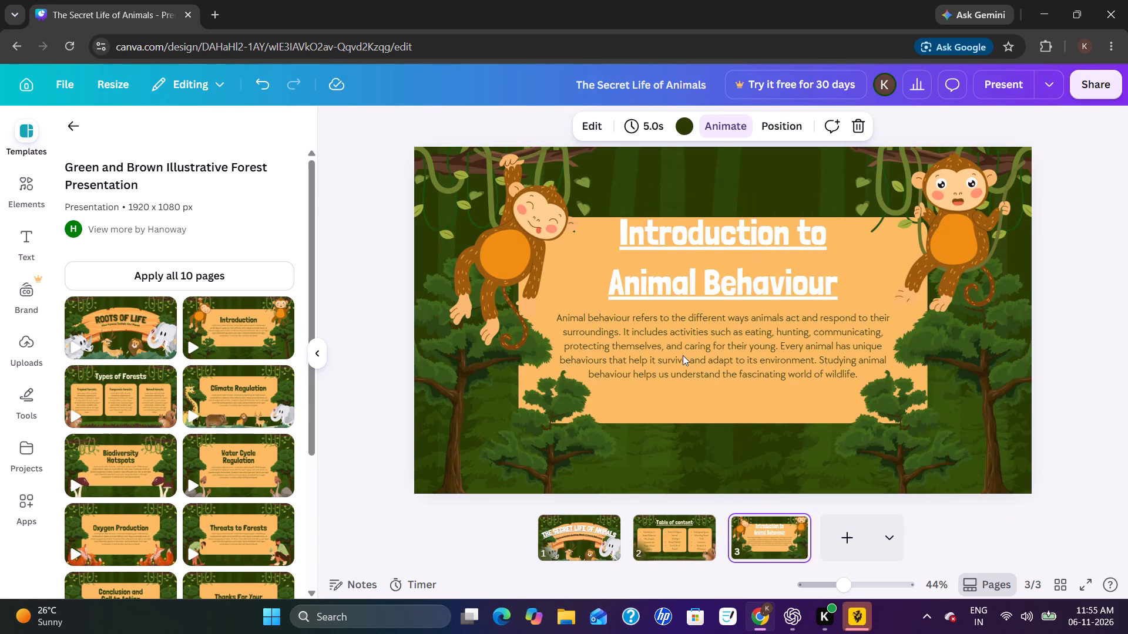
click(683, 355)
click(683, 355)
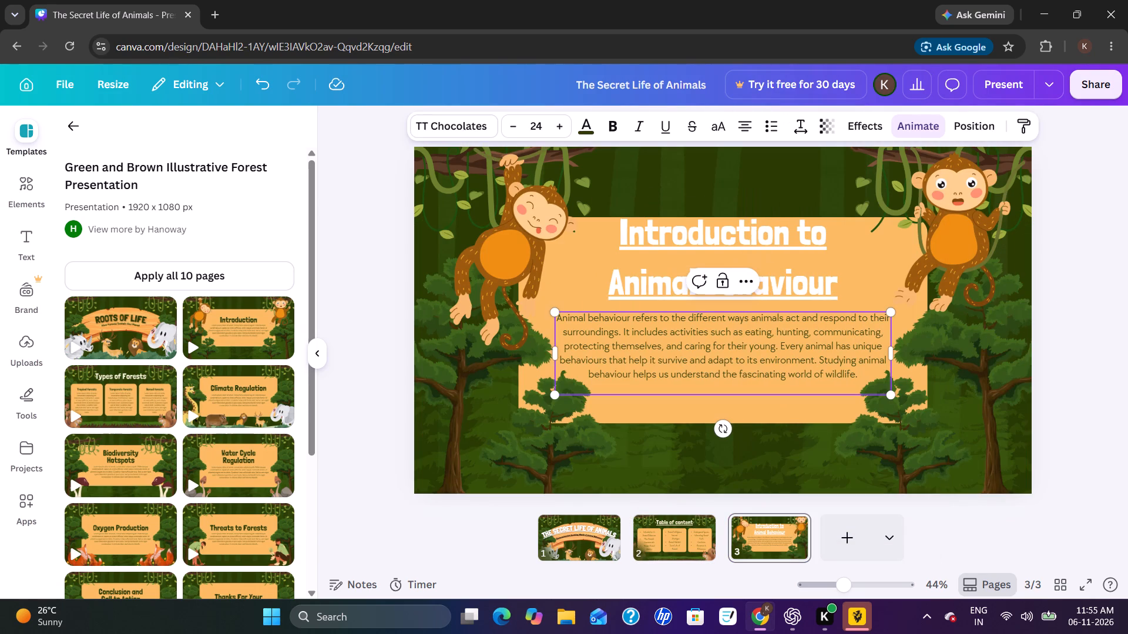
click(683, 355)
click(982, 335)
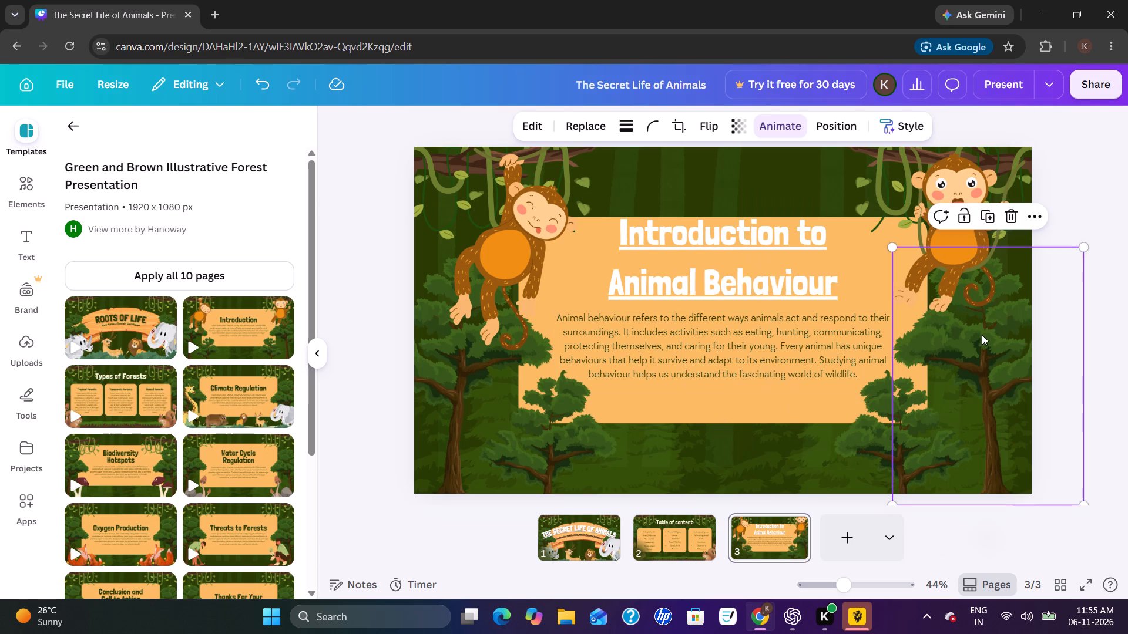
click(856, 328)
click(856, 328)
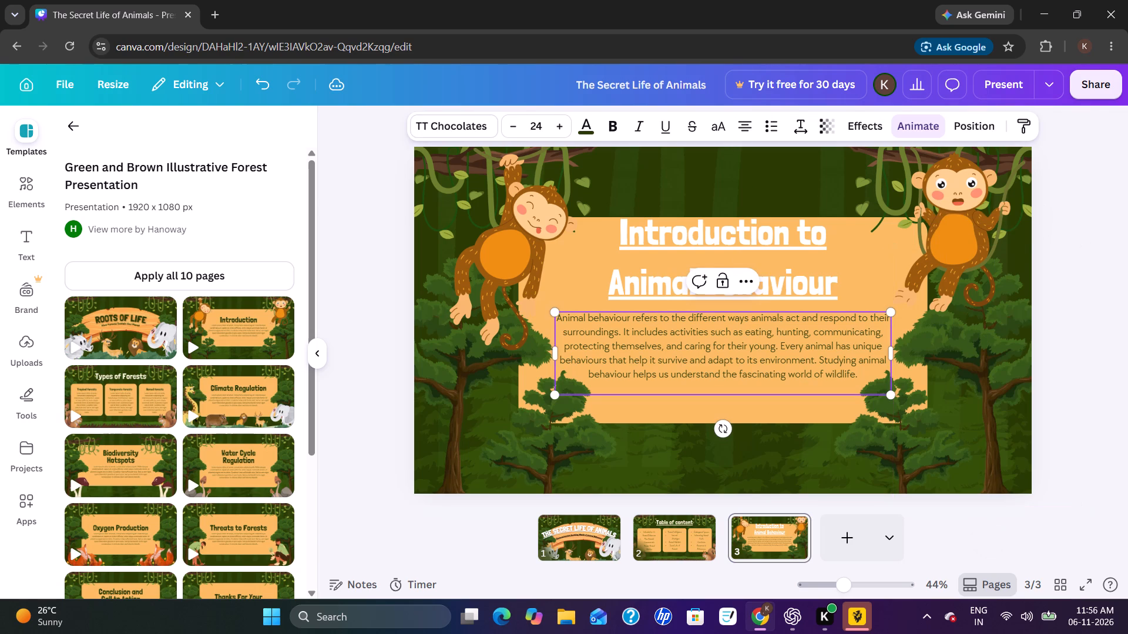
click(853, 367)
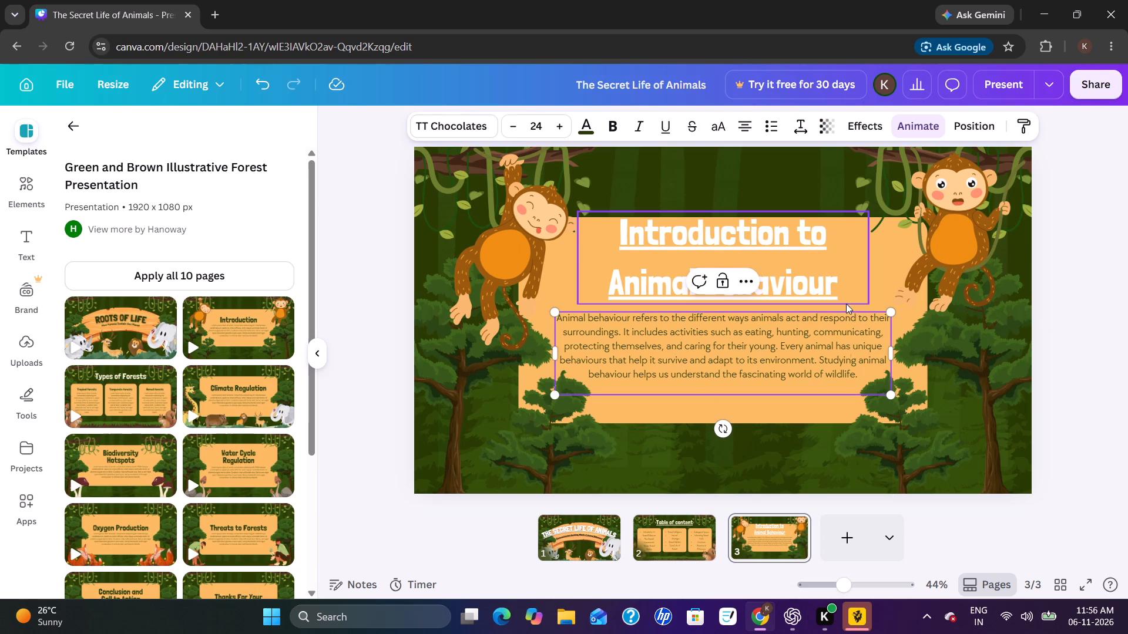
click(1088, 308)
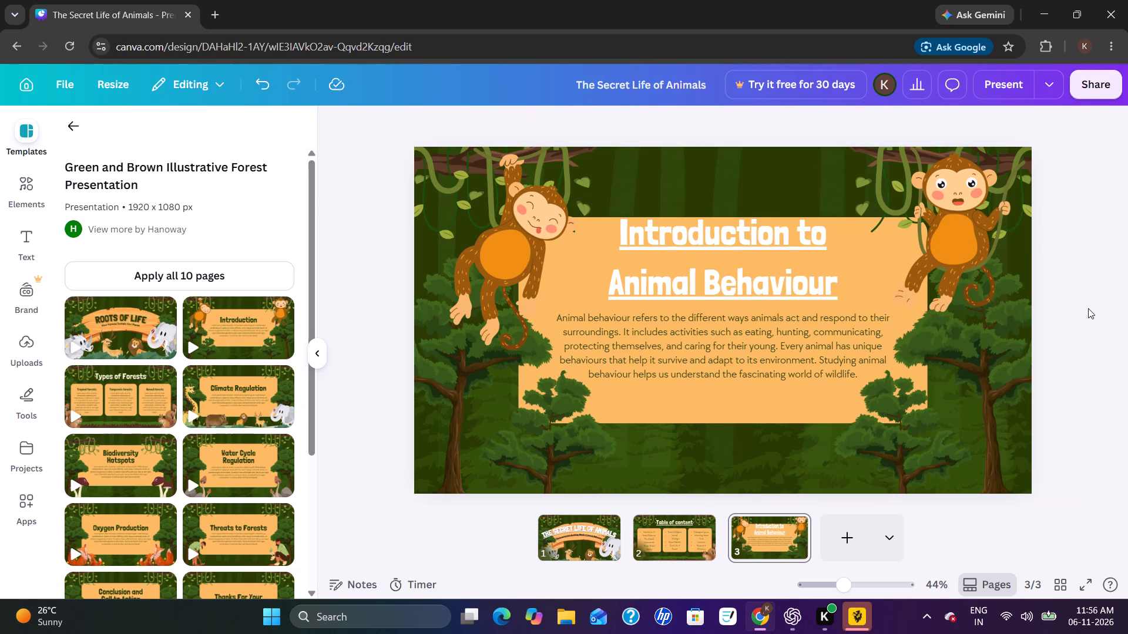
Set page 3's body paragraph to Canva Student Font at size 31.
double_click(726, 404)
click(738, 364)
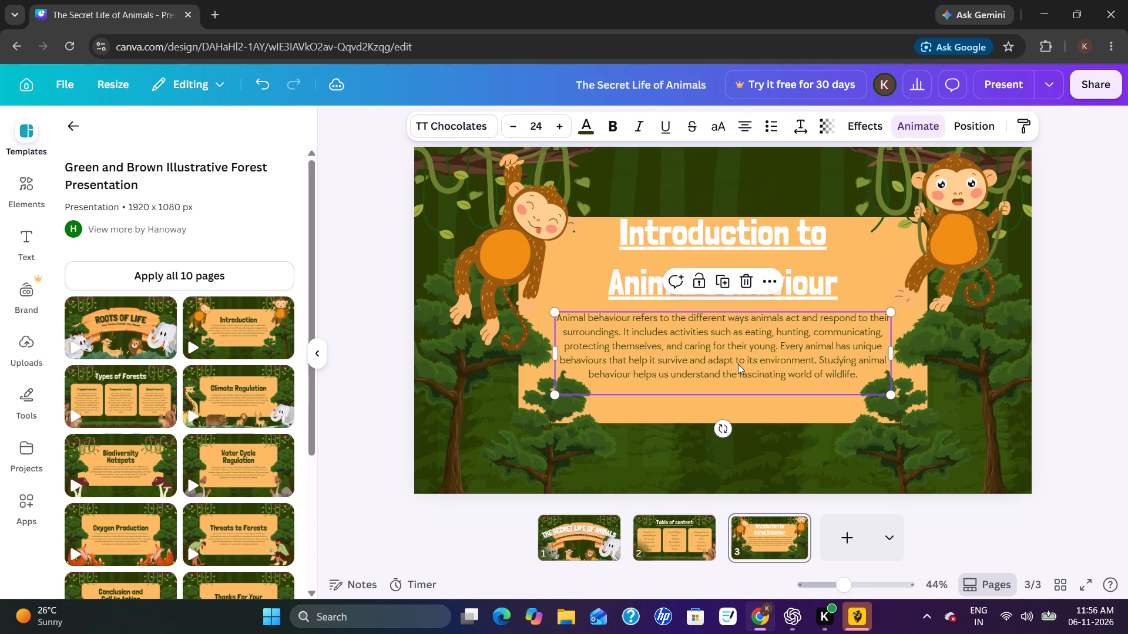
click(473, 127)
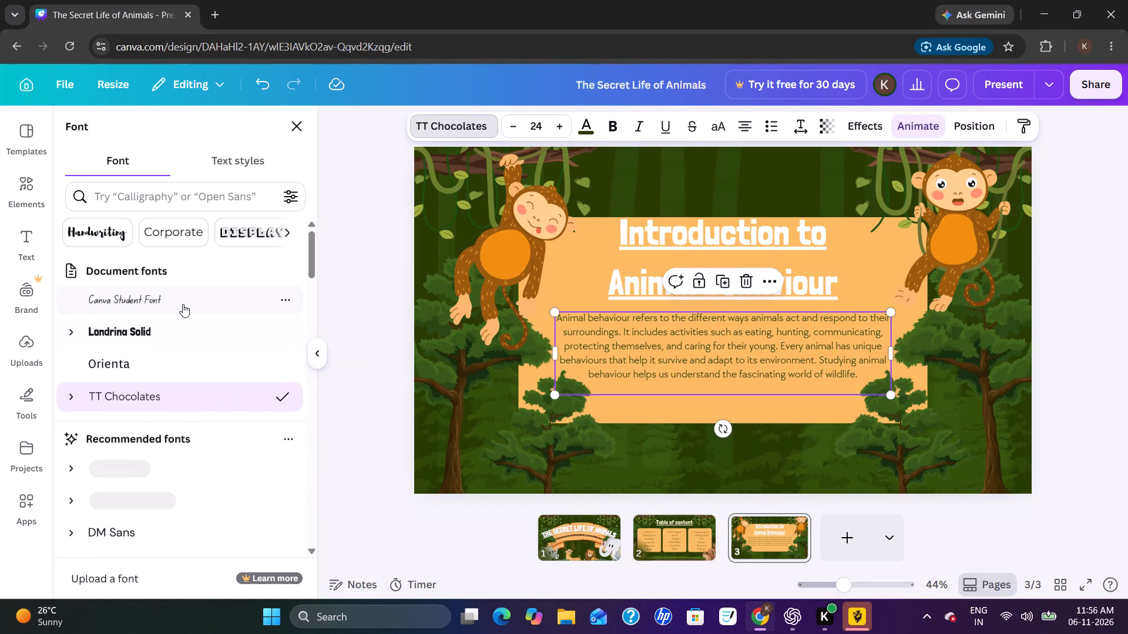
click(183, 303)
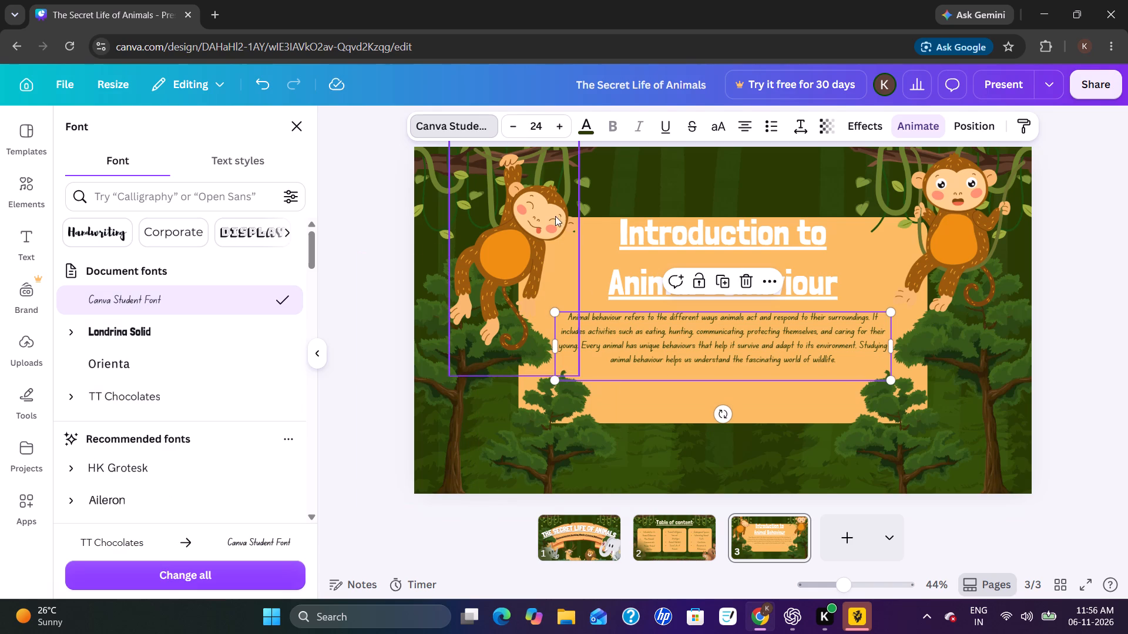
triple_click(562, 124)
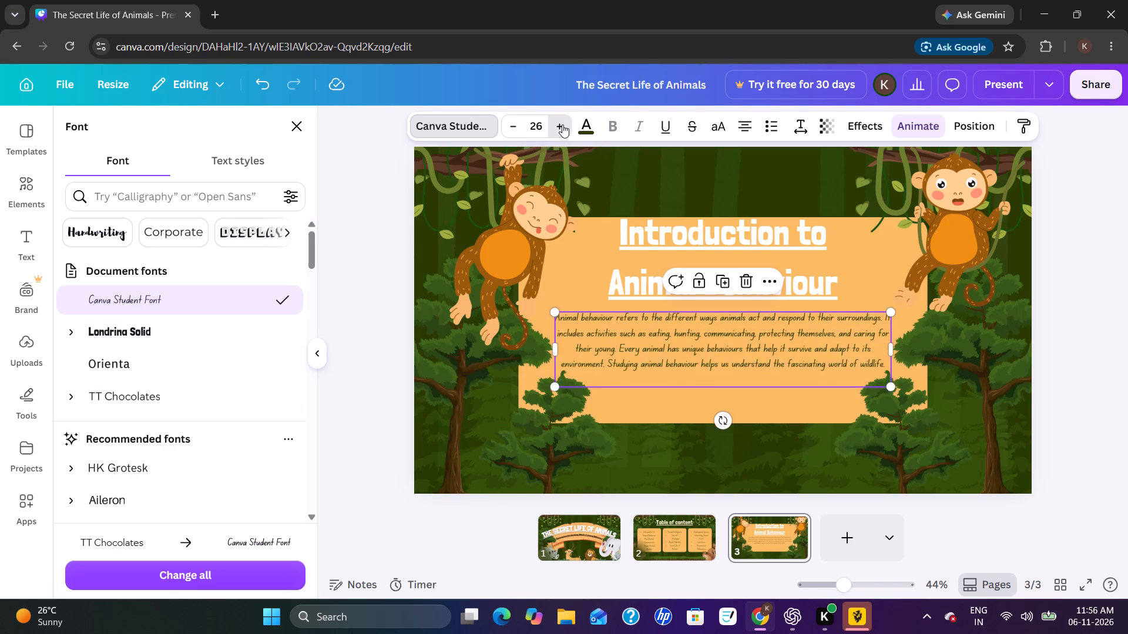
double_click(562, 124)
click(562, 124)
click(562, 124)
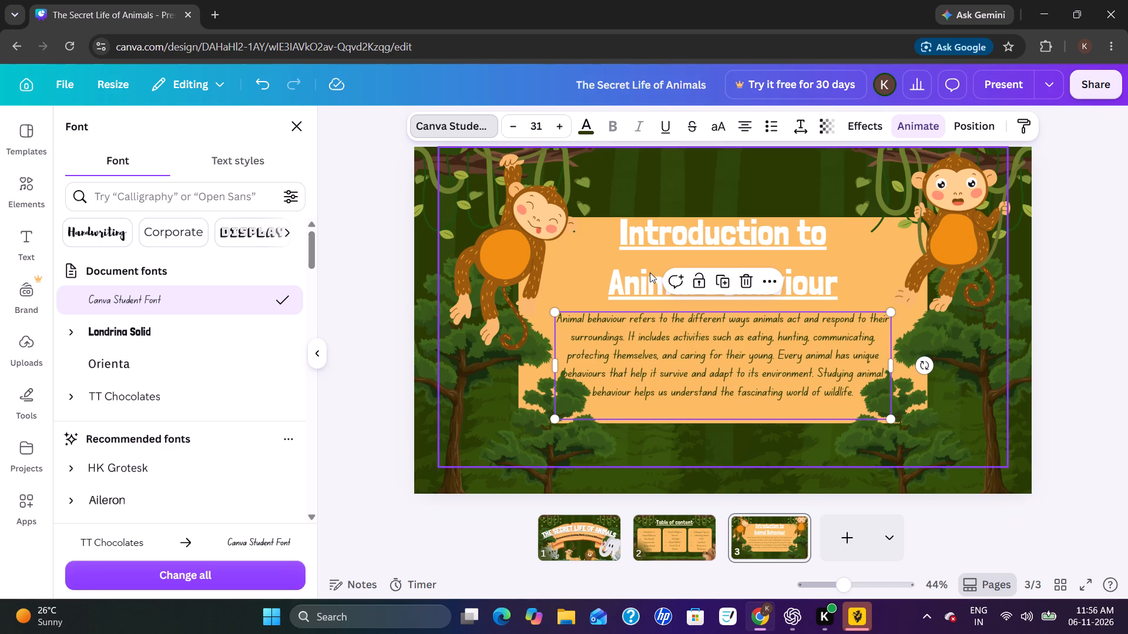
Narrow page 3's body text box from both sides to about 915 wide so its lines sit between the trees.
drag(552, 356, 580, 367)
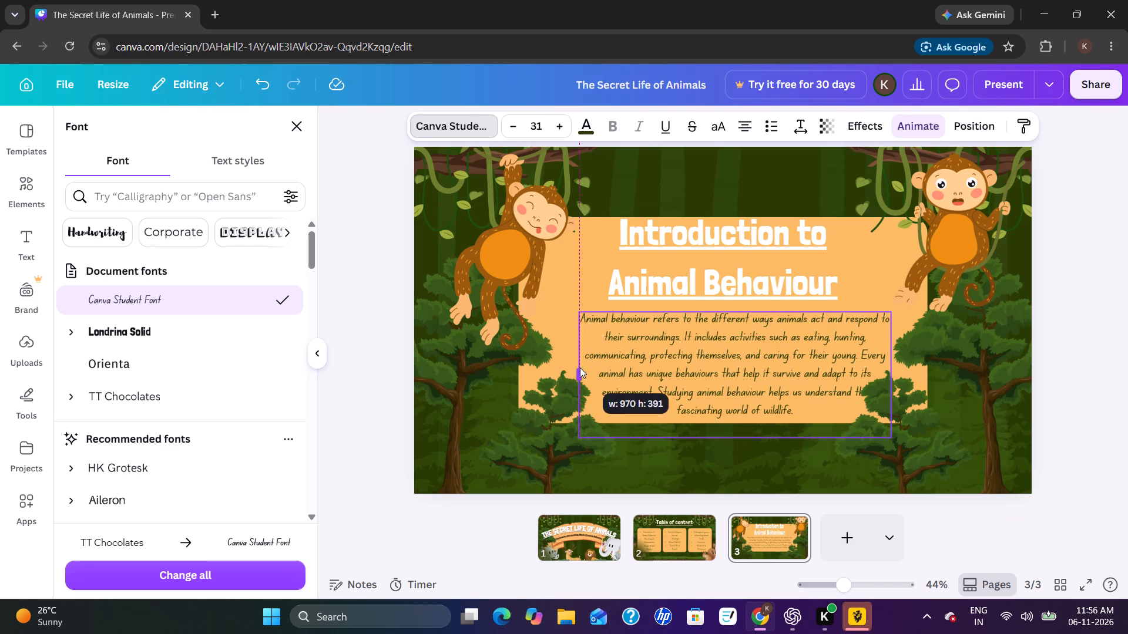
drag(580, 367, 579, 367)
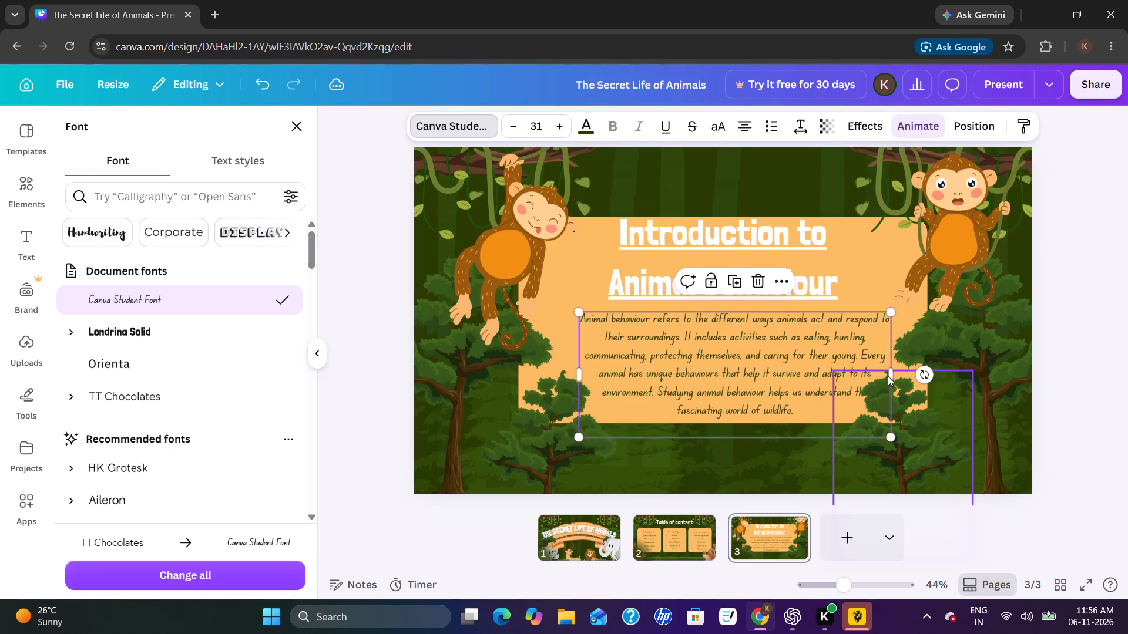
drag(894, 373, 889, 373)
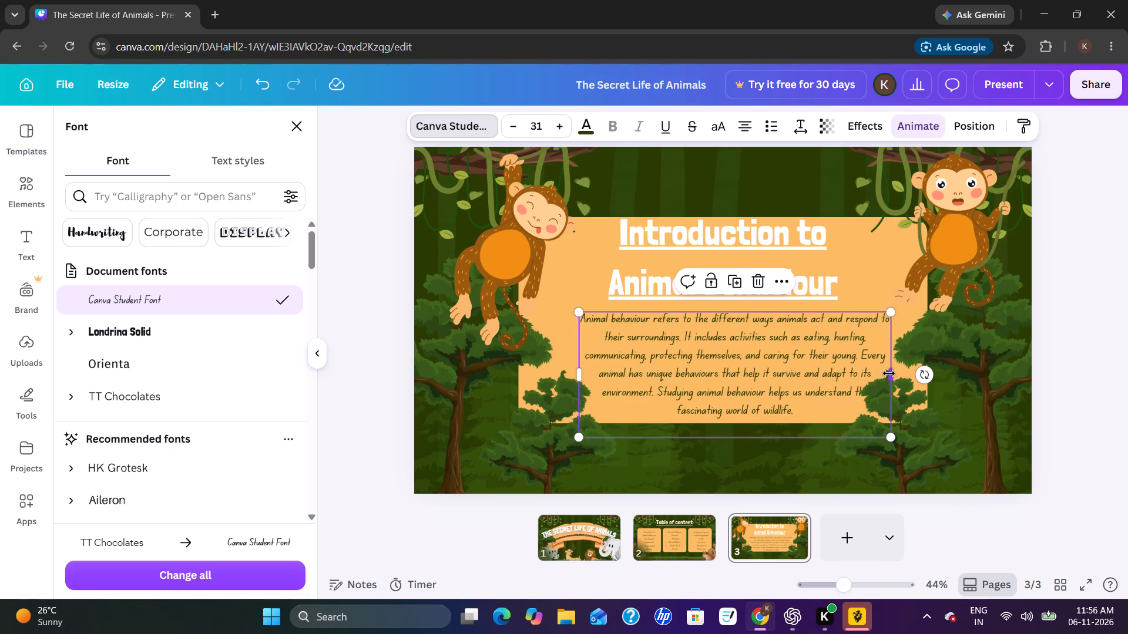
drag(889, 373, 876, 373)
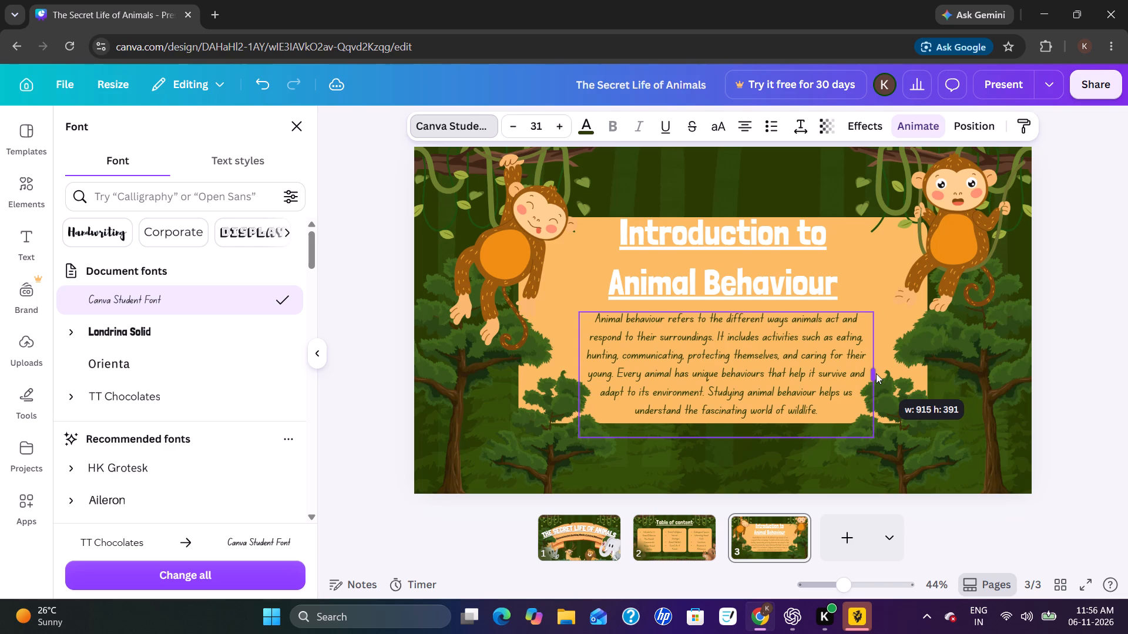
drag(876, 373, 877, 373)
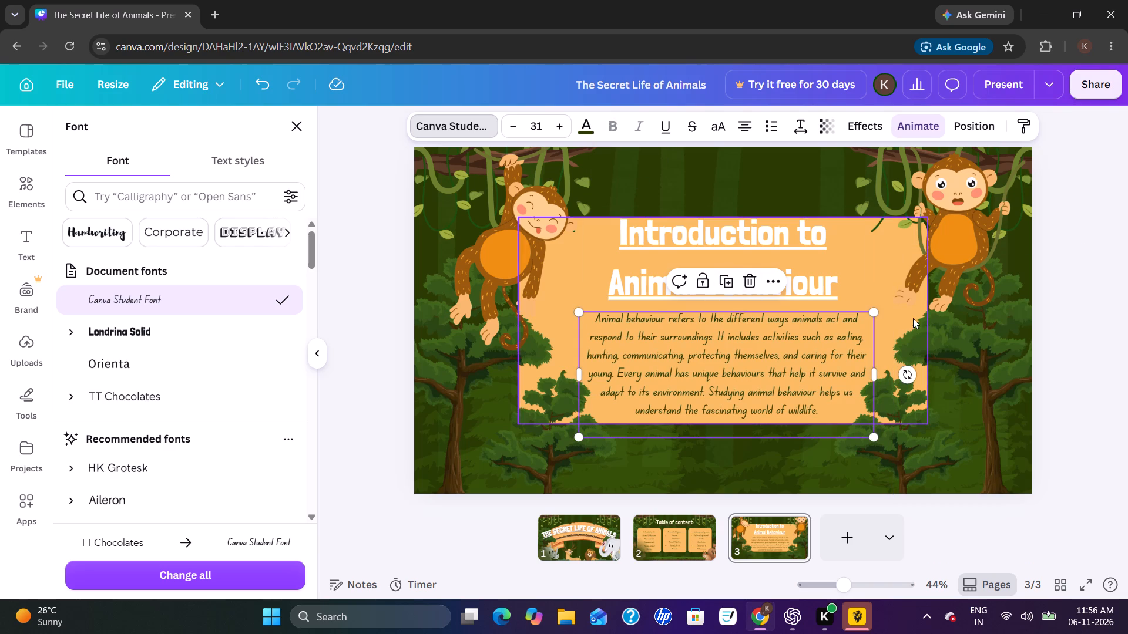
click(1076, 218)
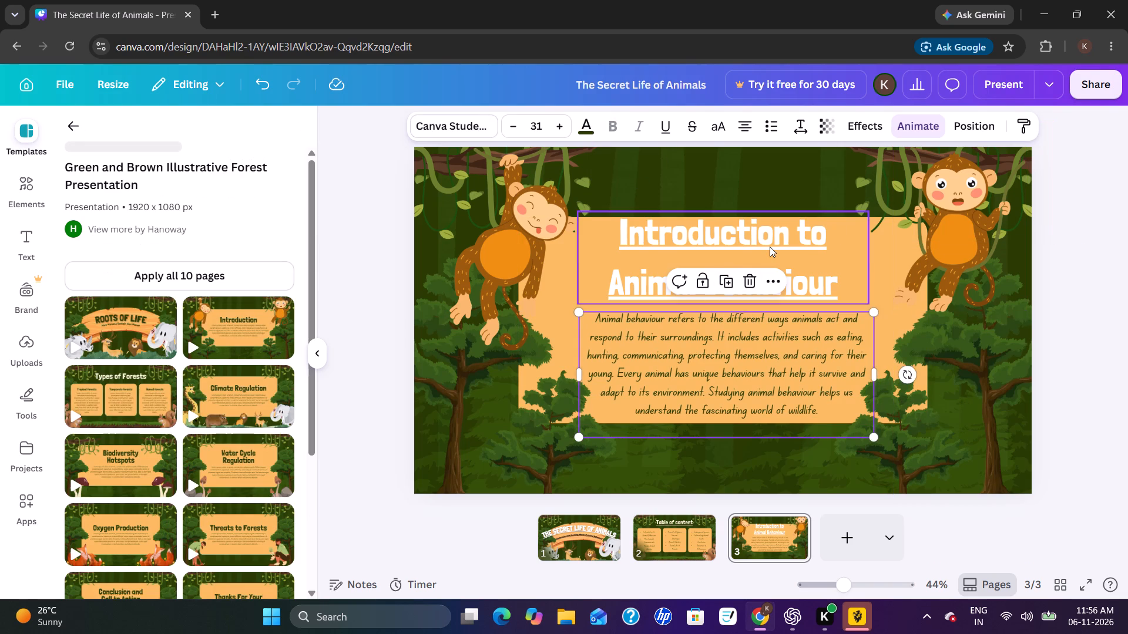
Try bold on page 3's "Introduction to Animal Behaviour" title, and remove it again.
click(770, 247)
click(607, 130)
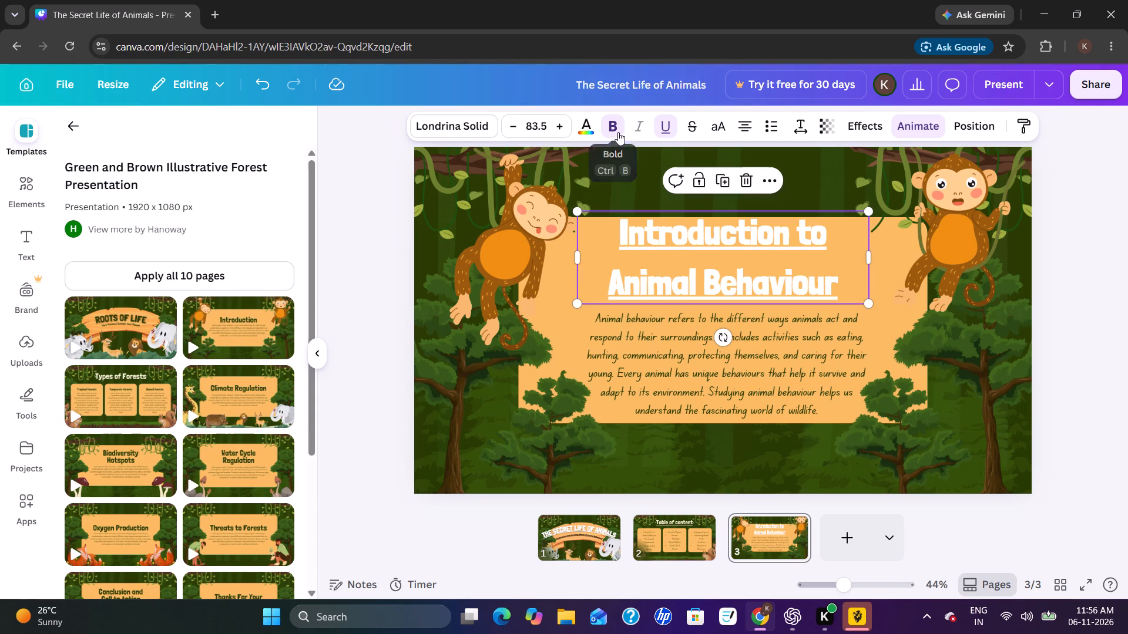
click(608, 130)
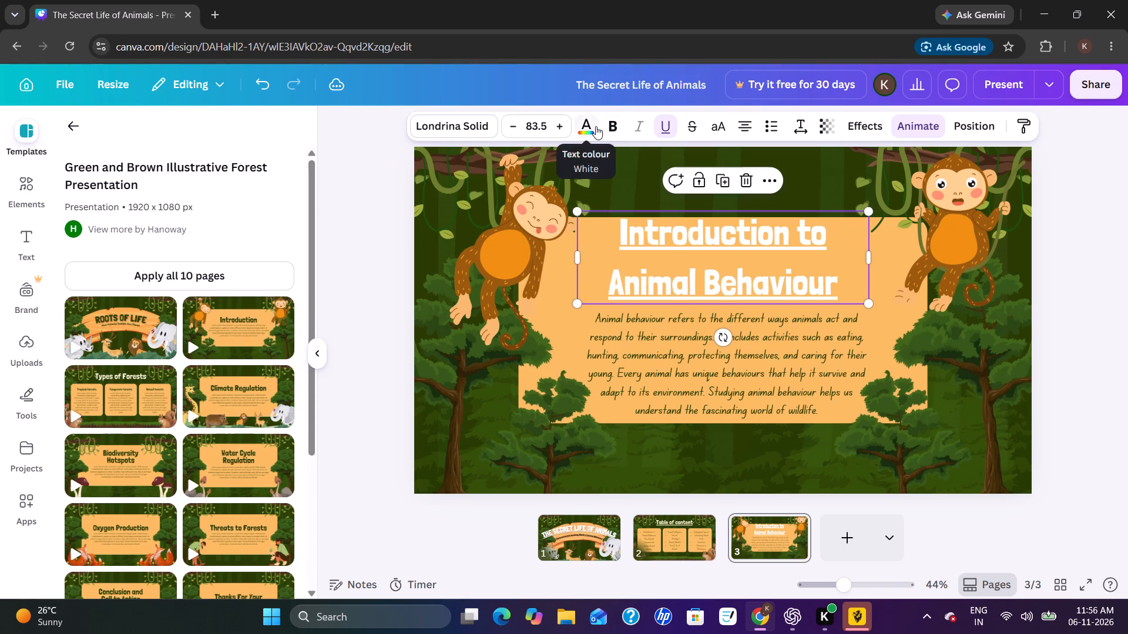
Change the text colour of page 3's title to dark yellow-green (#2b3b03), trying black along the way.
click(596, 126)
click(219, 239)
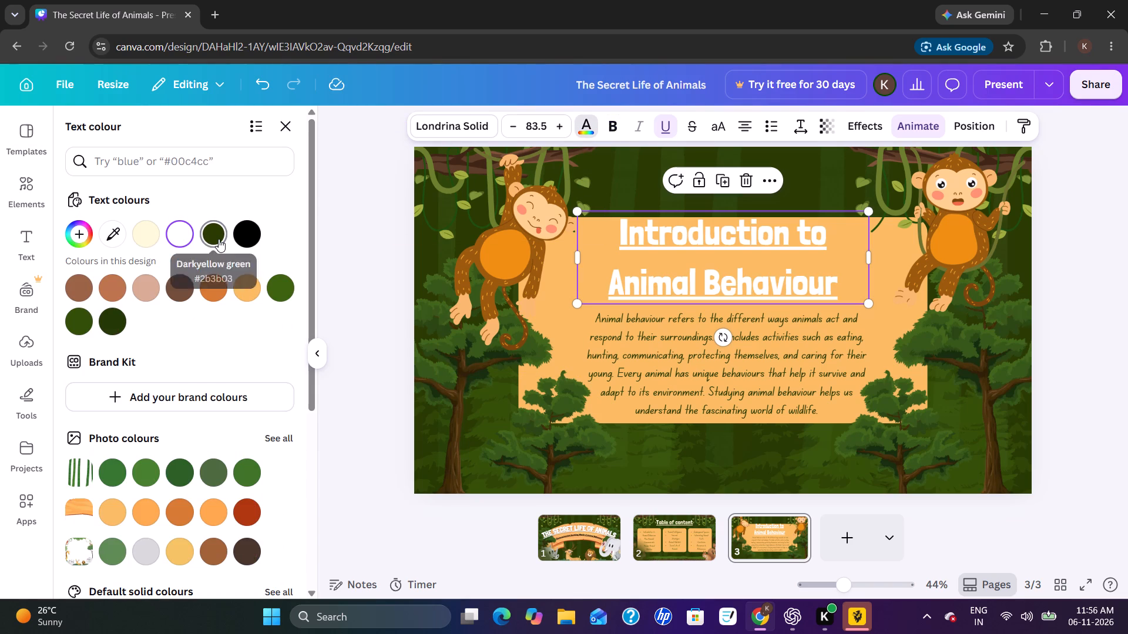
click(245, 235)
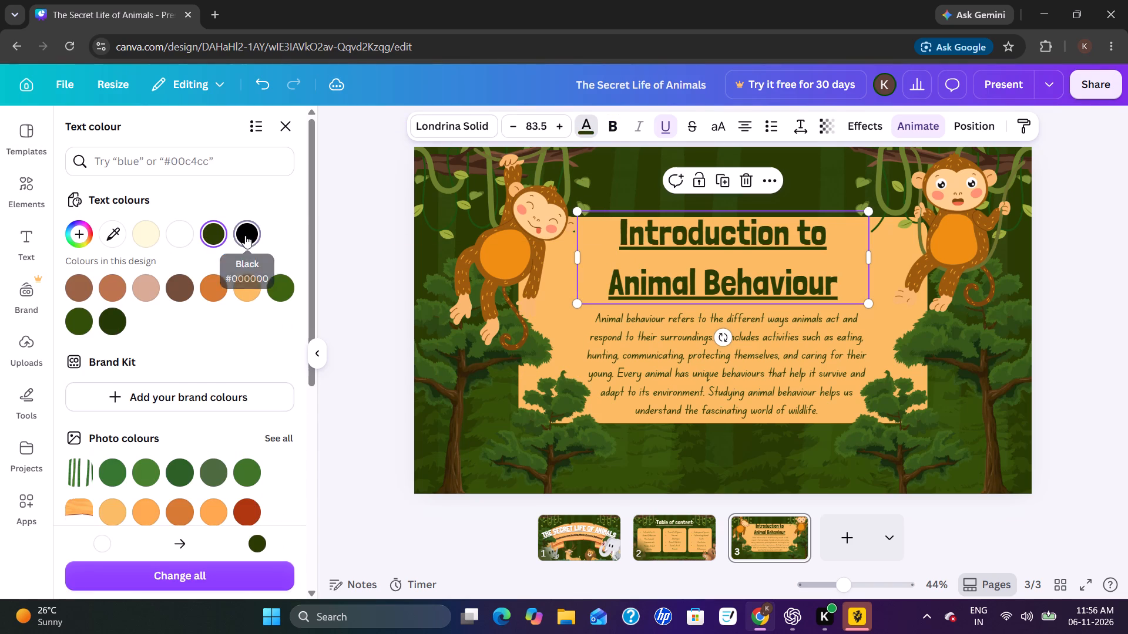
click(210, 237)
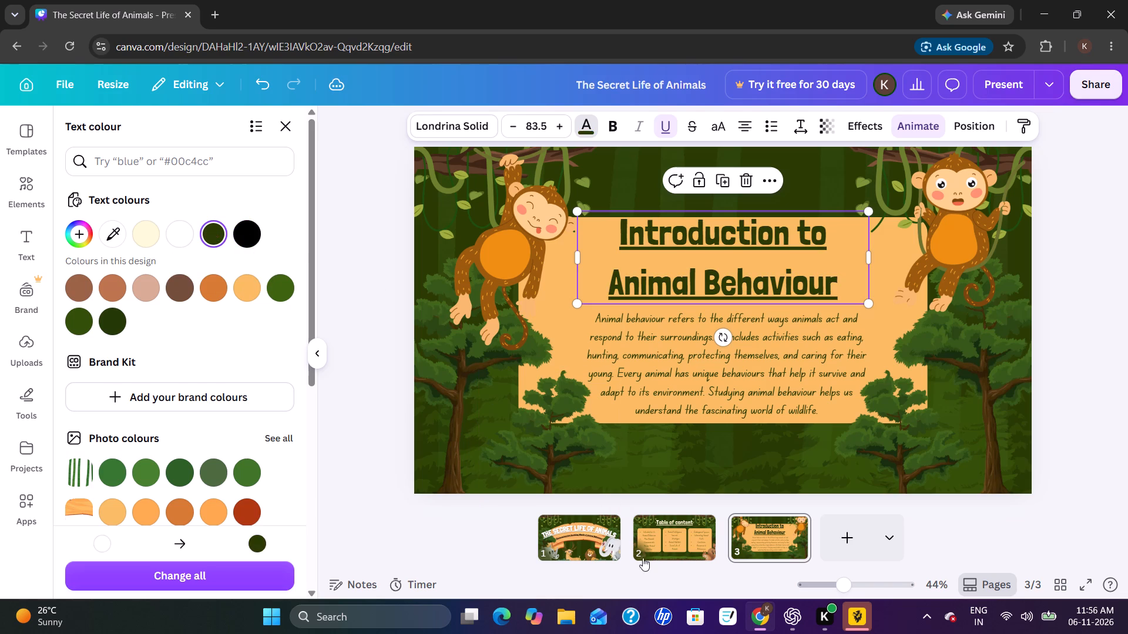
Change the text colour of page 3's body paragraph to black.
click(678, 538)
click(786, 534)
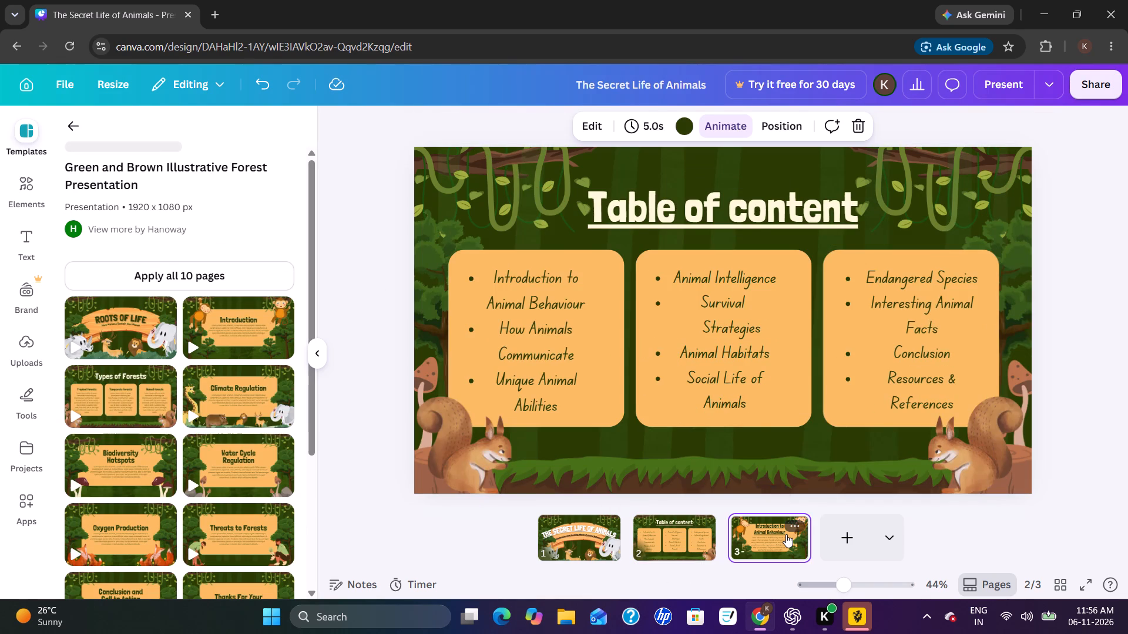
click(809, 371)
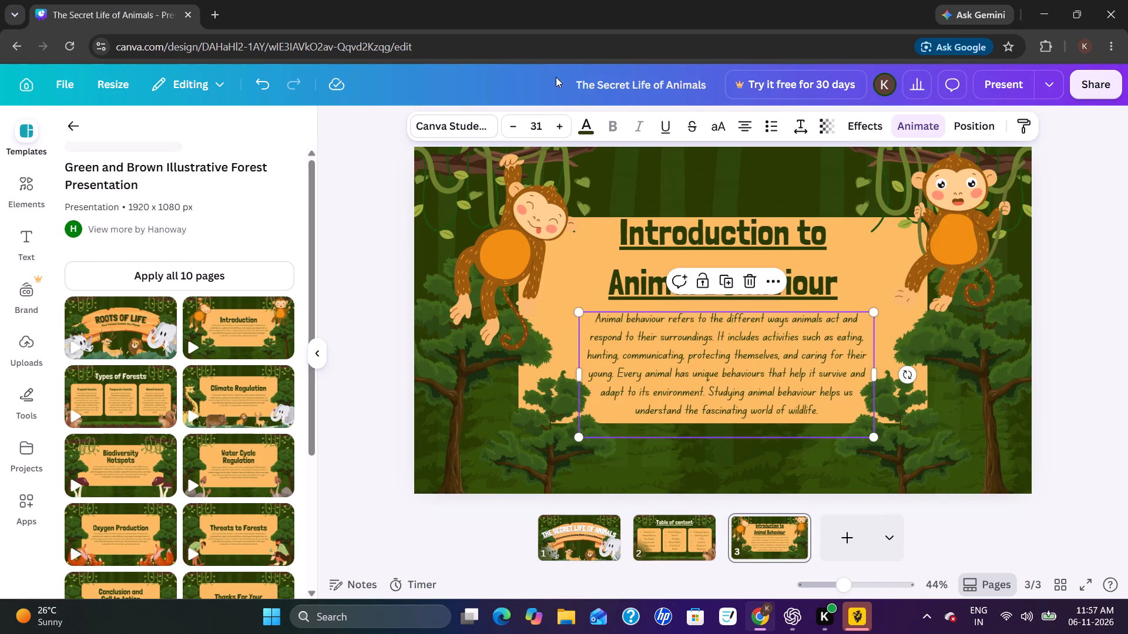
click(589, 129)
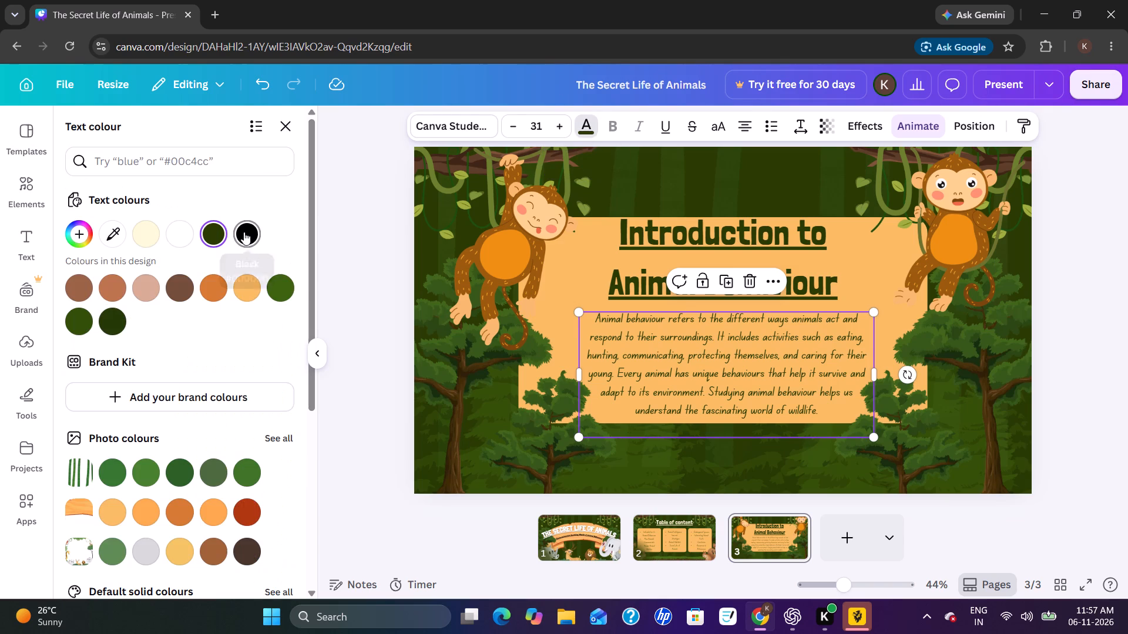
click(244, 232)
click(1127, 262)
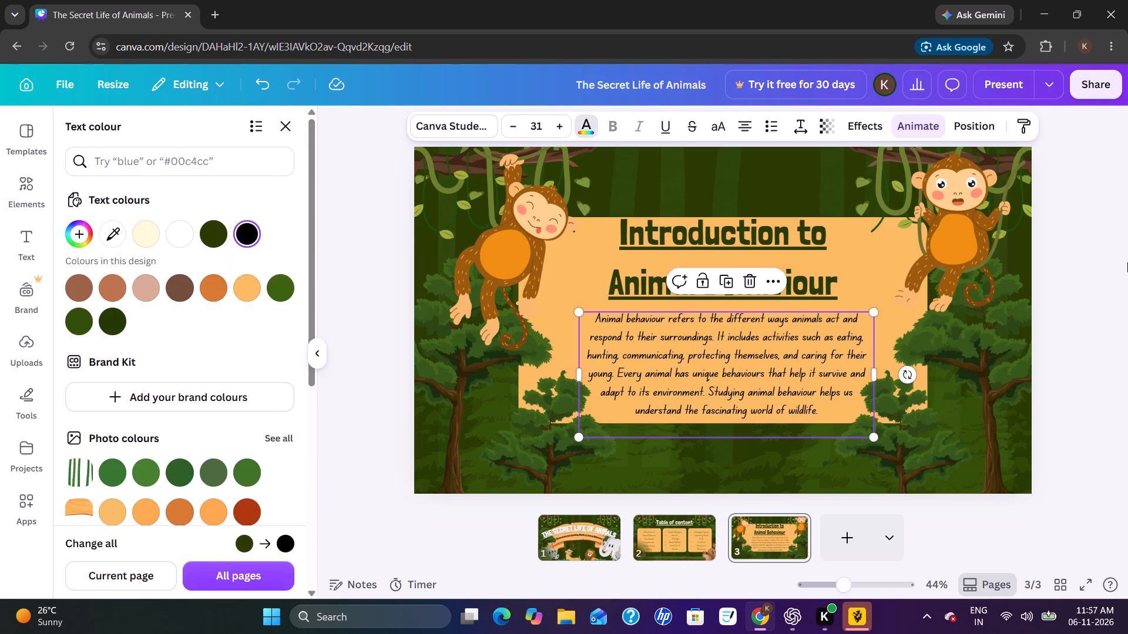
click(1078, 270)
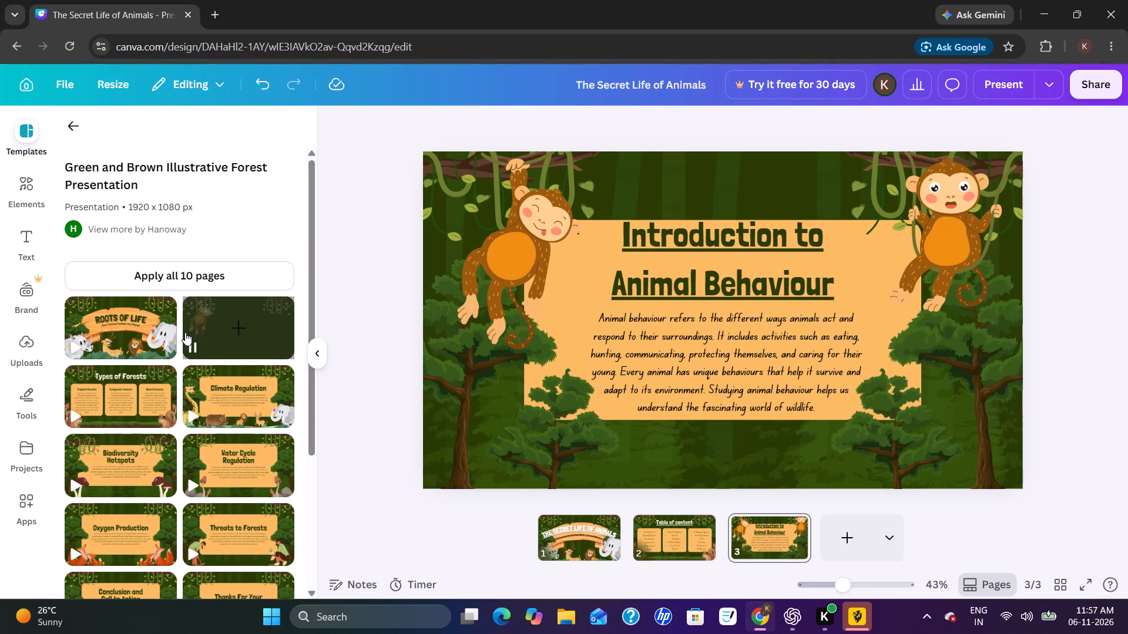
Add the template's "Climate Regulation" layout to the presentation as a new page 4.
click(237, 399)
click(631, 375)
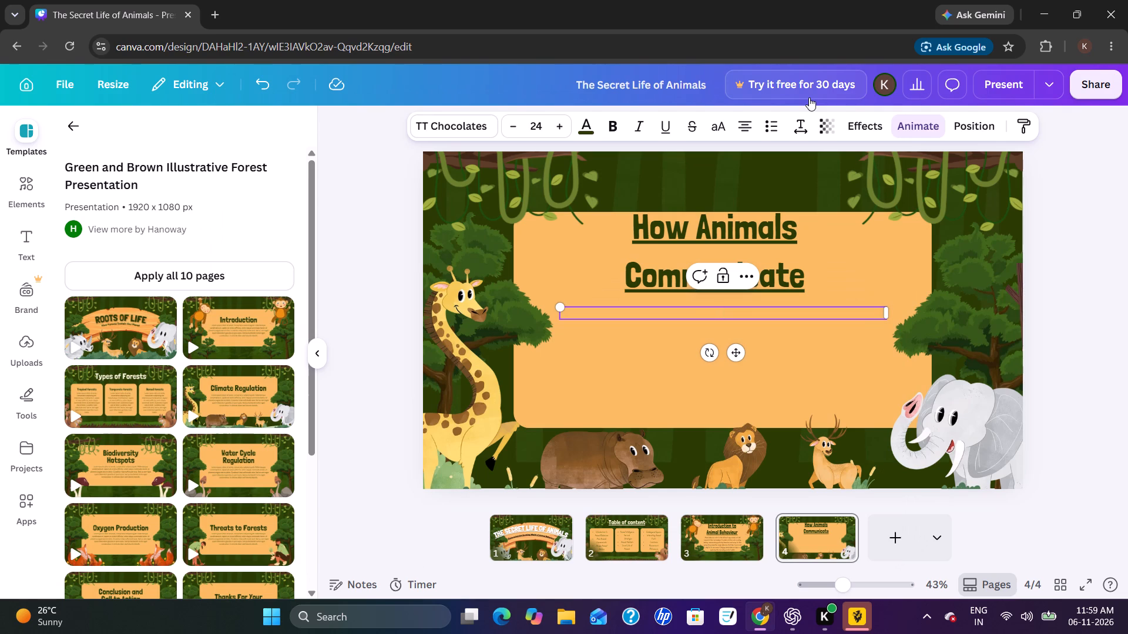
key(ctrl+v)
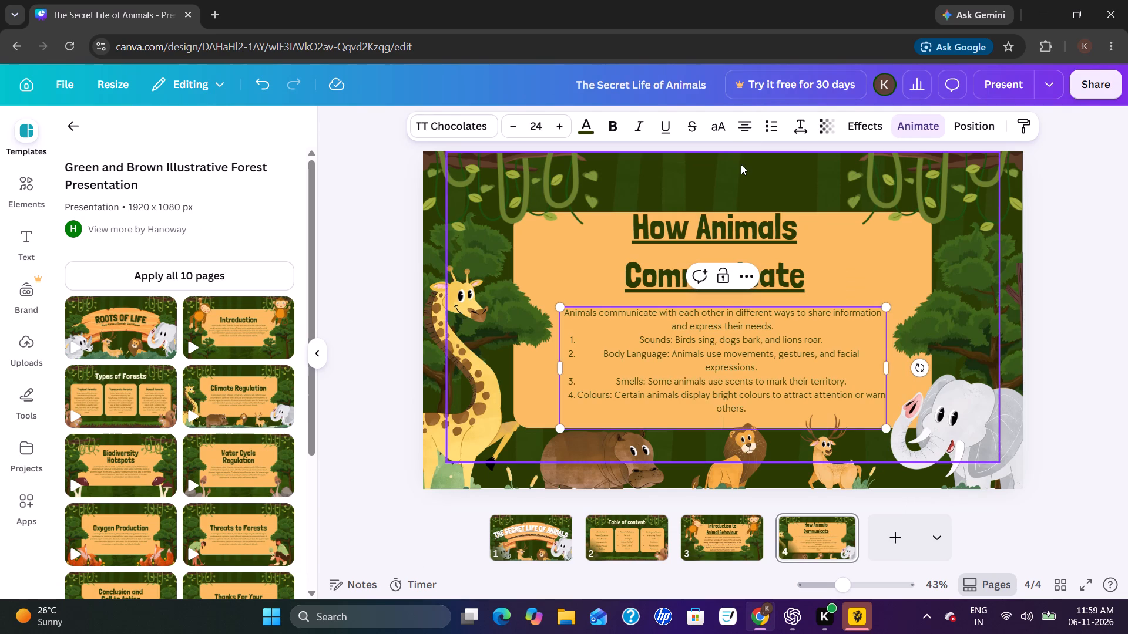
click(1062, 200)
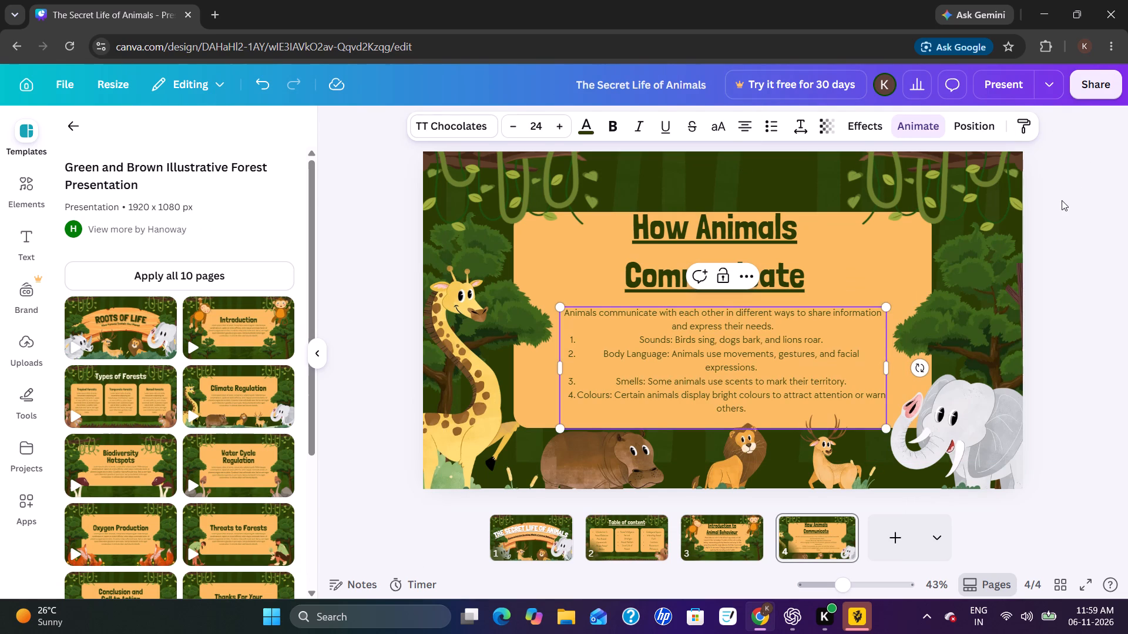
Set page 4's body text to Canva Student Font at size 31.
click(844, 352)
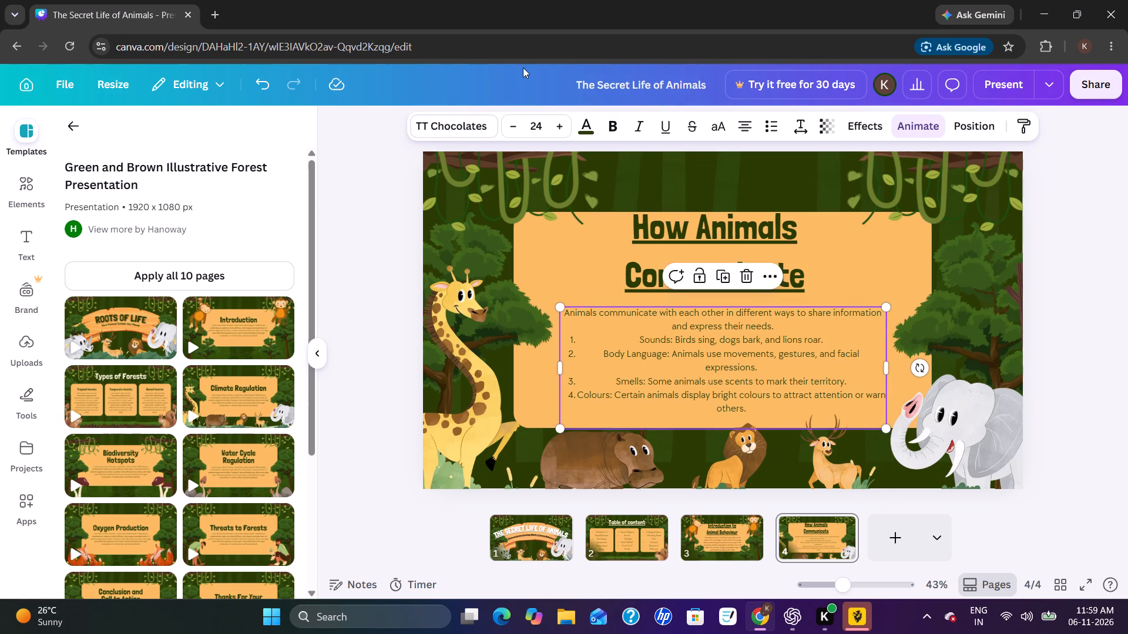
click(465, 124)
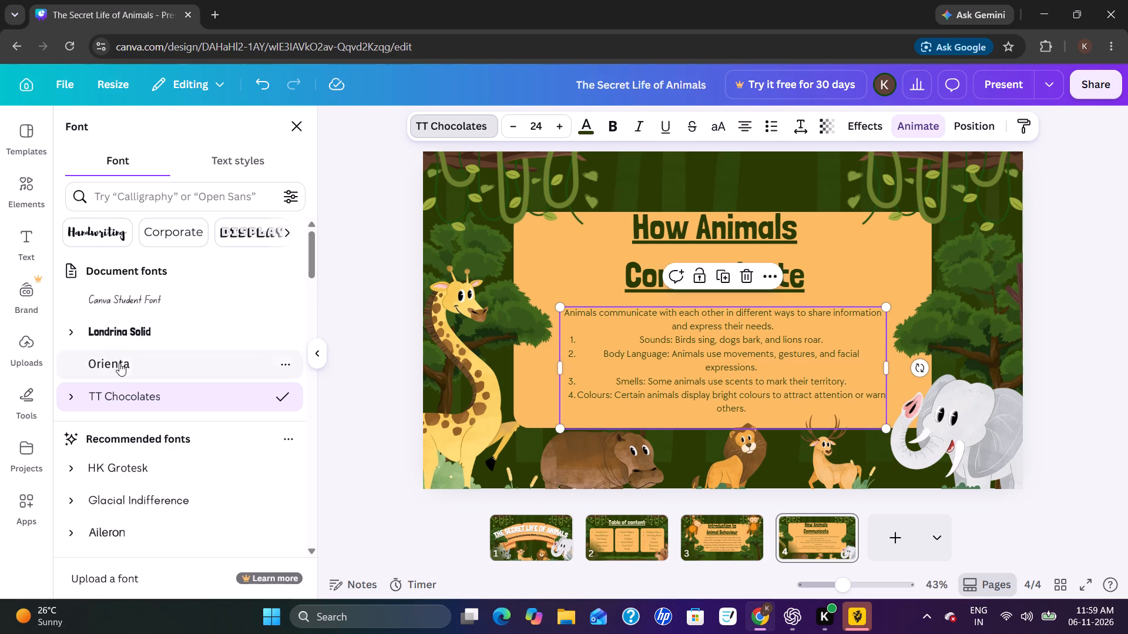
click(169, 303)
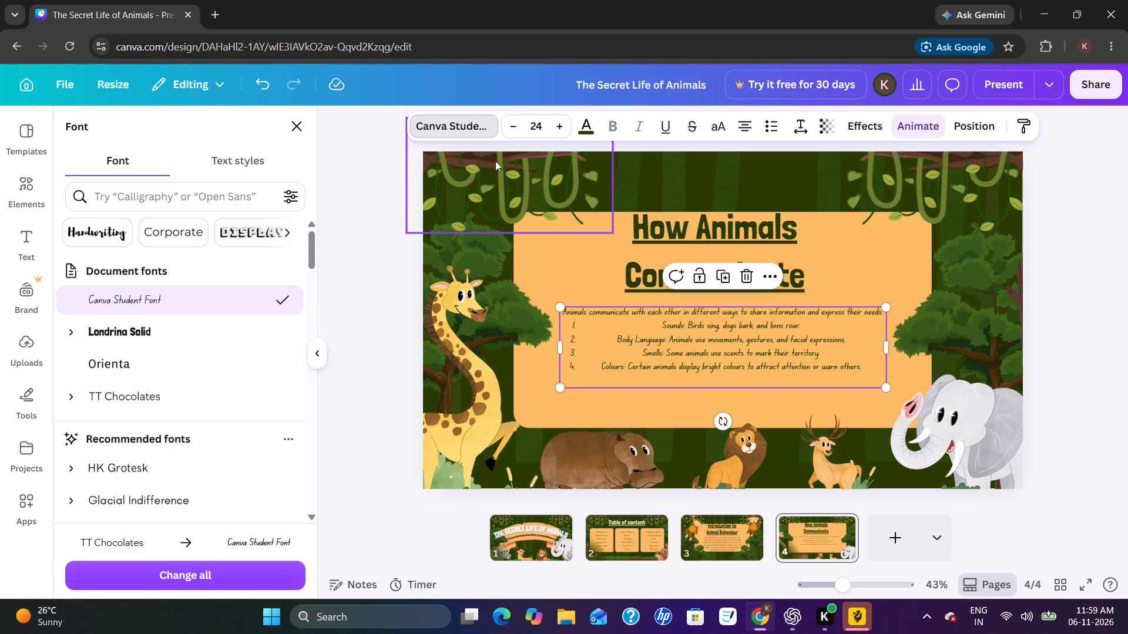
click(560, 126)
click(560, 126)
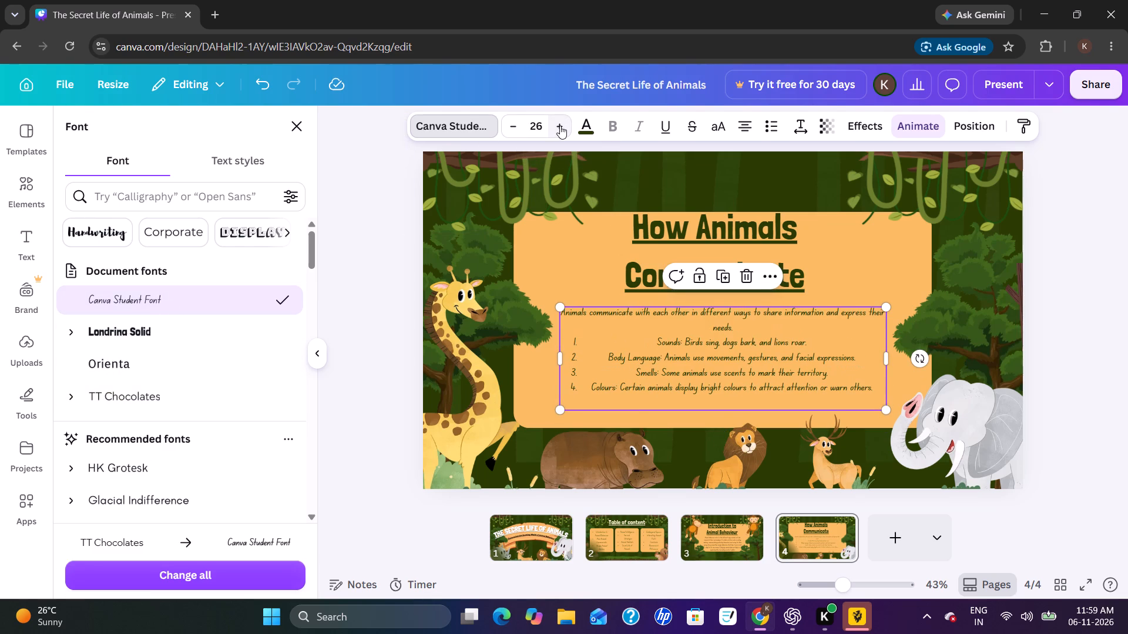
click(560, 126)
click(560, 126)
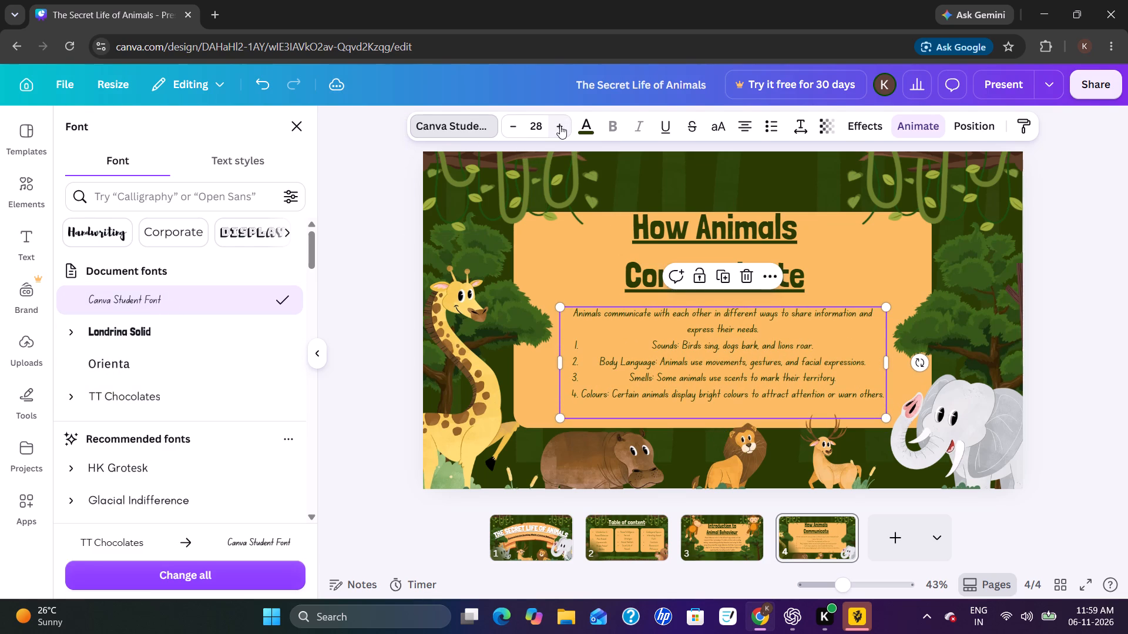
click(560, 126)
click(560, 126)
click(560, 126)
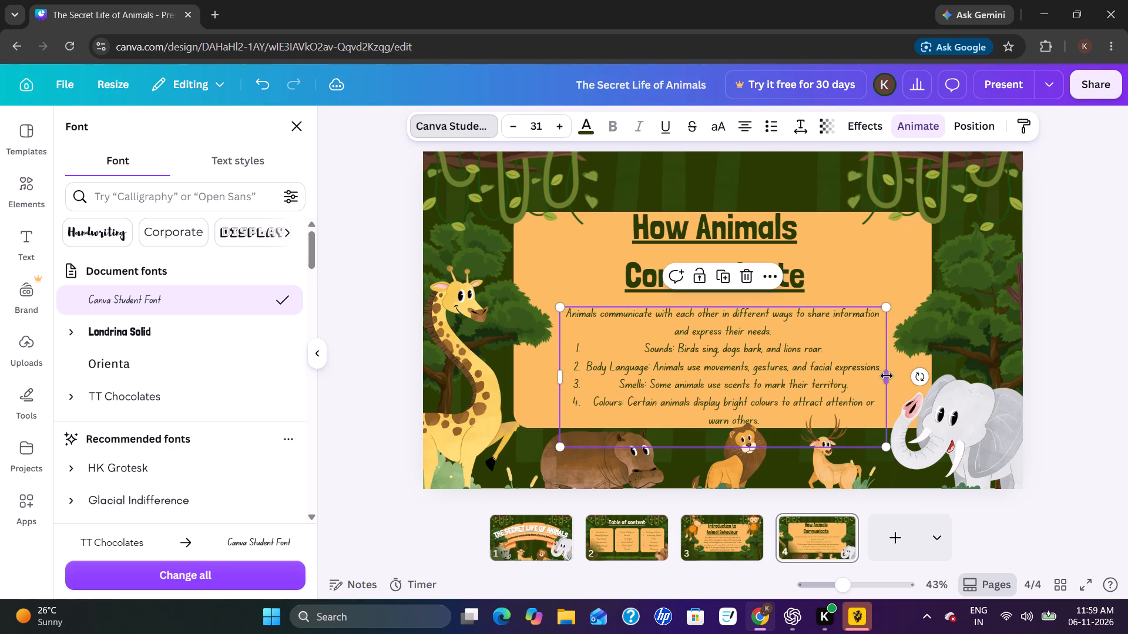
Widen page 4's body text box to about 1,064 and compare the result with page 3.
drag(887, 376, 894, 369)
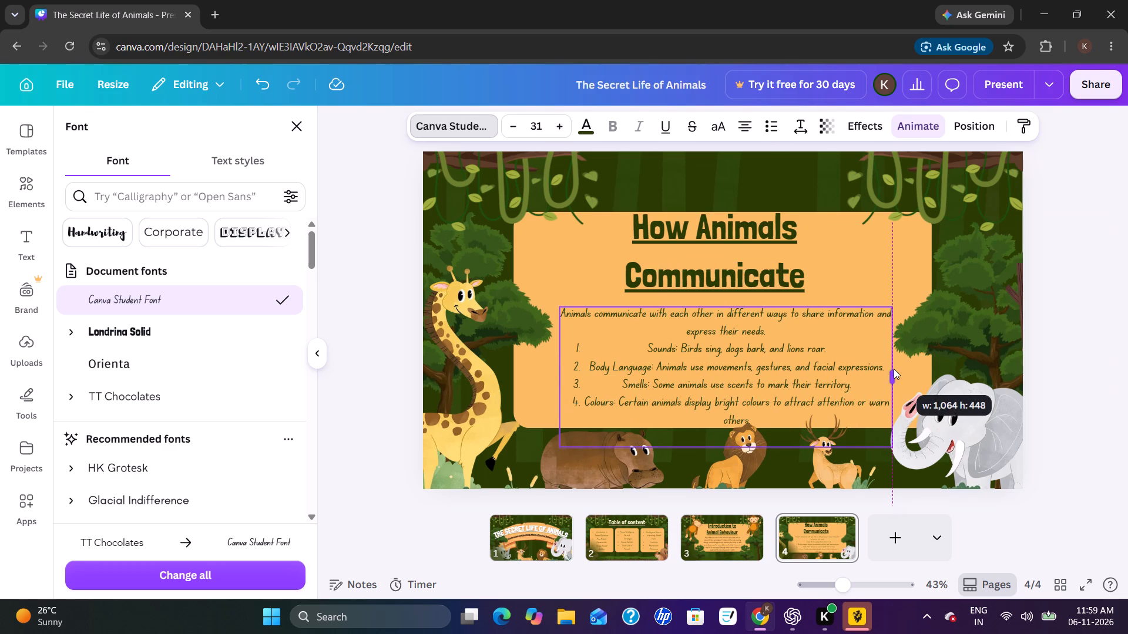
drag(894, 369, 893, 369)
click(1060, 299)
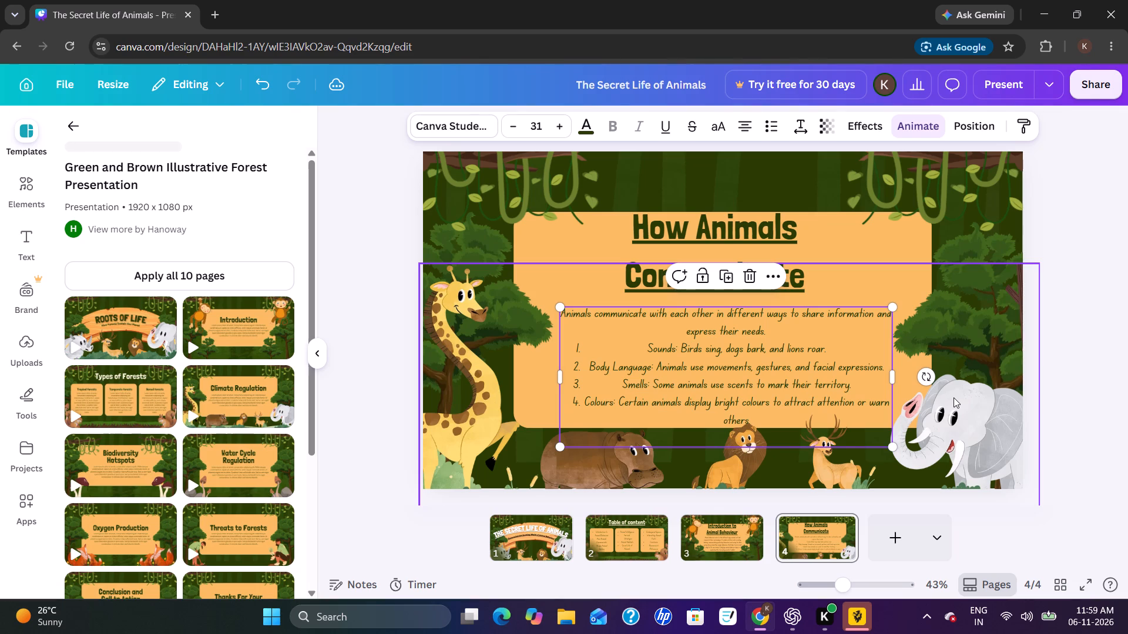
click(728, 541)
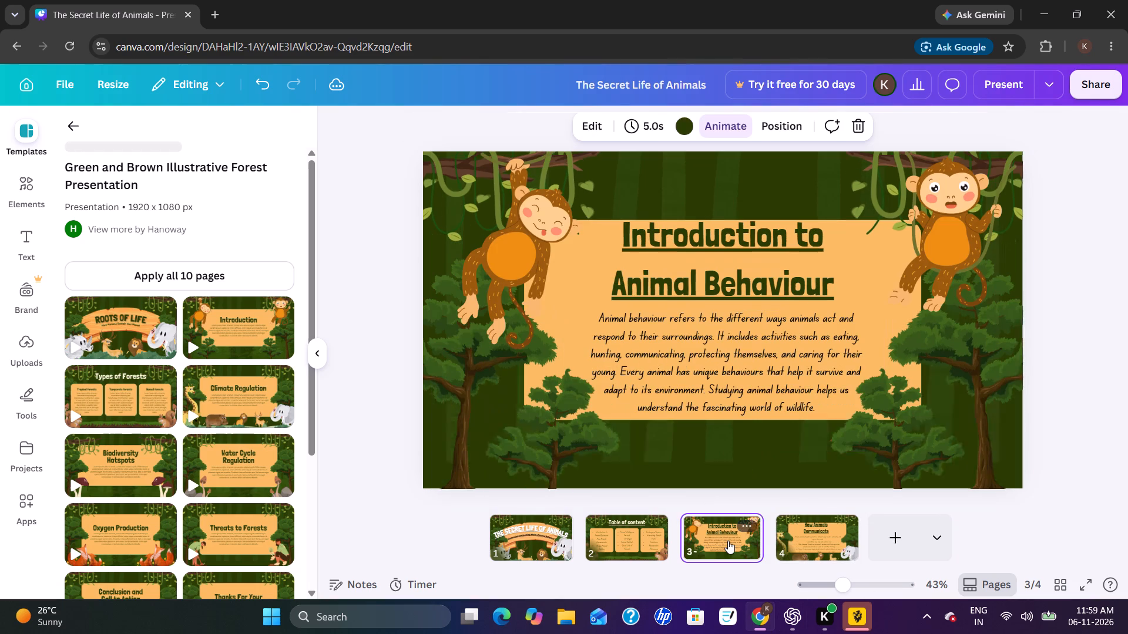
click(806, 534)
Delete the empty line at the end of page 4's body text, undoing any deletion made in the wrong place.
click(716, 370)
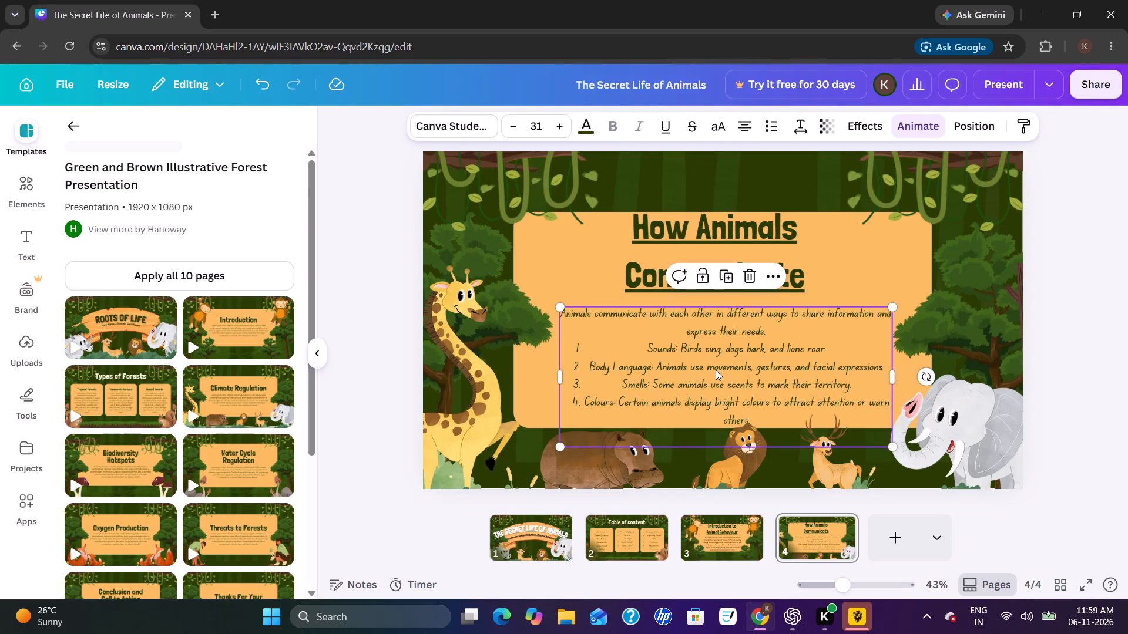
click(610, 426)
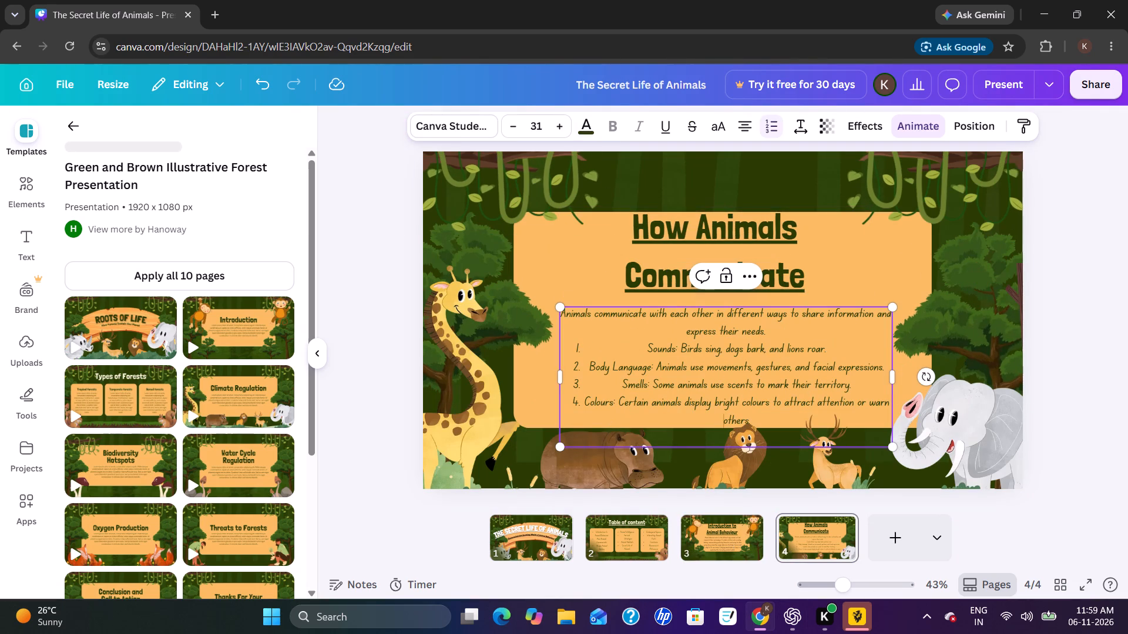
key(BackSpace)
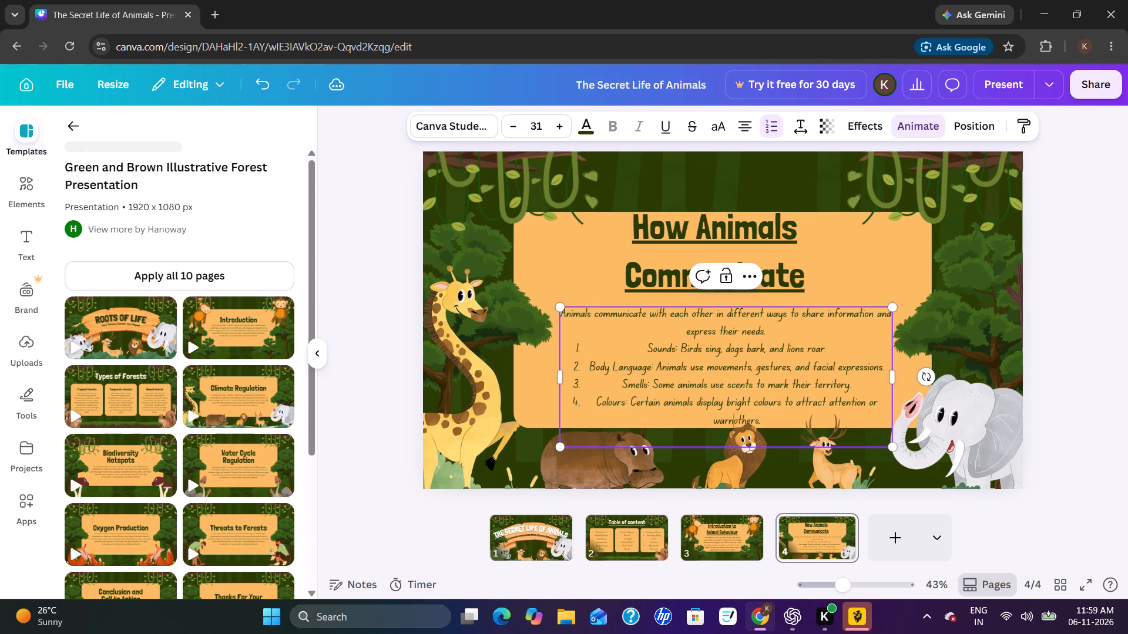
key(ctrl+z)
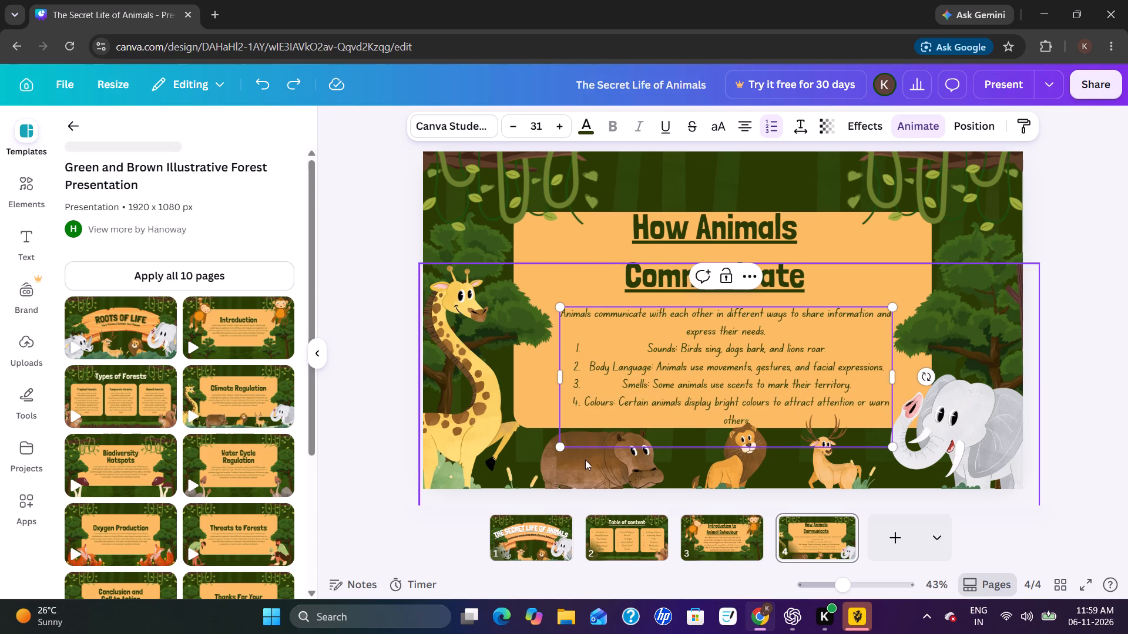
click(599, 436)
key(BackSpace)
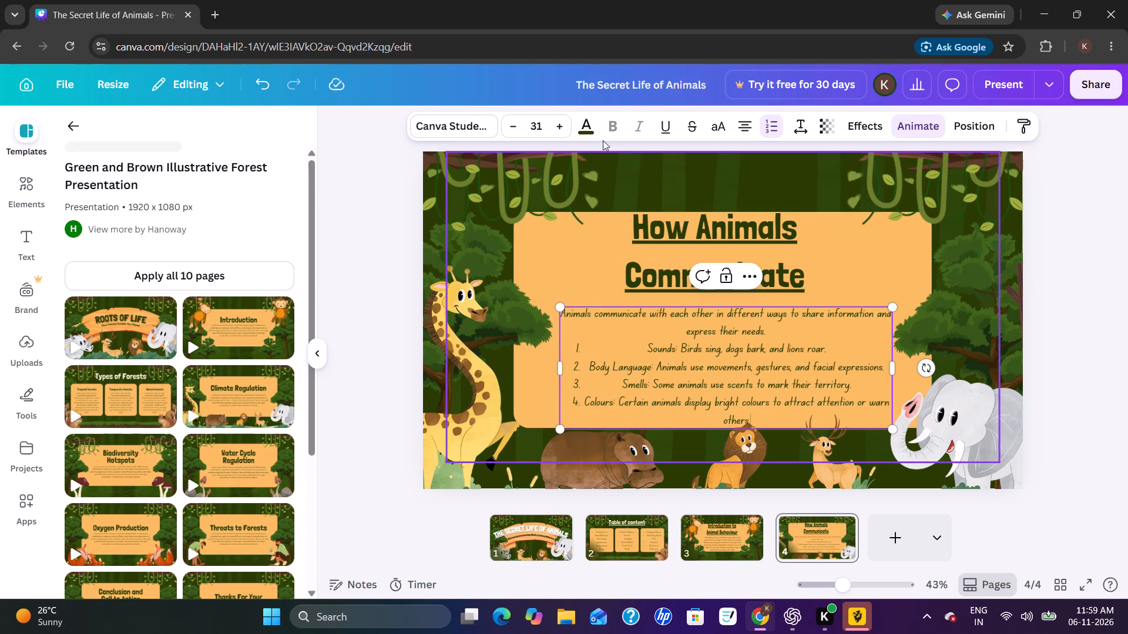
Colour all of page 4's body text black (#000000).
click(590, 124)
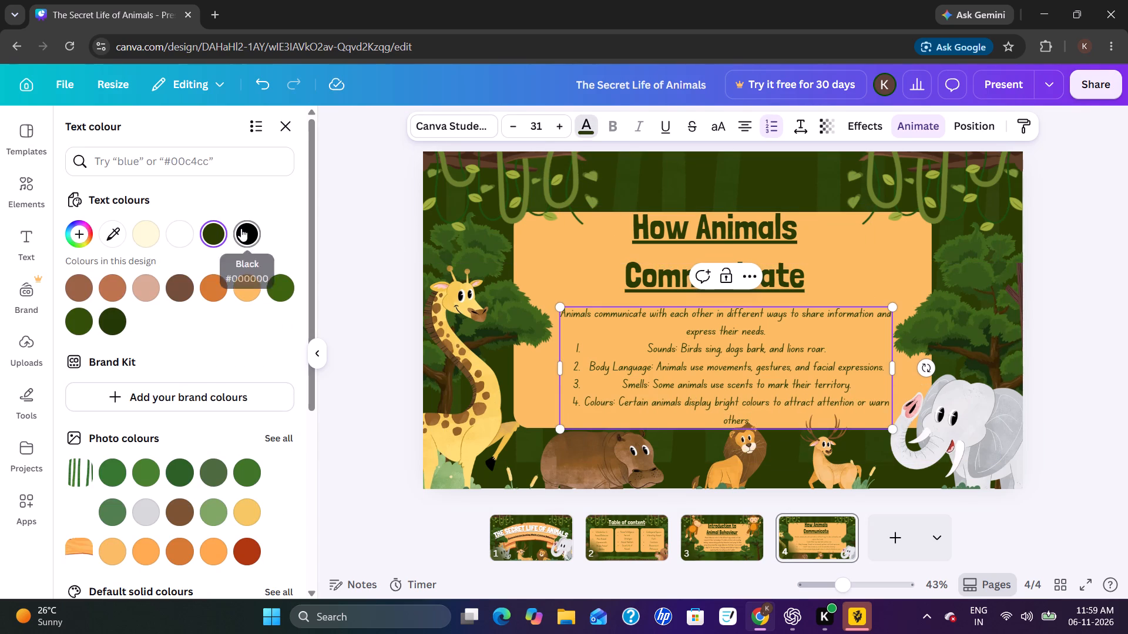
click(241, 228)
click(364, 309)
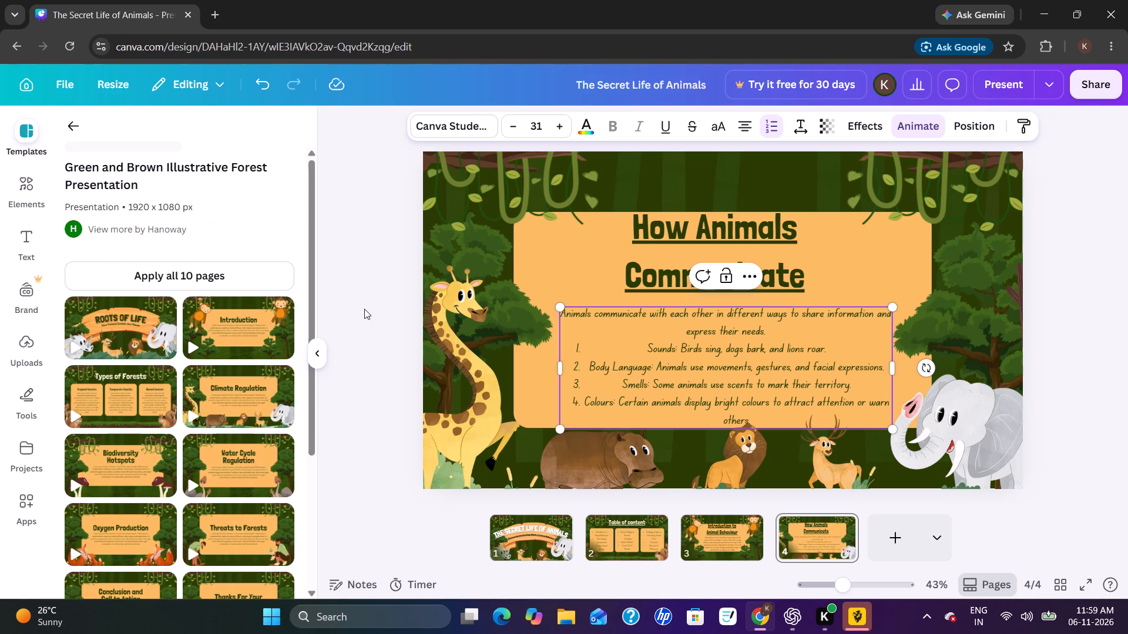
click(364, 309)
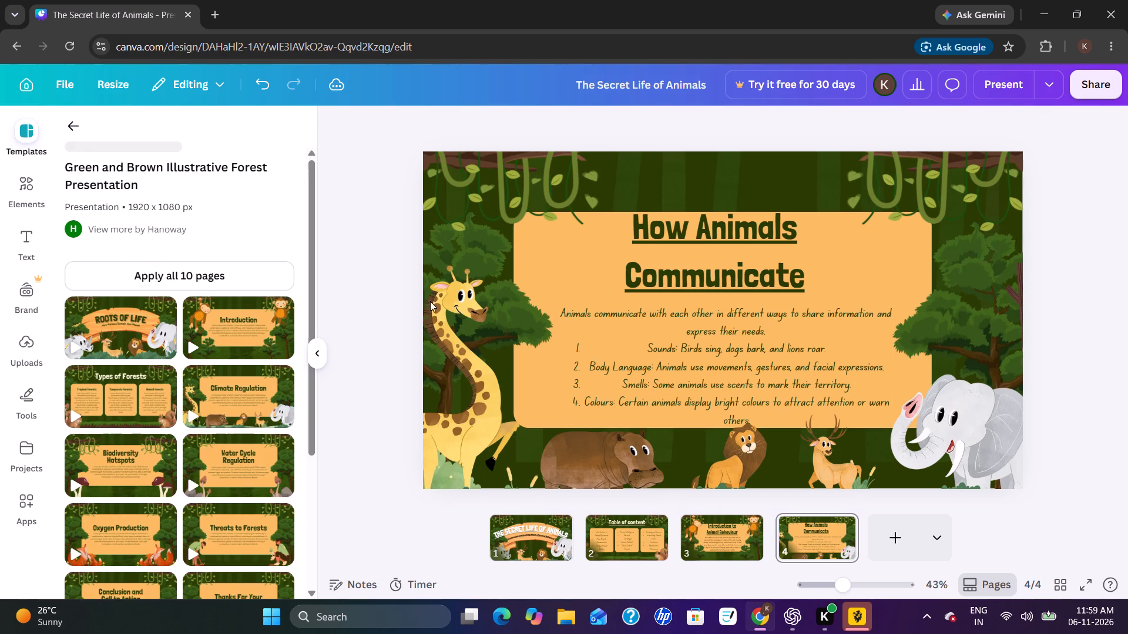
click(605, 341)
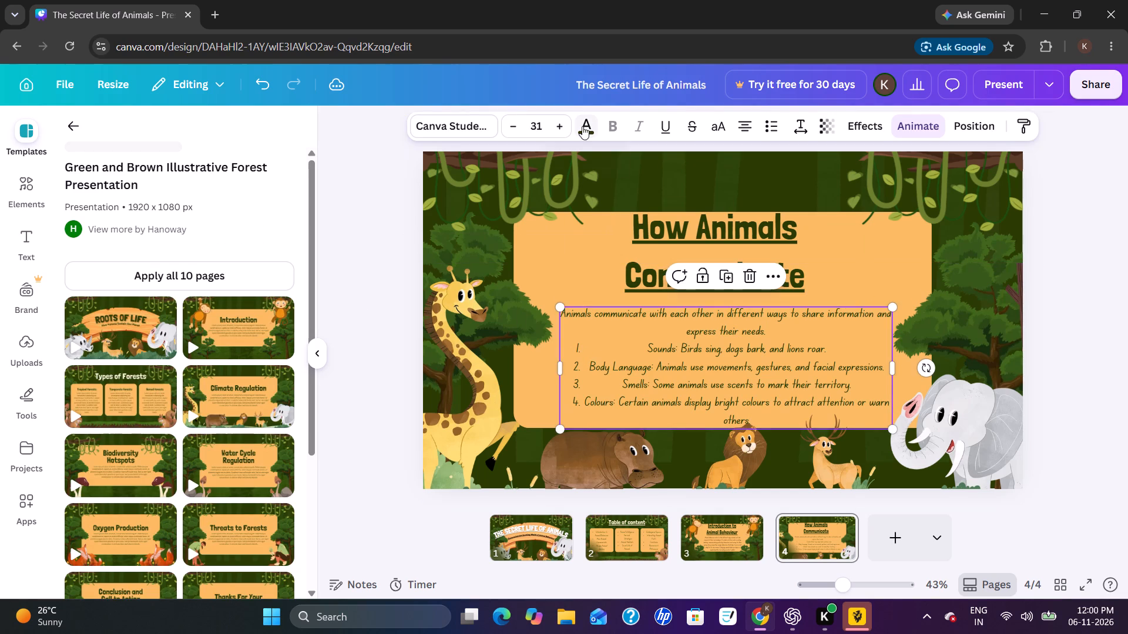
click(582, 126)
click(251, 238)
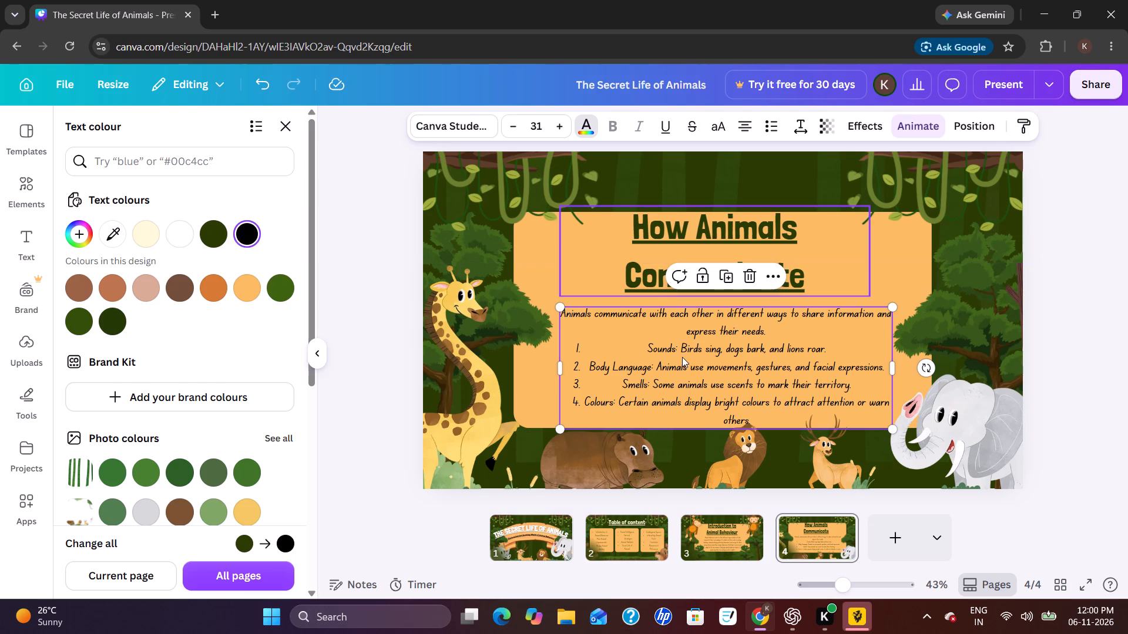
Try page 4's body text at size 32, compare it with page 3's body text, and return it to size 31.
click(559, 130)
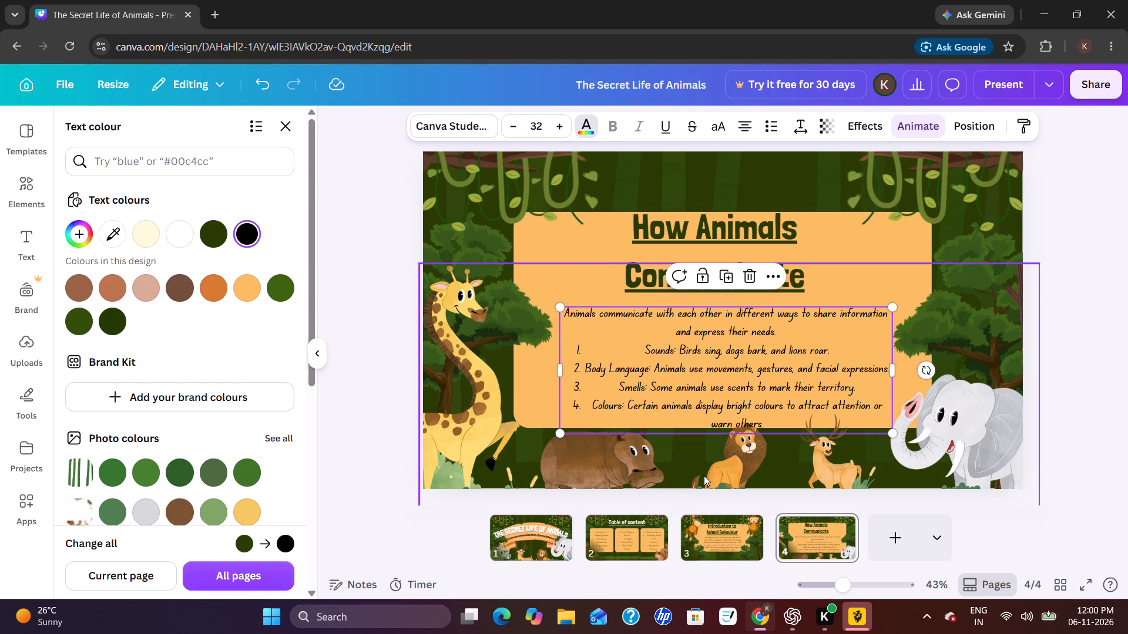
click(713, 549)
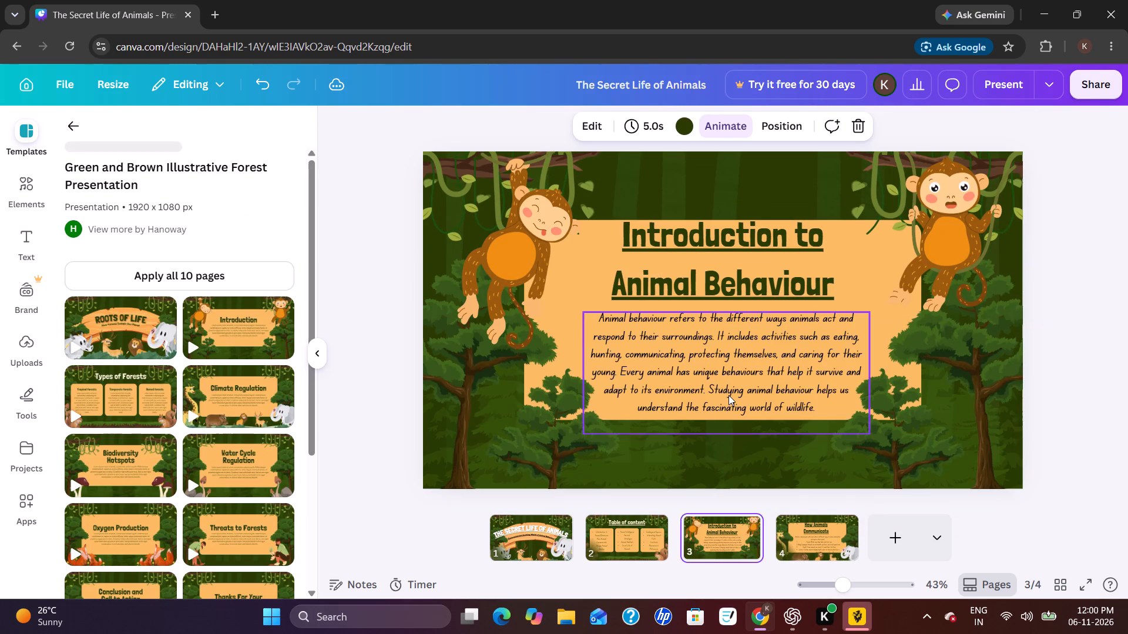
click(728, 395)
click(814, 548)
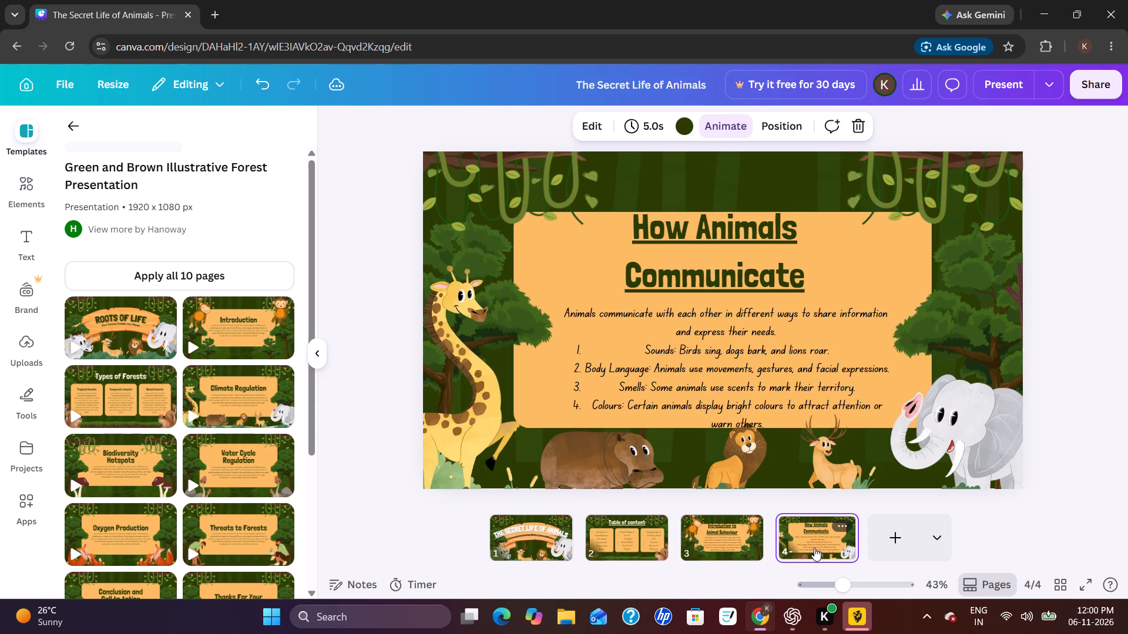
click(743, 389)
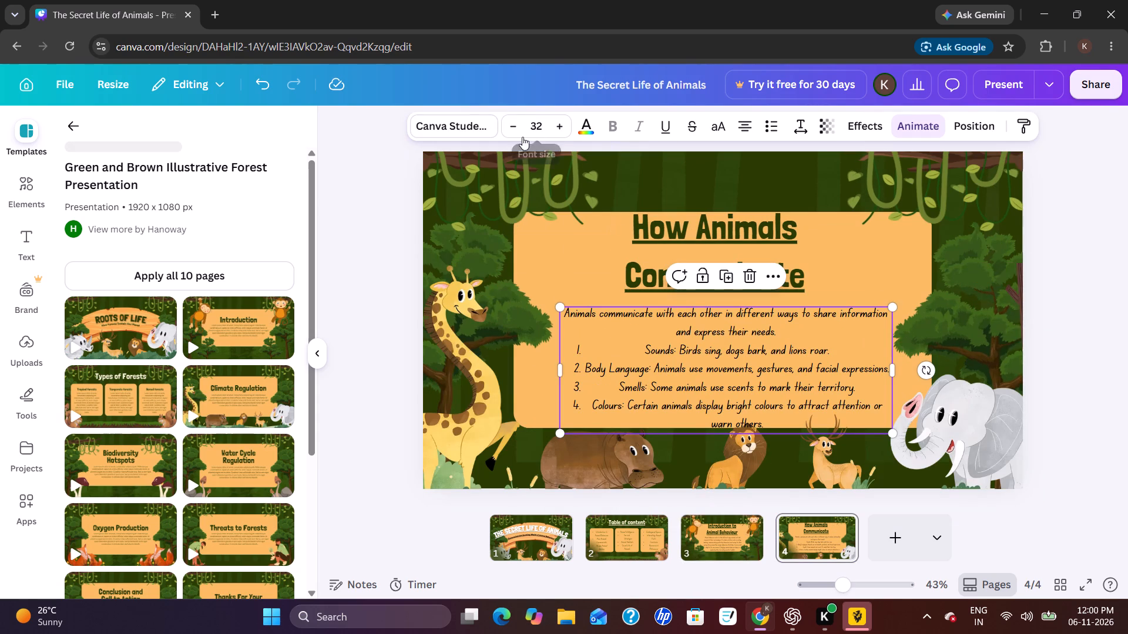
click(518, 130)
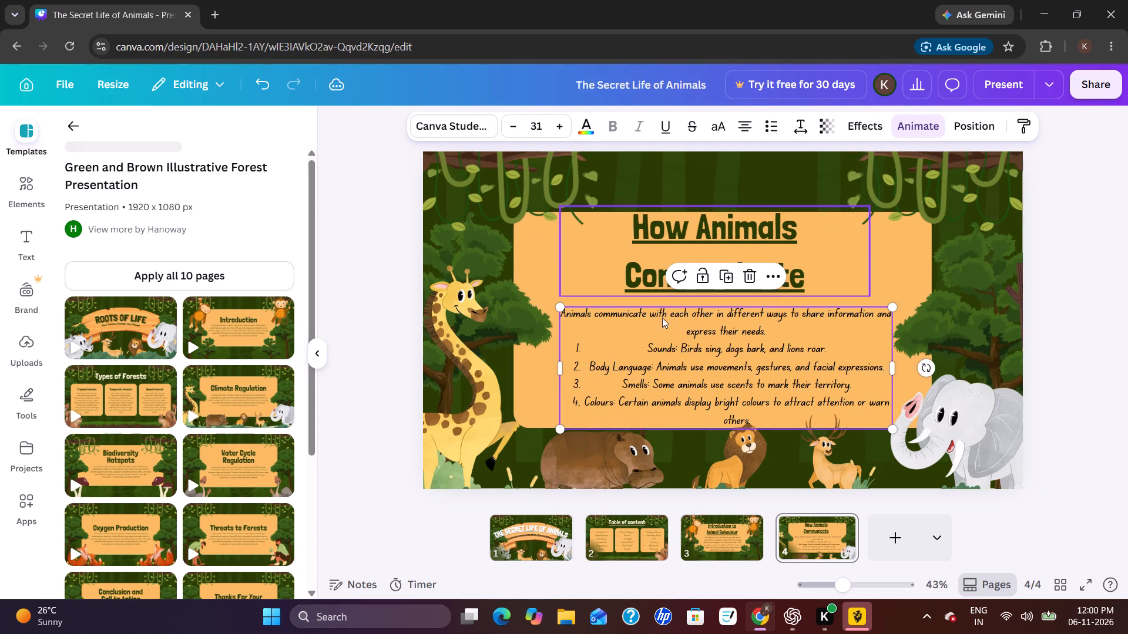
Check page 3's title and text layout as a reference for page 4.
click(707, 539)
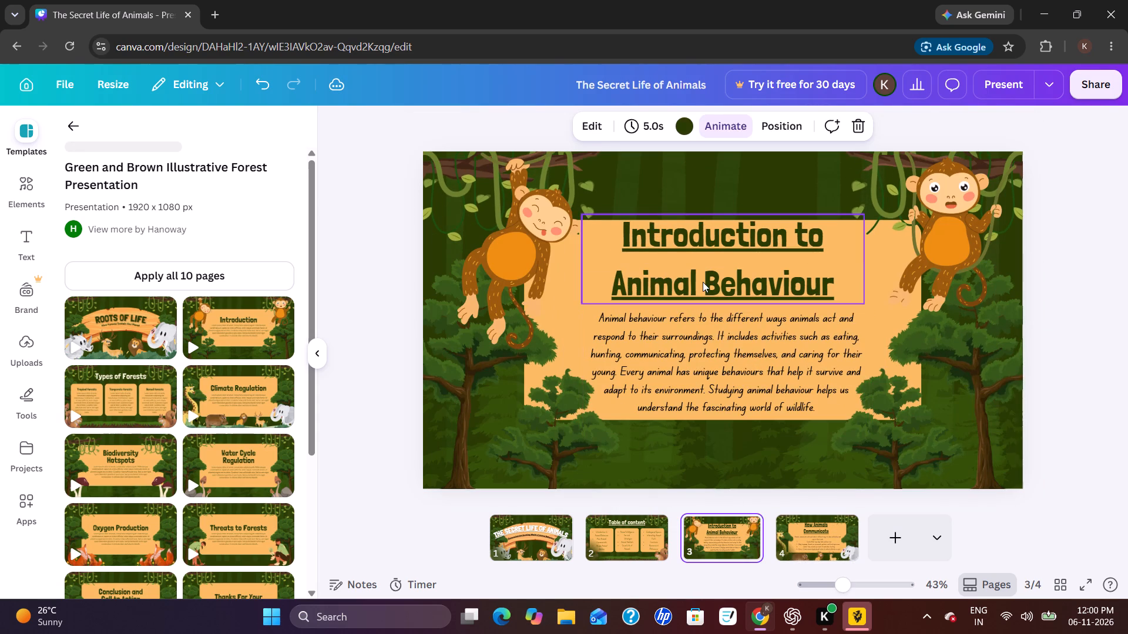
click(703, 282)
click(801, 541)
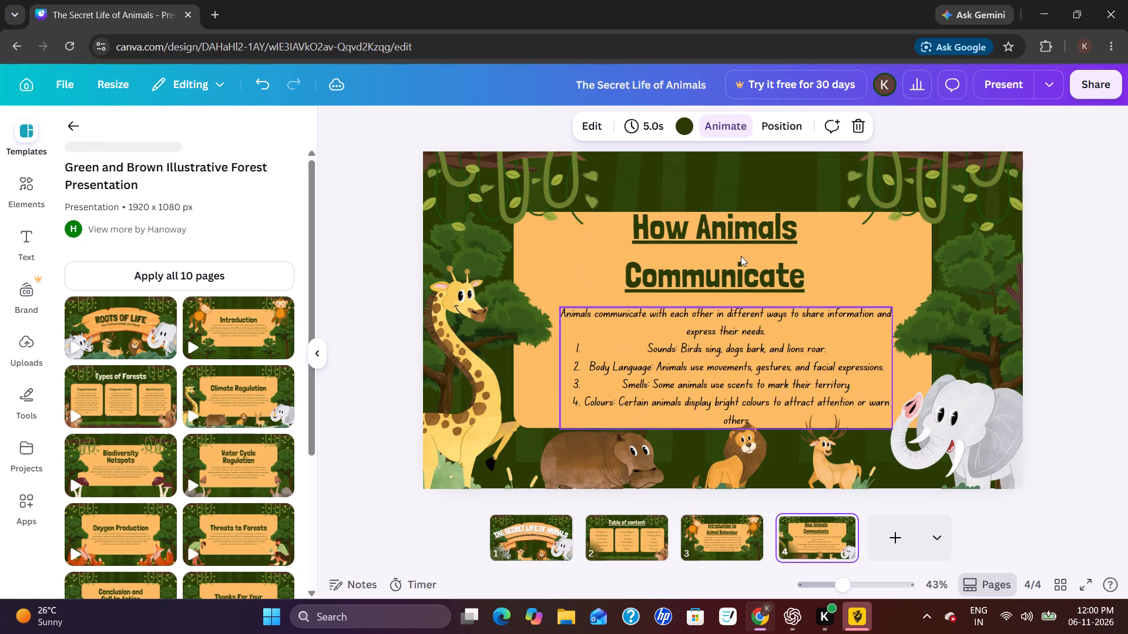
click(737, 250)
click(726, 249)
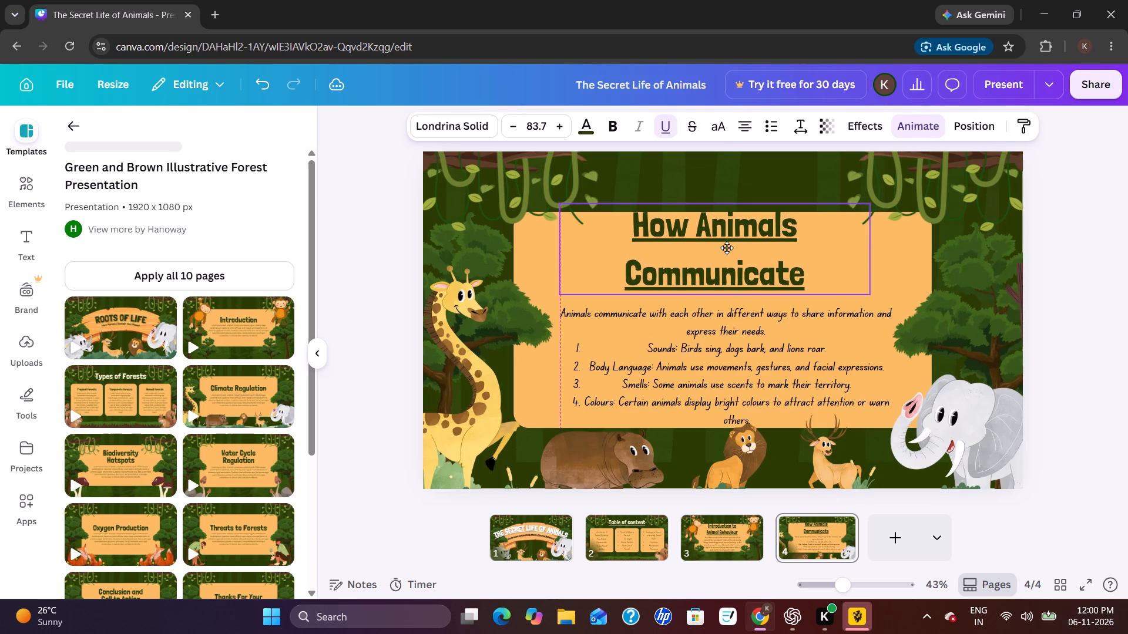
Move page 4's body text slightly up, closer beneath the title, so it sits inside the orange board.
click(685, 348)
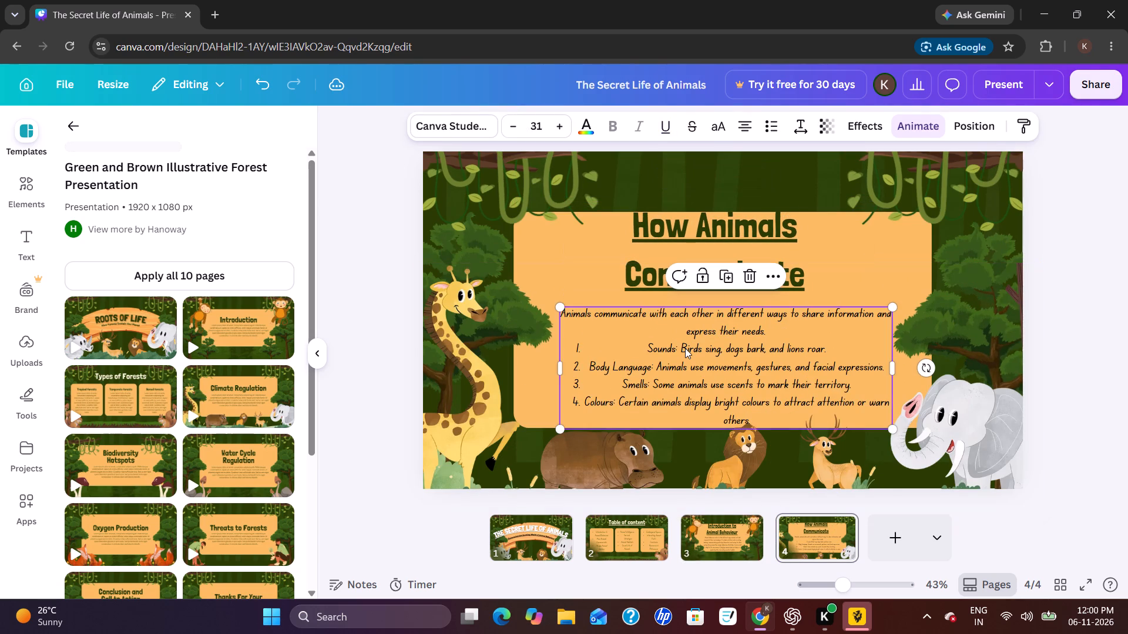
drag(685, 348, 684, 342)
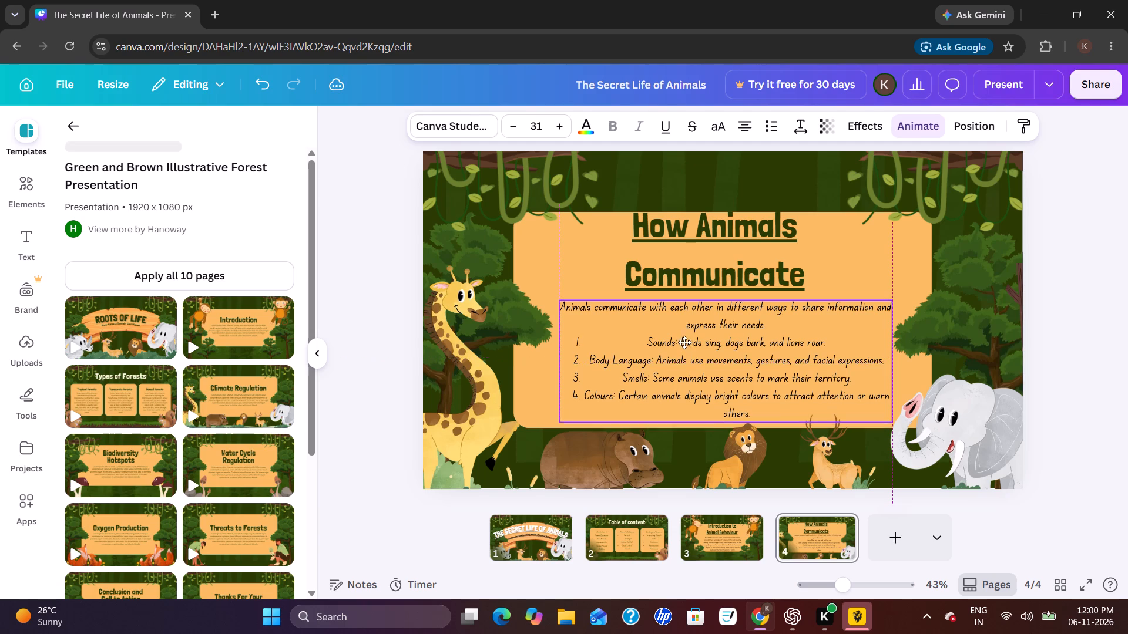
drag(684, 342, 684, 340)
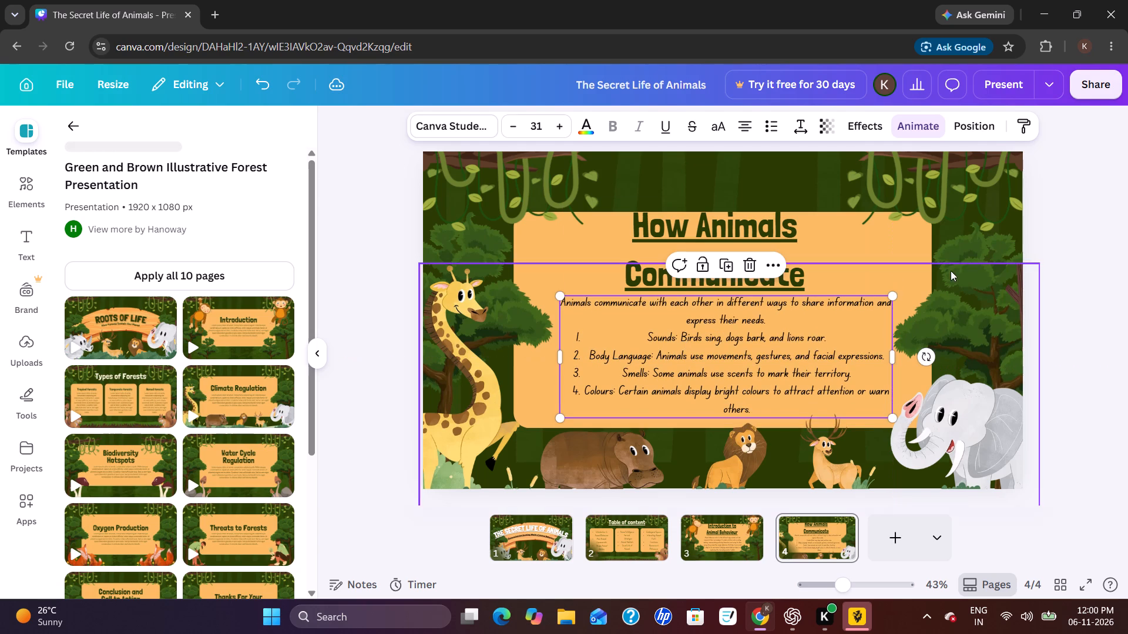
click(1056, 275)
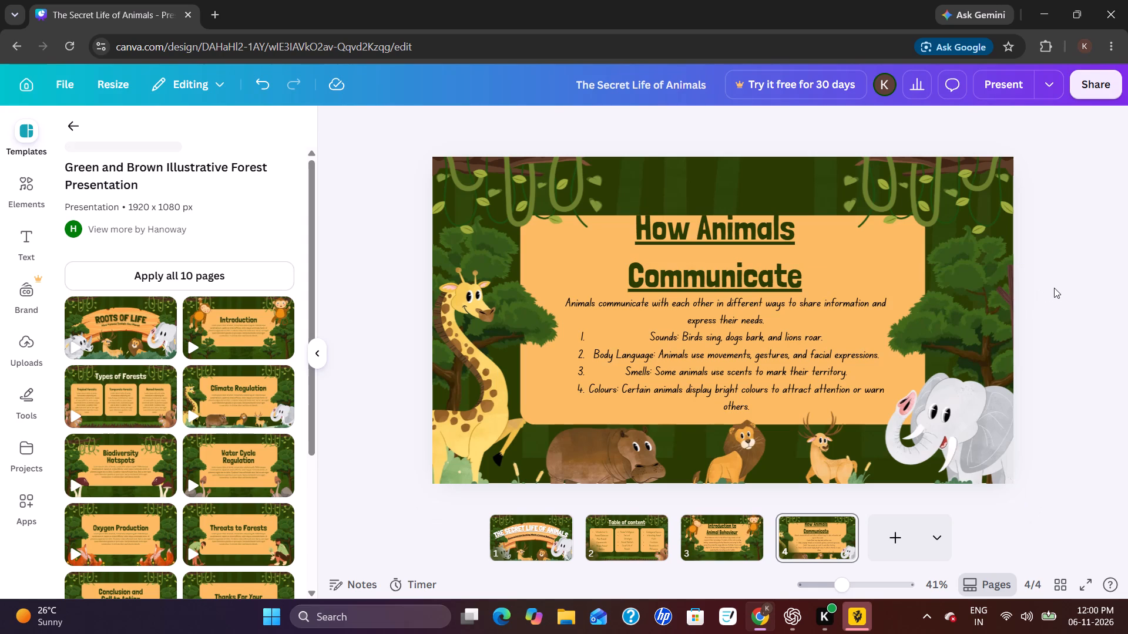
click(1054, 288)
Add the template's Biodiversity Hotspots layout as page 5 of the presentation.
click(127, 464)
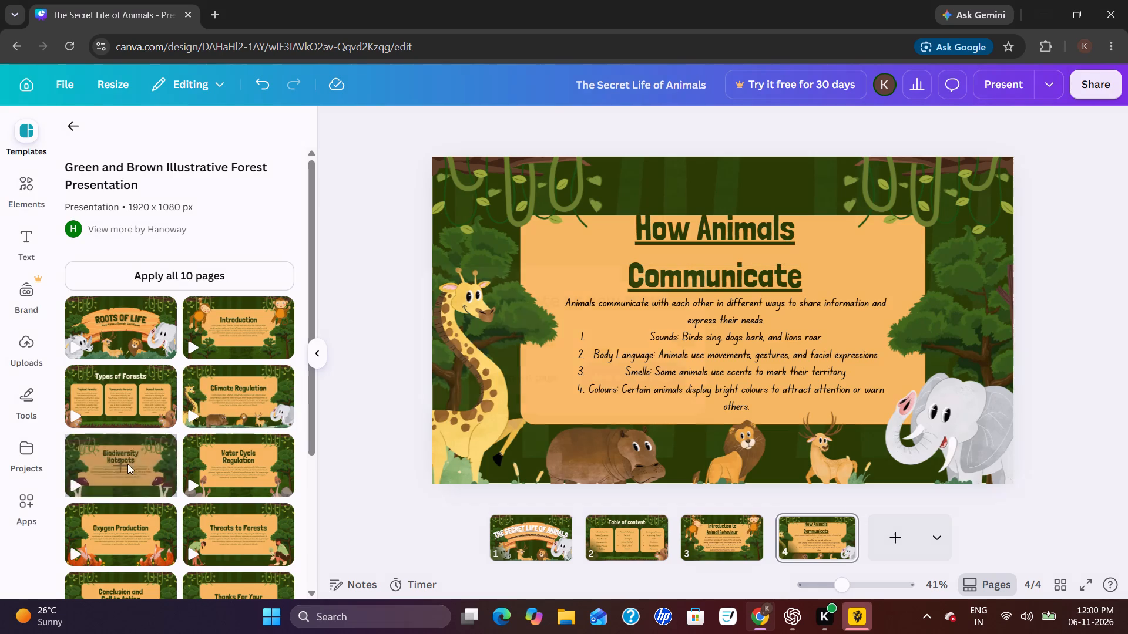
click(654, 379)
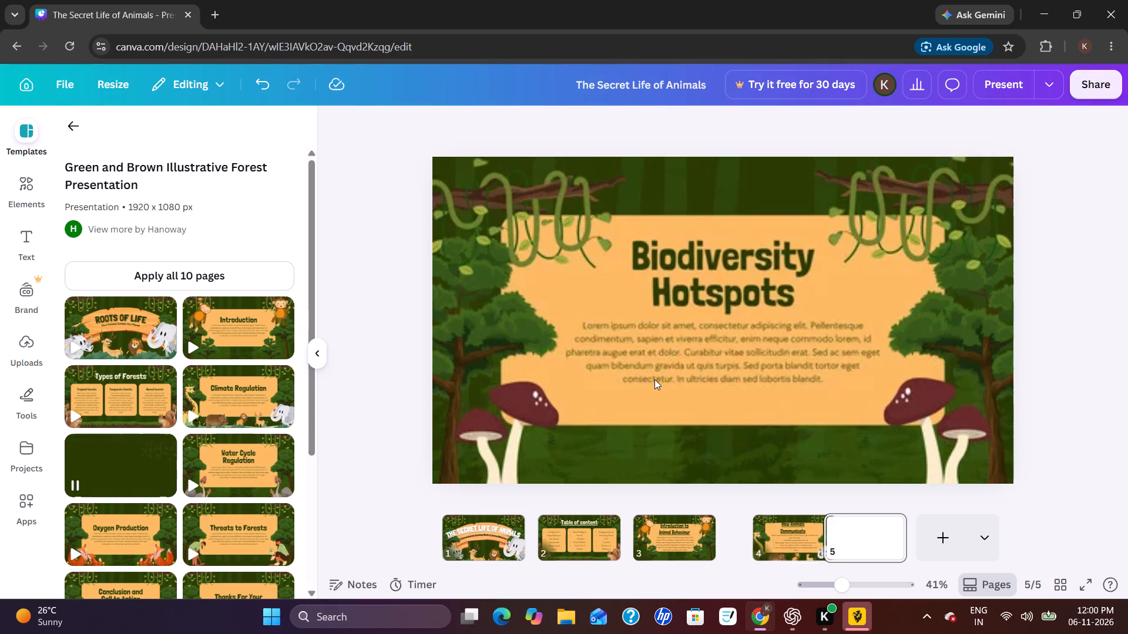
Switch to ChatGPT and send the prompt "next" to request the following slide's content.
click(785, 618)
click(660, 475)
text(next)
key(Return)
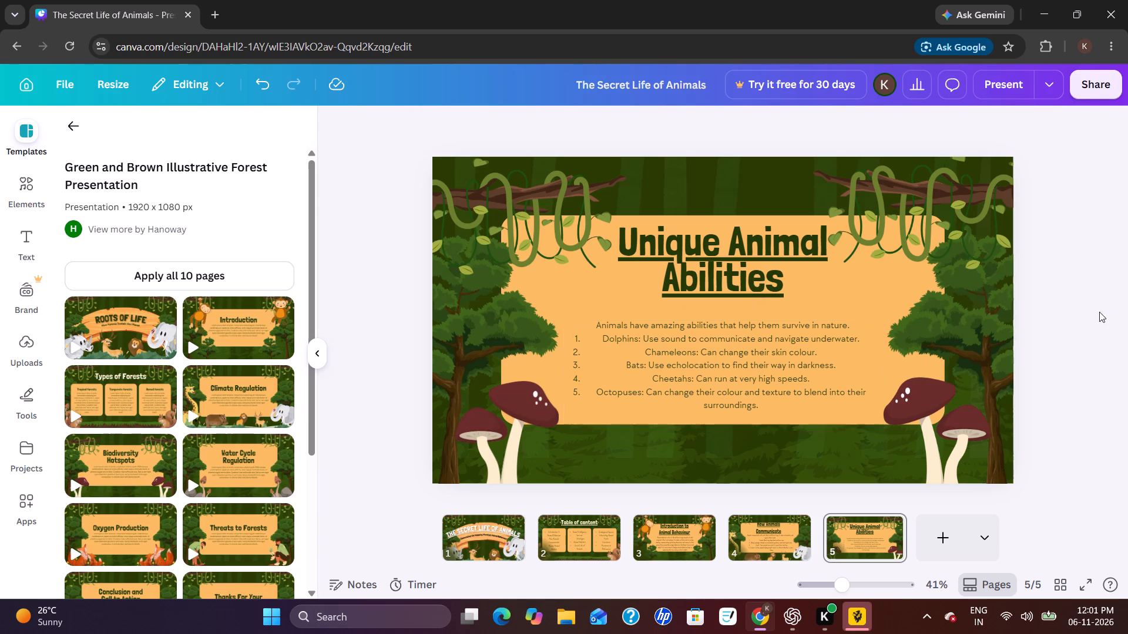
Set page 5's body text to Canva Student Font at size 33.
click(824, 373)
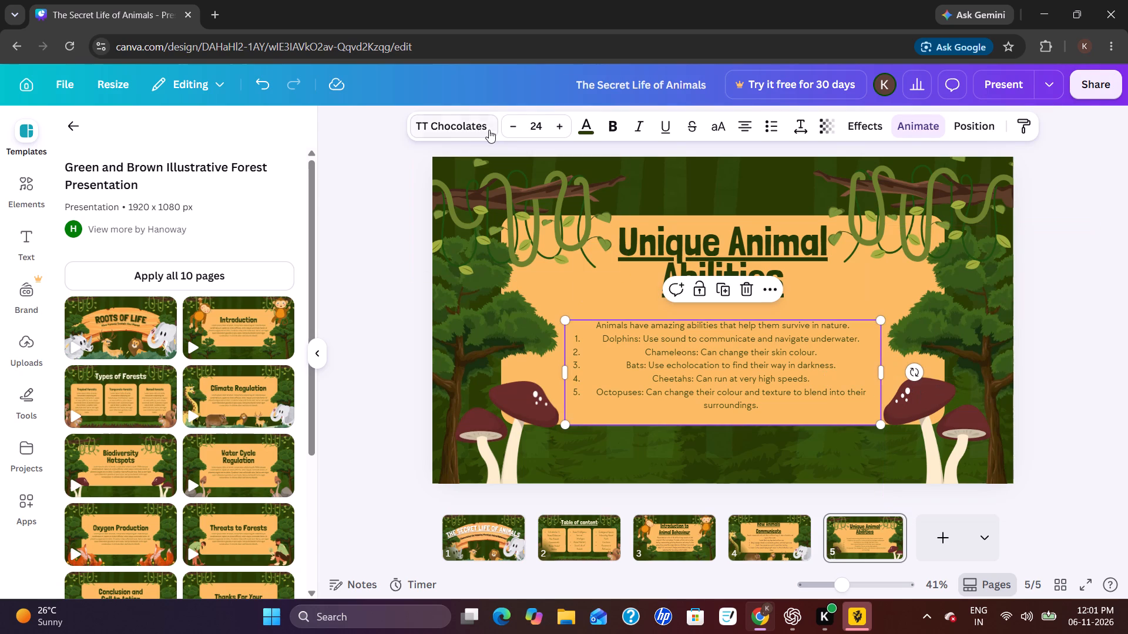
click(488, 130)
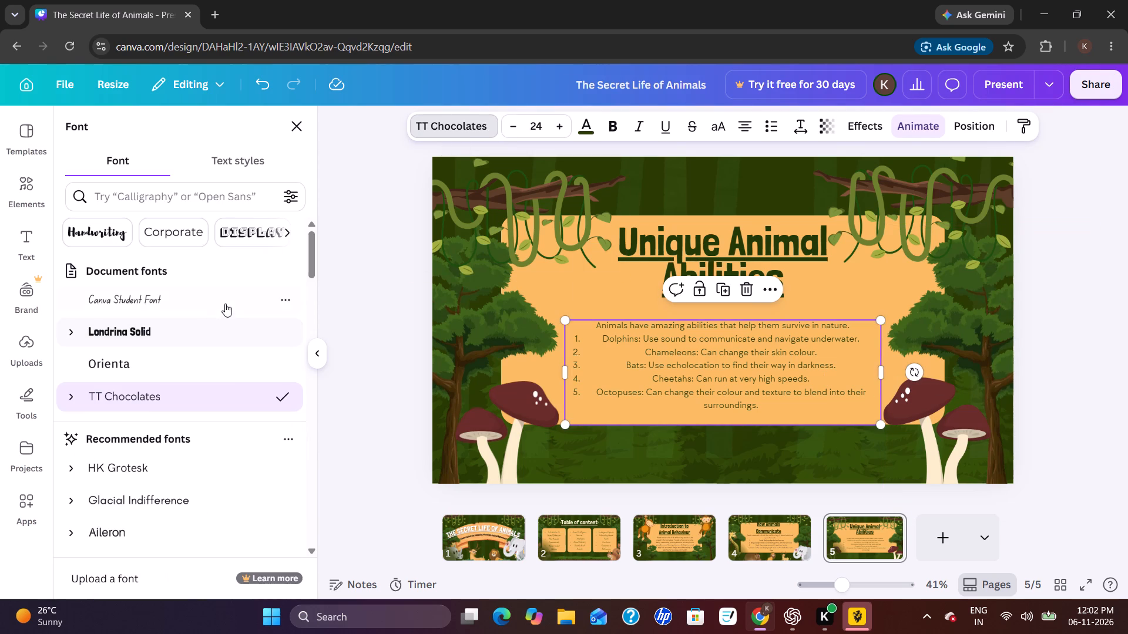
click(227, 299)
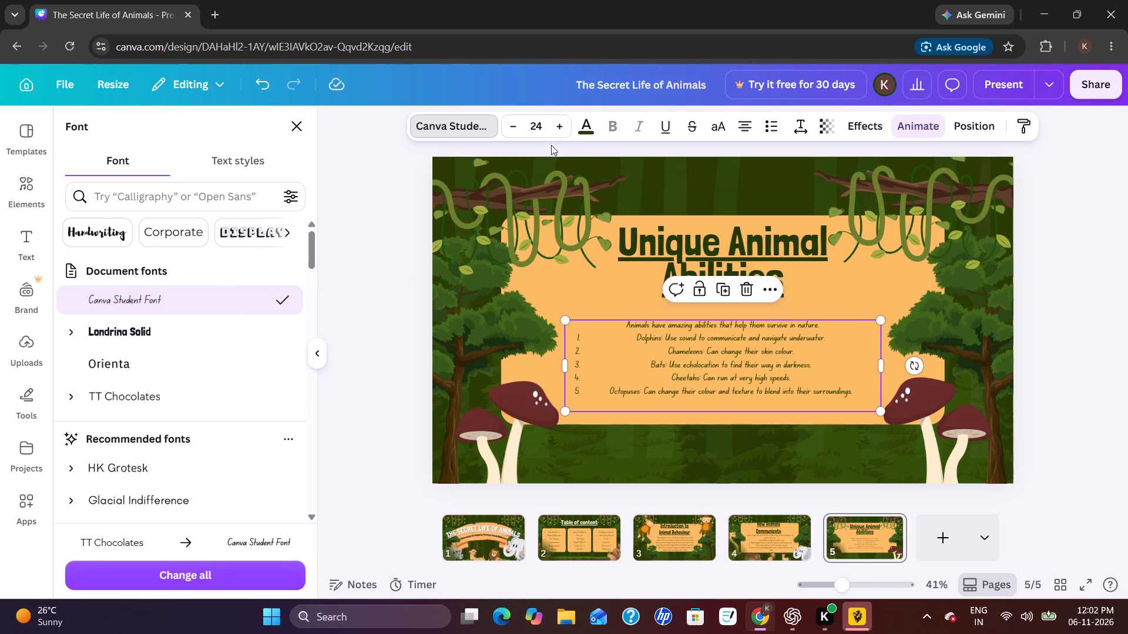
triple_click(564, 134)
triple_click(564, 134)
click(564, 134)
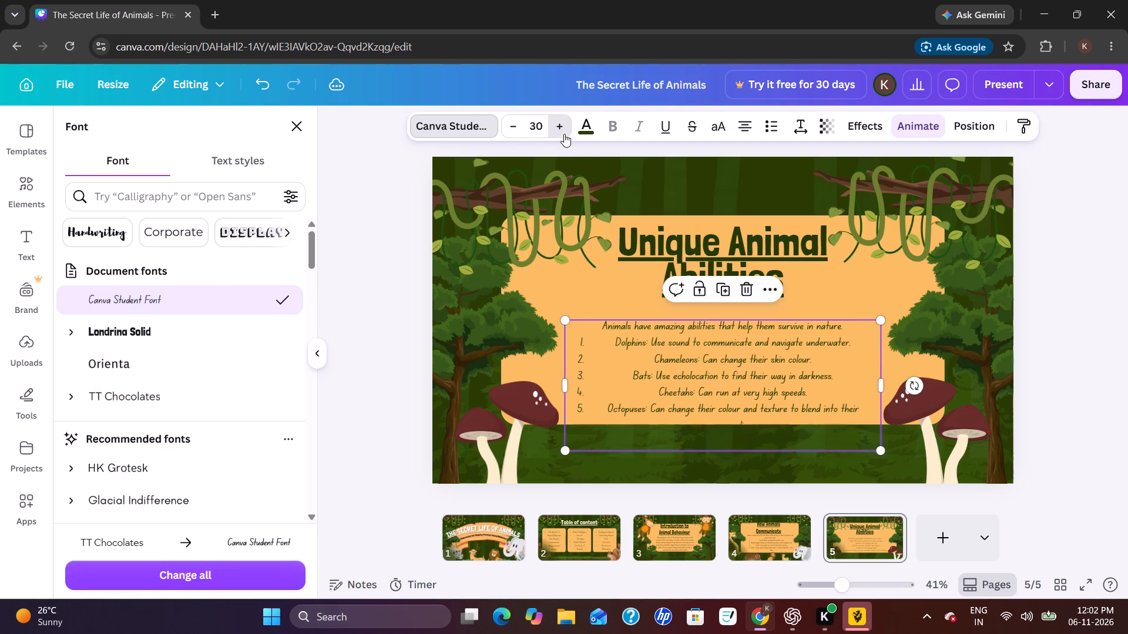
click(564, 134)
click(564, 134)
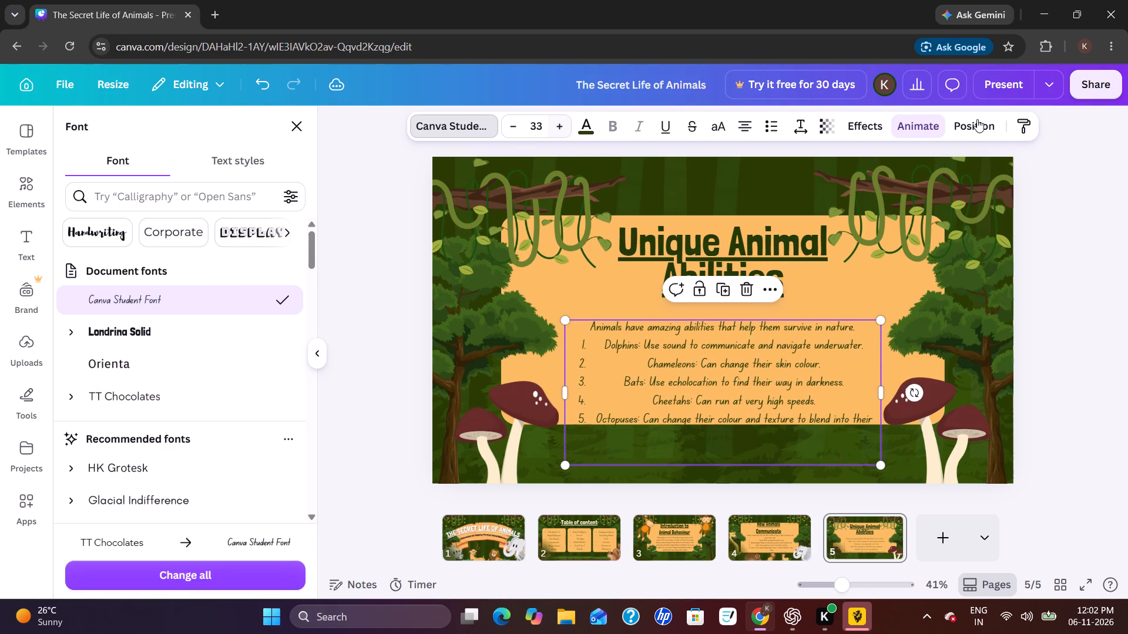
click(1032, 271)
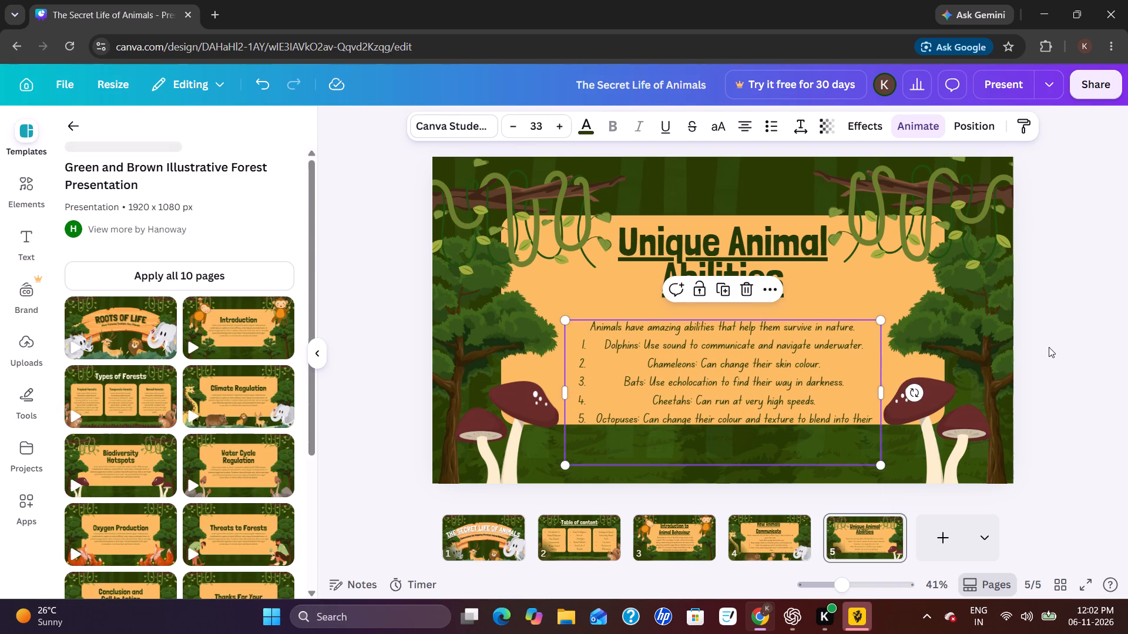
click(1049, 347)
Move page 5's body text slightly up towards the title and widen its text box.
drag(775, 376, 769, 367)
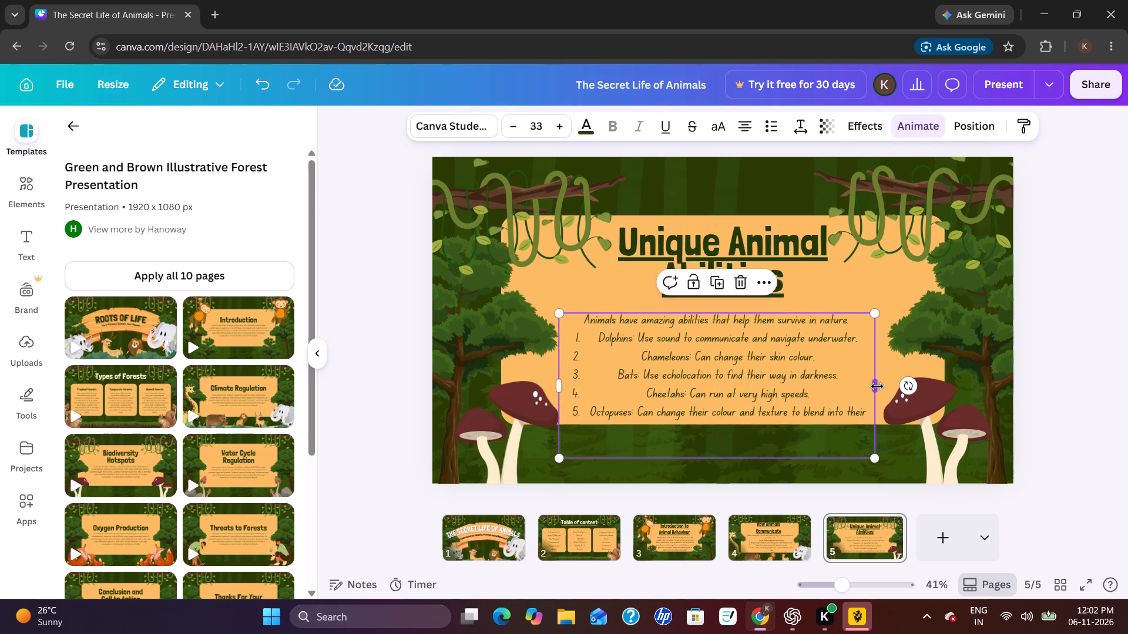
drag(877, 386, 900, 380)
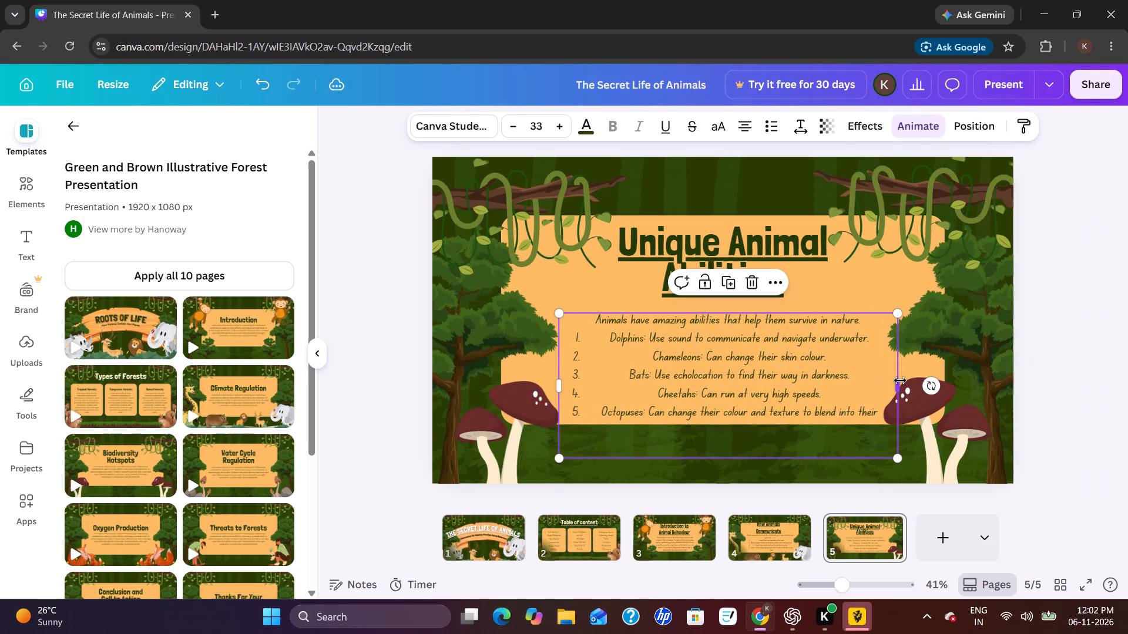
Colour page 5's body text black (#000000).
click(591, 132)
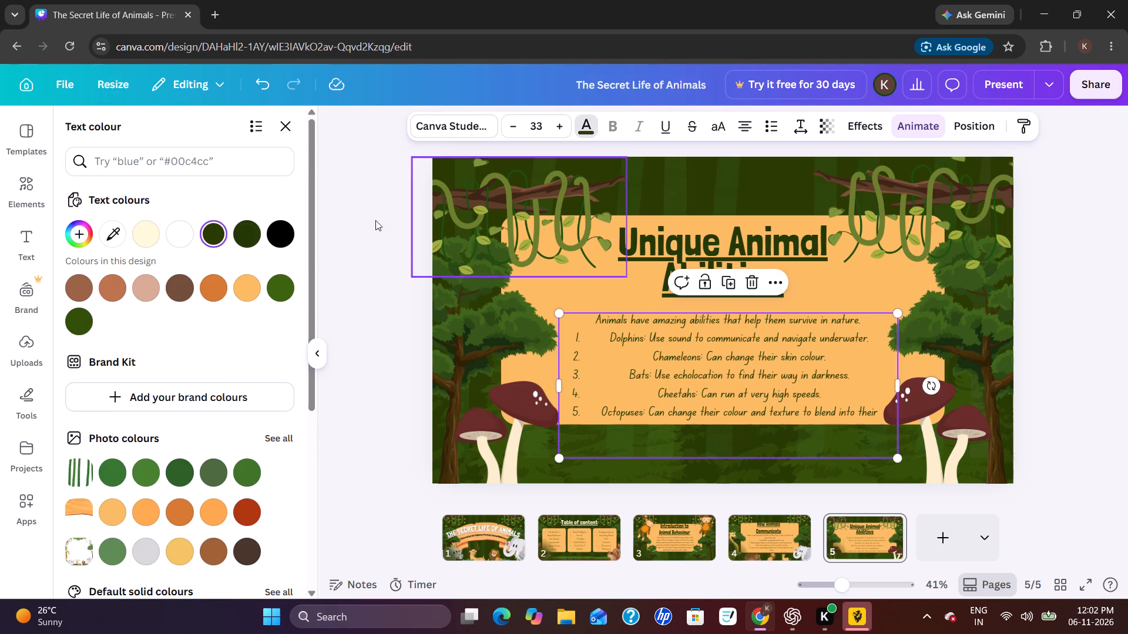
click(281, 242)
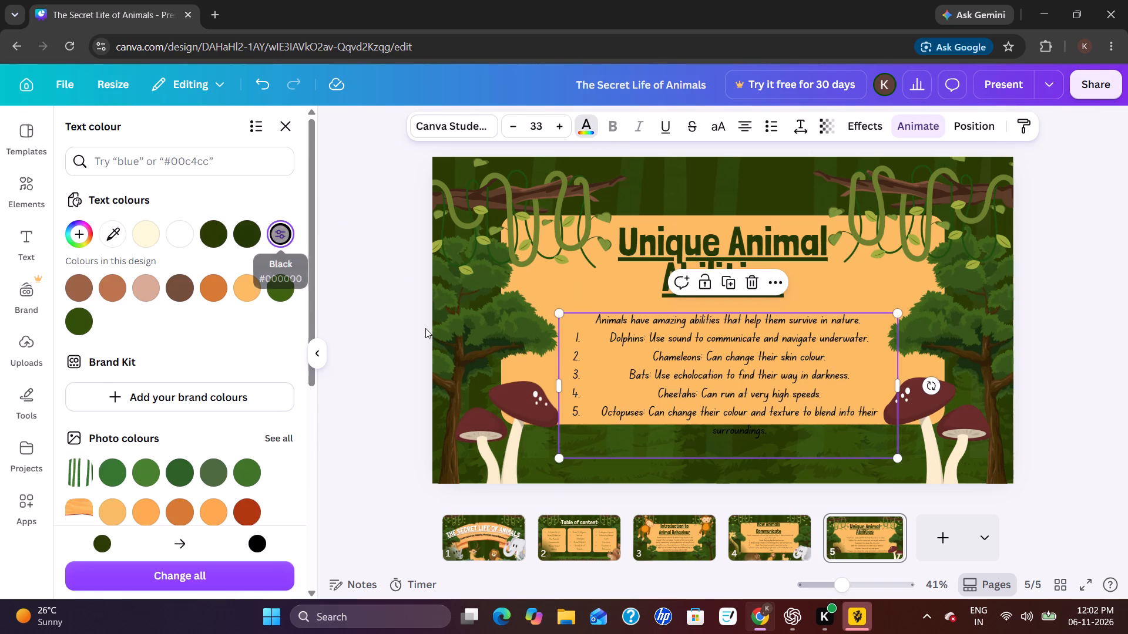
click(401, 372)
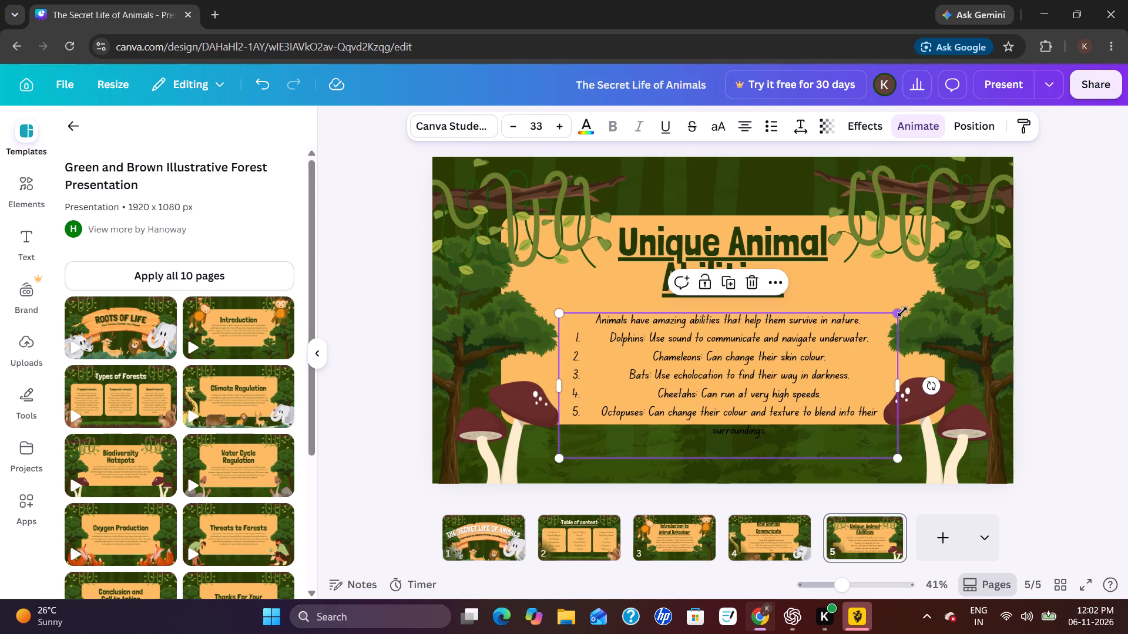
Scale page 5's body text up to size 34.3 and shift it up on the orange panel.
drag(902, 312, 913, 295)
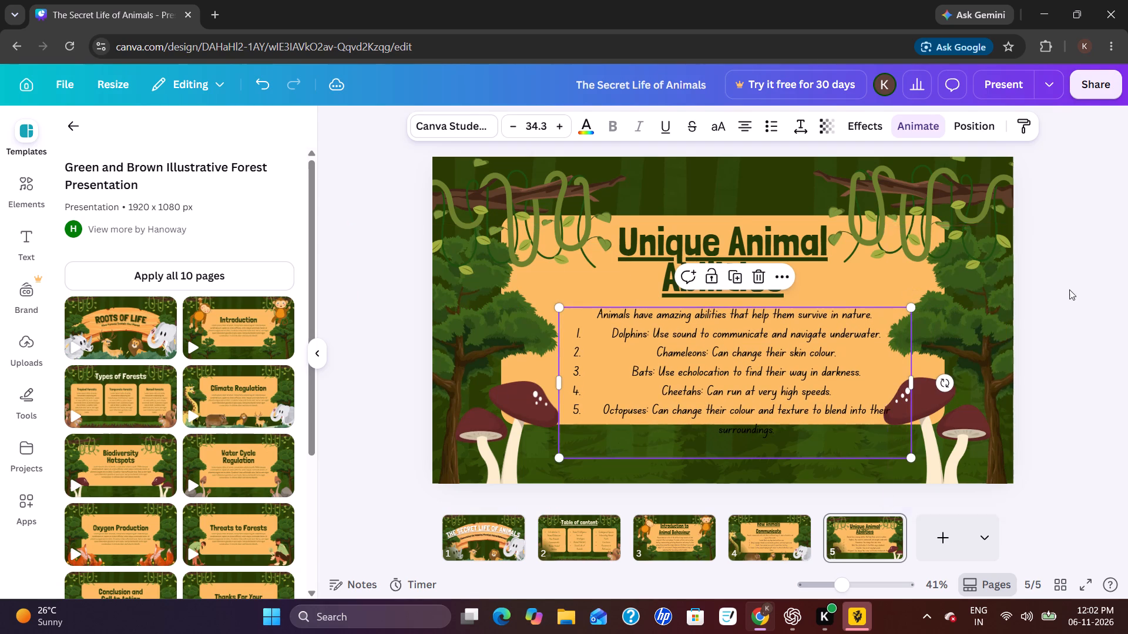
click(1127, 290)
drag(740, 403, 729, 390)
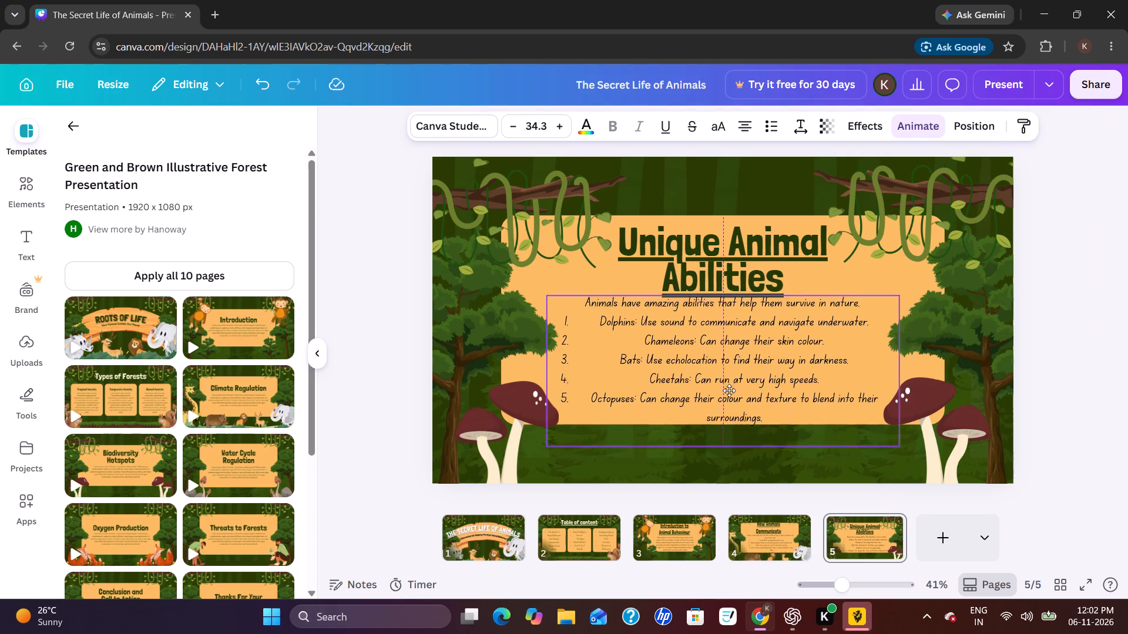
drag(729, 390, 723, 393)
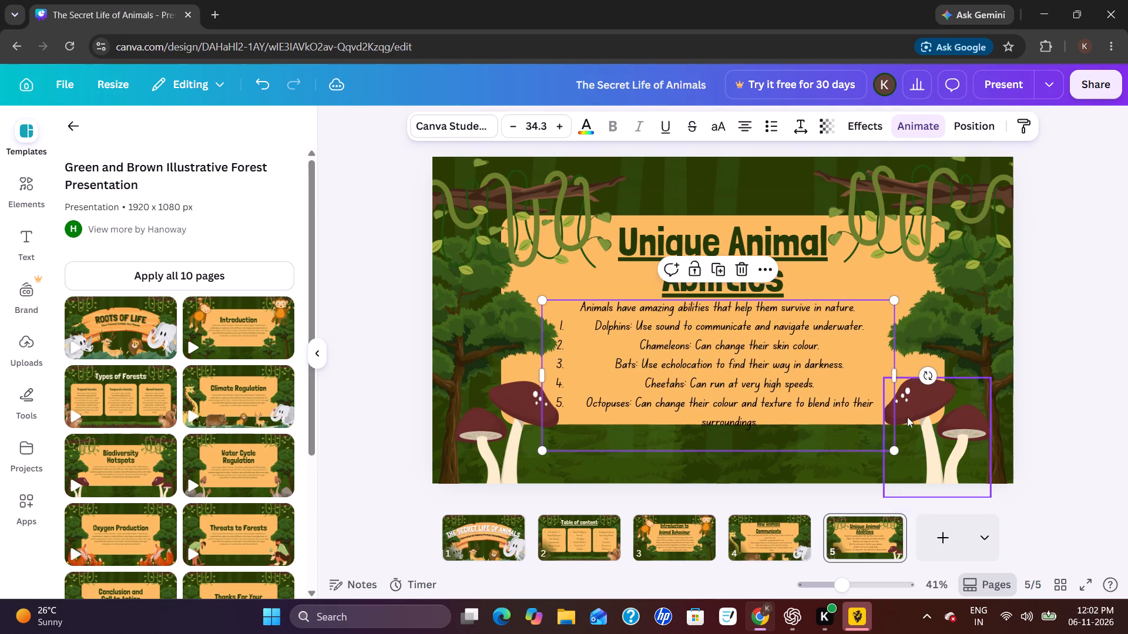
Delete the empty line at the end of page 5's body text.
click(803, 439)
click(803, 439)
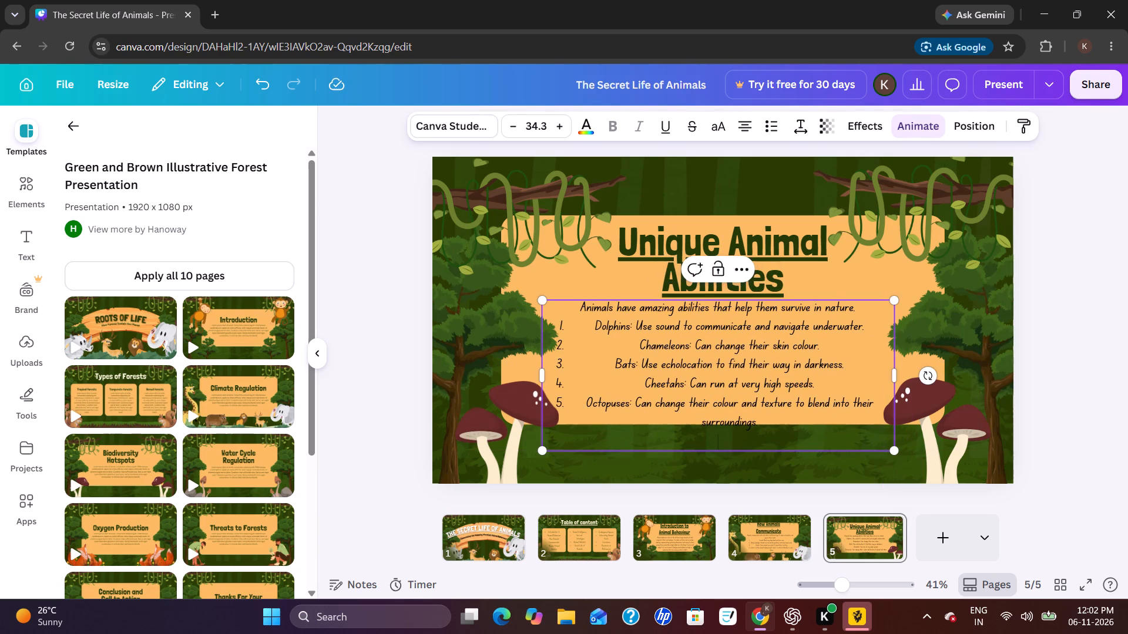
key(BackSpace)
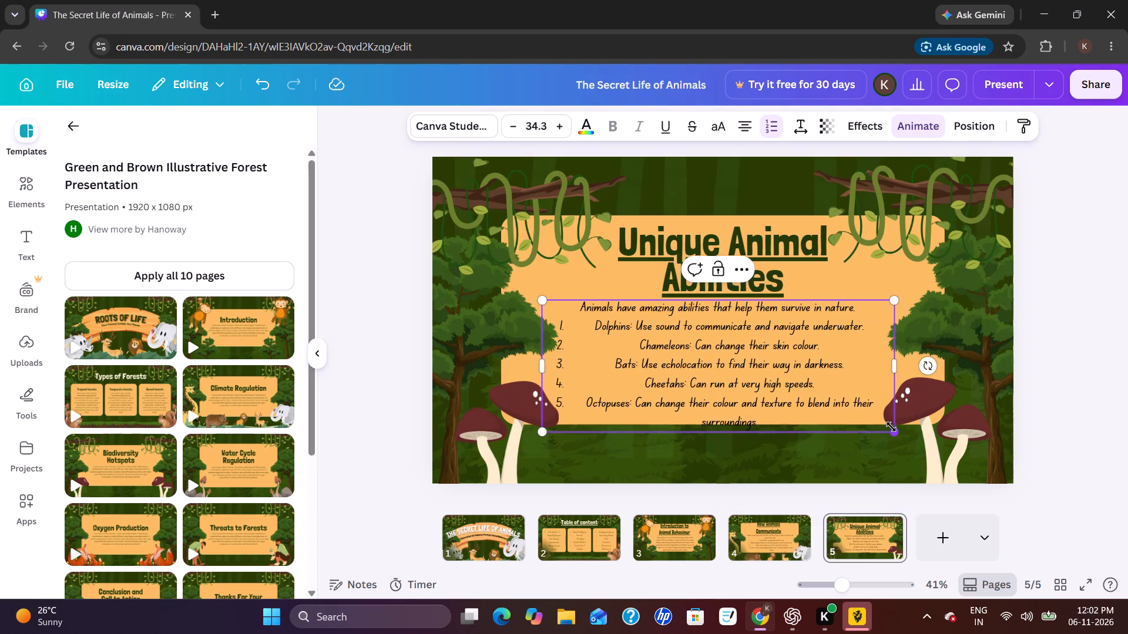
Scale page 5's body text down to size 32.9 and reposition it under the title on the orange panel.
drag(892, 428, 881, 412)
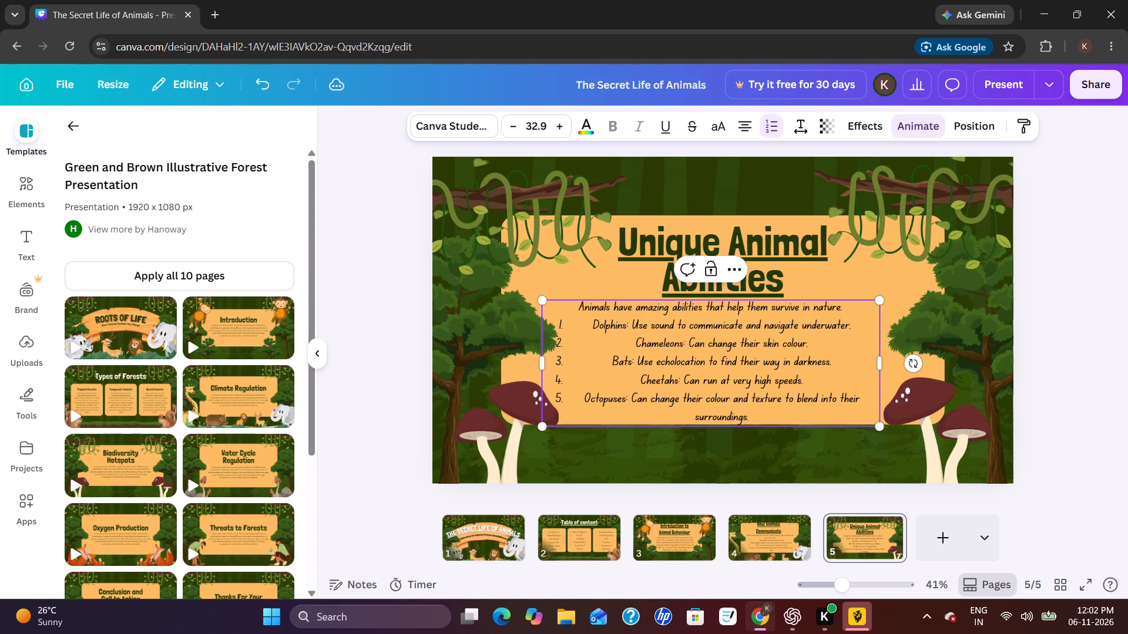
click(1012, 338)
drag(836, 363, 848, 365)
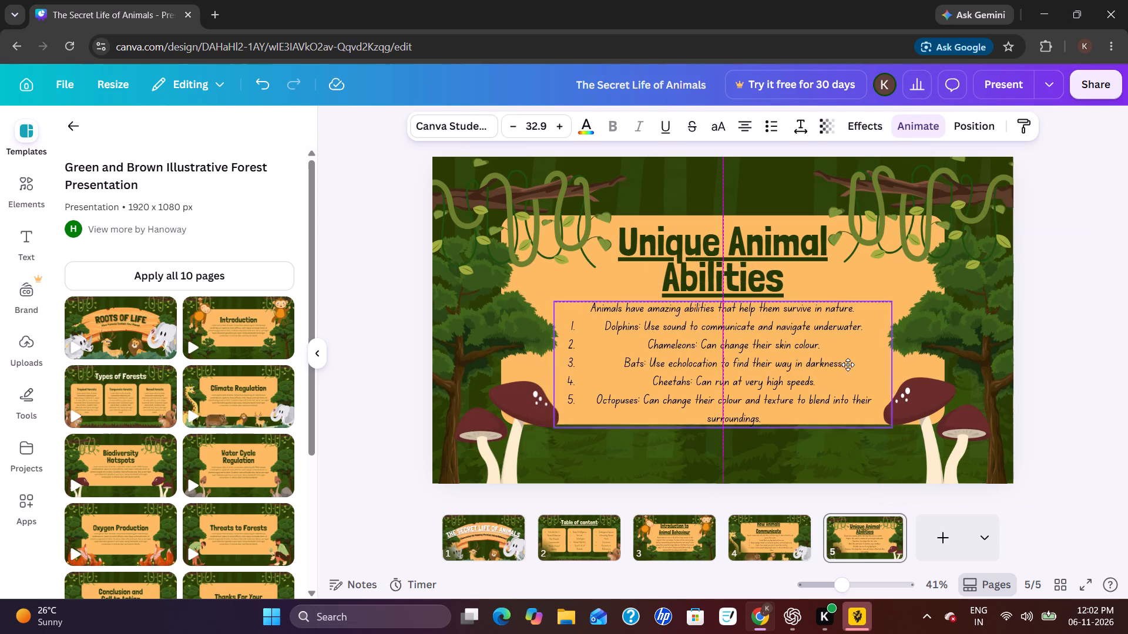
drag(848, 365, 853, 363)
click(1058, 312)
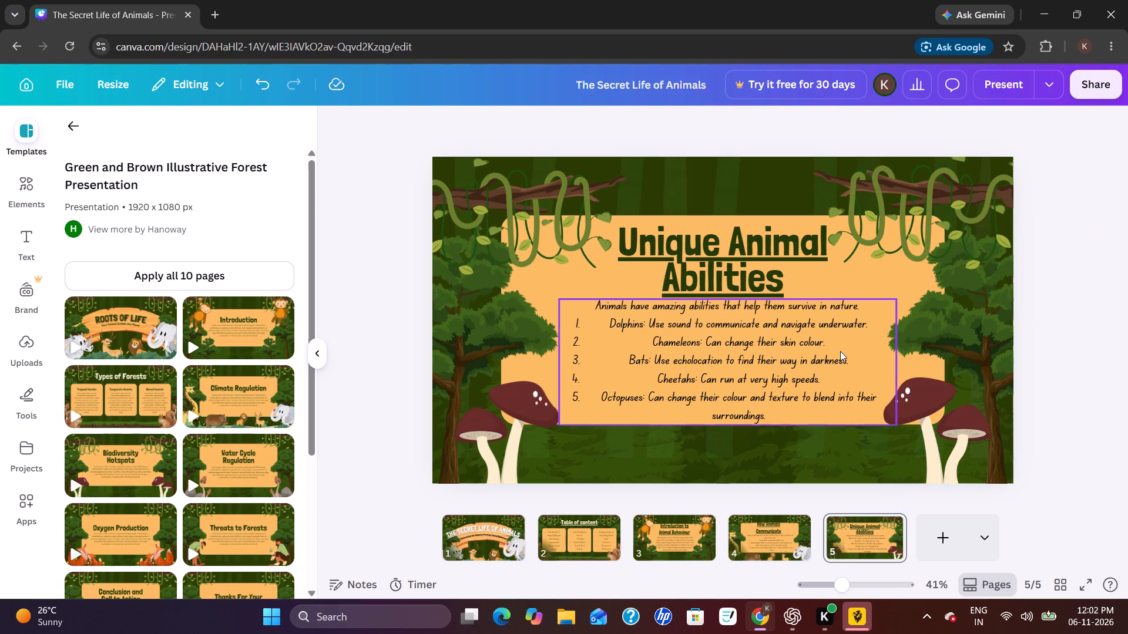
Increase the gap between page 5's title and body text by moving the body down and the title slightly up.
drag(840, 351, 841, 364)
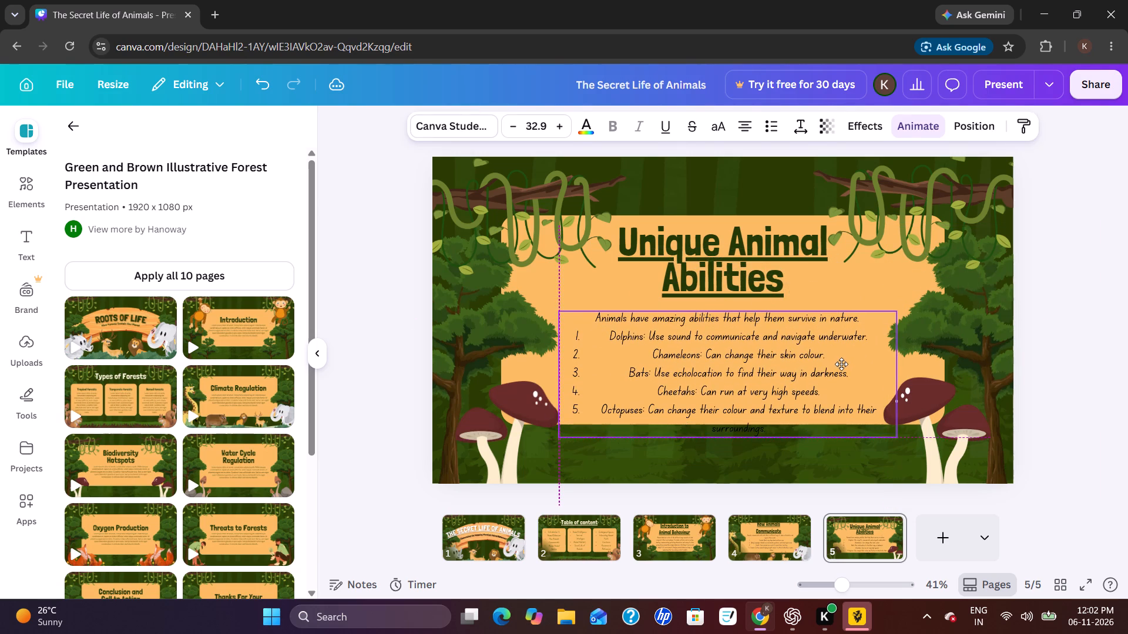
drag(841, 364, 841, 363)
double_click(769, 225)
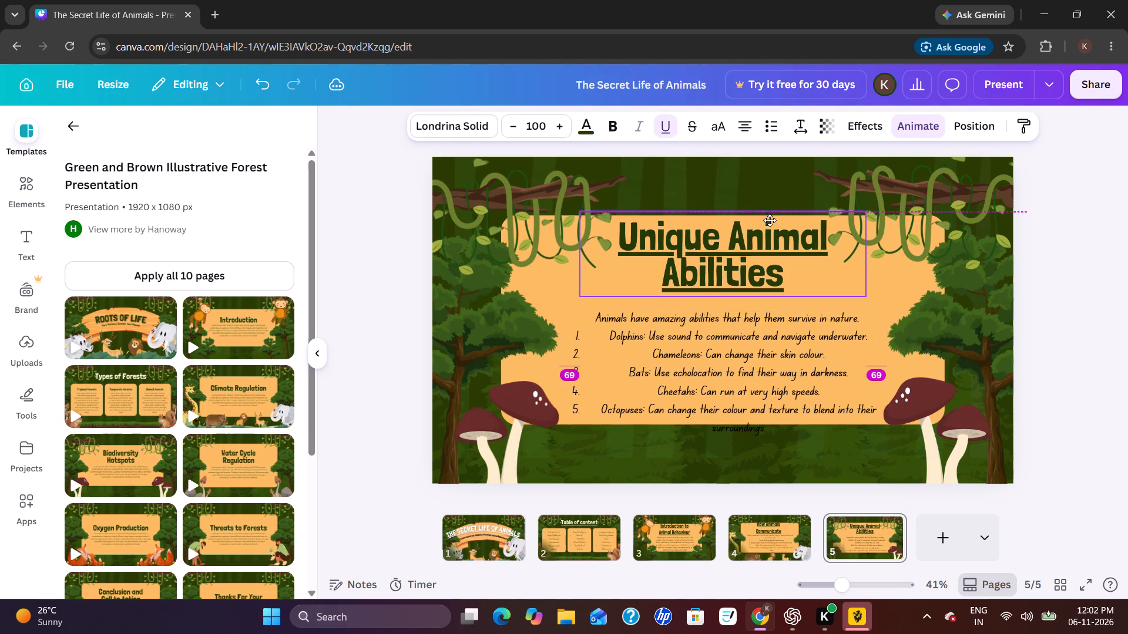
Scale page 5's body text box up to about 1,150 by 430, giving text size 33.9.
click(765, 333)
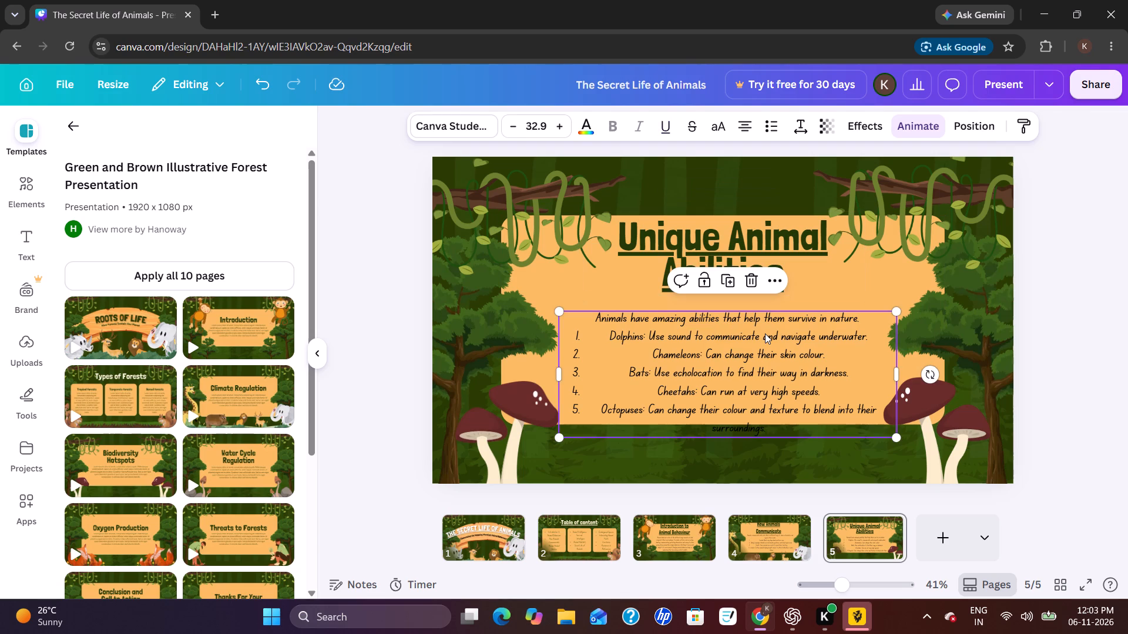
drag(897, 315, 902, 306)
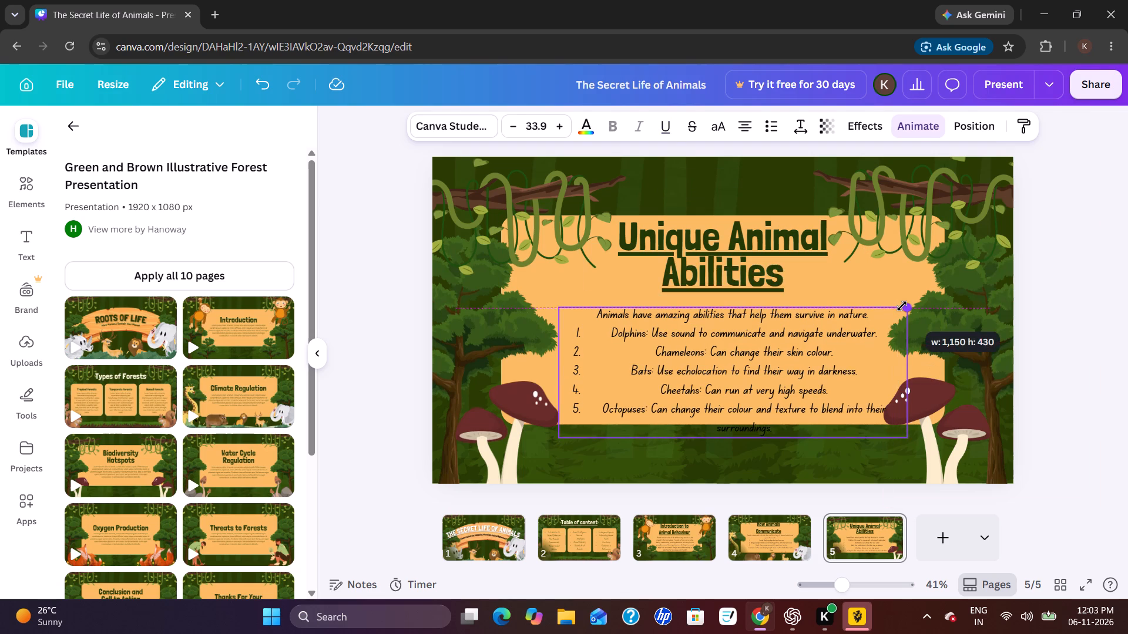
drag(902, 306, 902, 306)
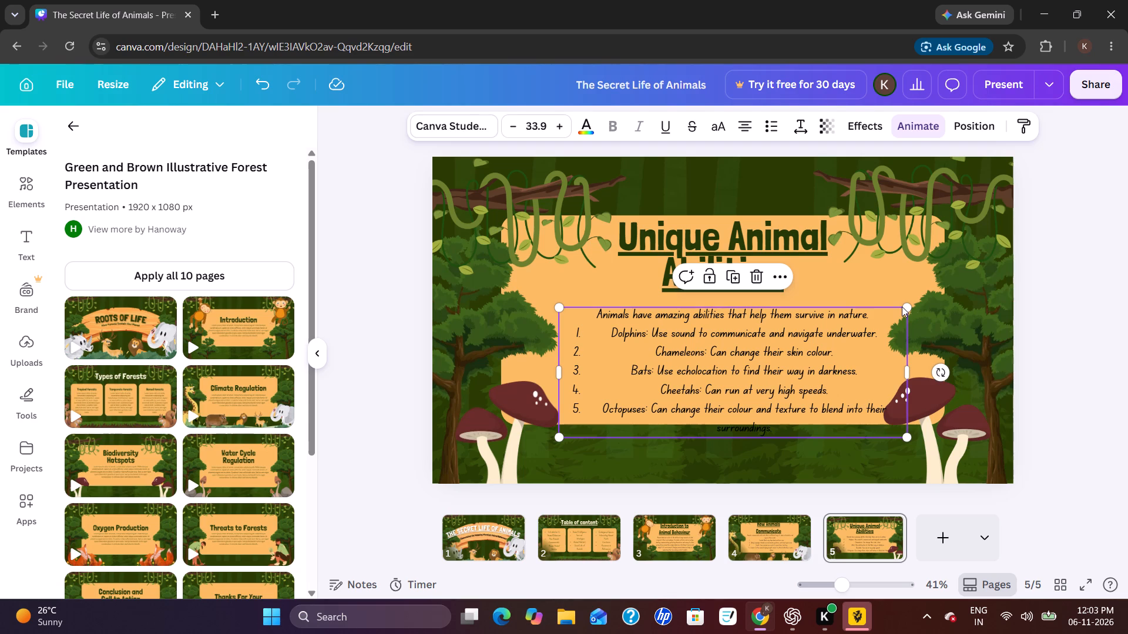
click(1061, 280)
click(866, 381)
Narrow page 5's body text box so its lines end before the mushroom beside the orange panel.
drag(911, 375, 890, 377)
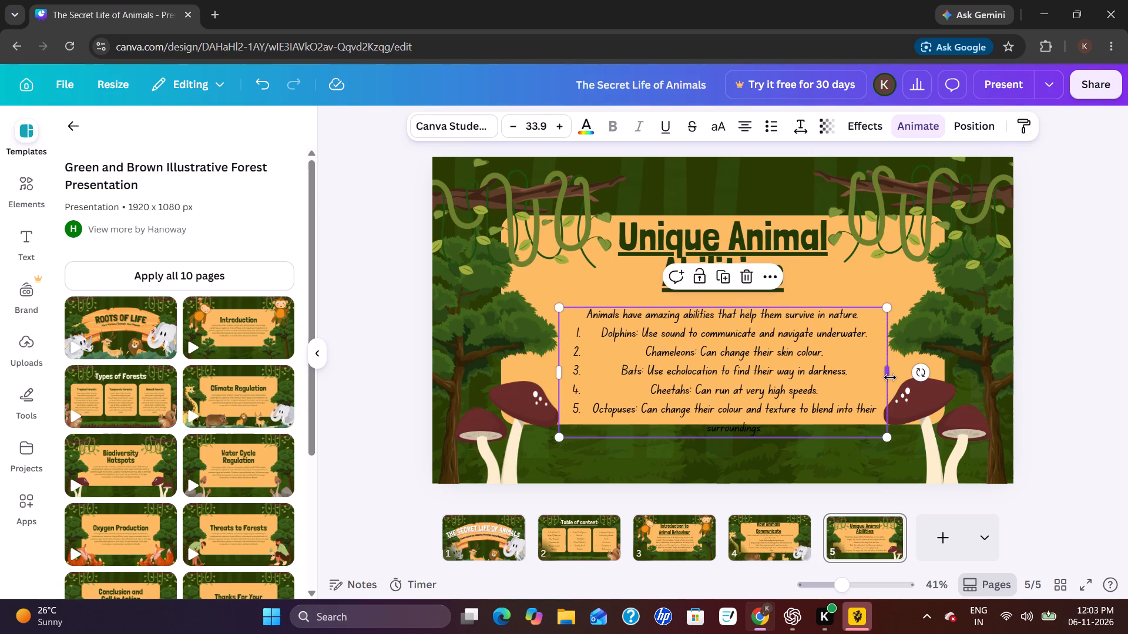
click(1080, 327)
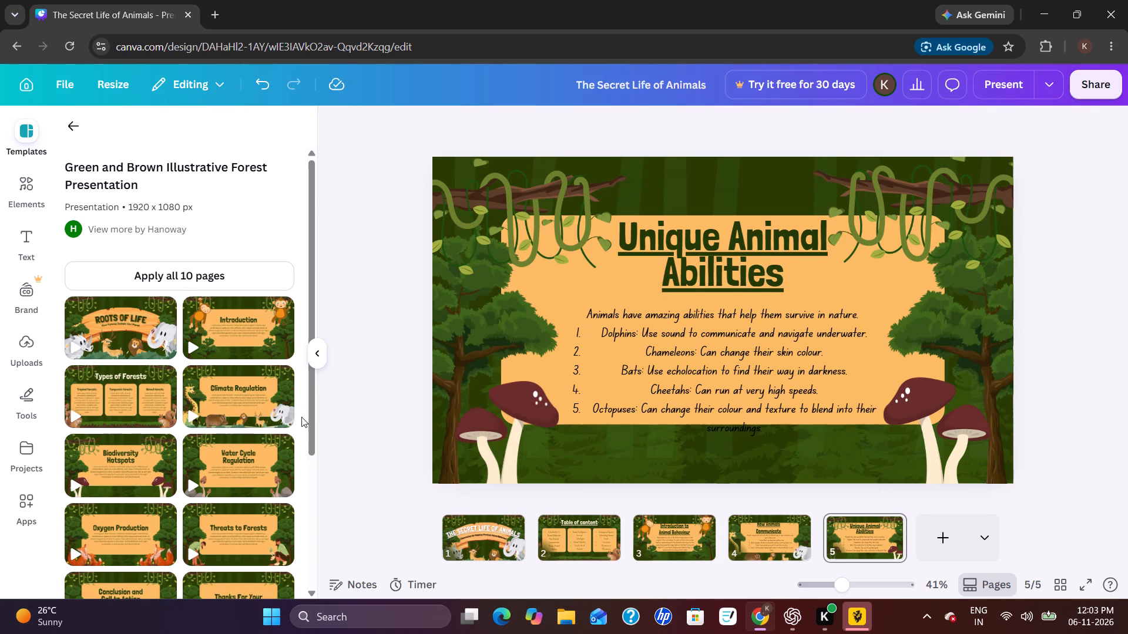
Add the template's Water Cycle Regulation page to the presentation as page 6.
scroll(301, 431, down, 1)
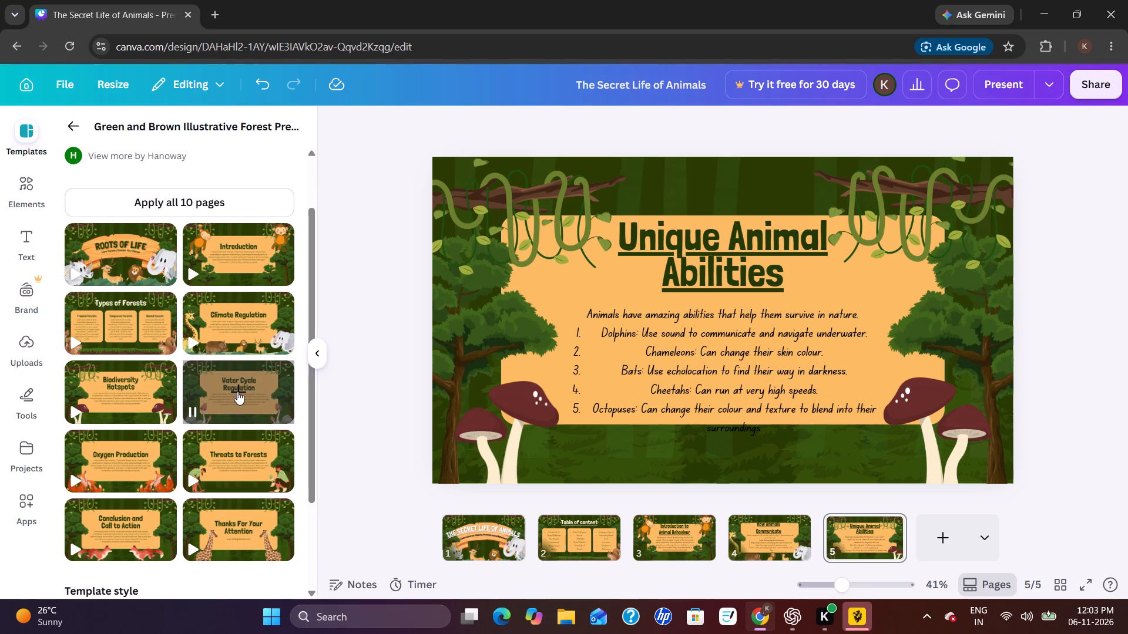
click(237, 392)
click(644, 379)
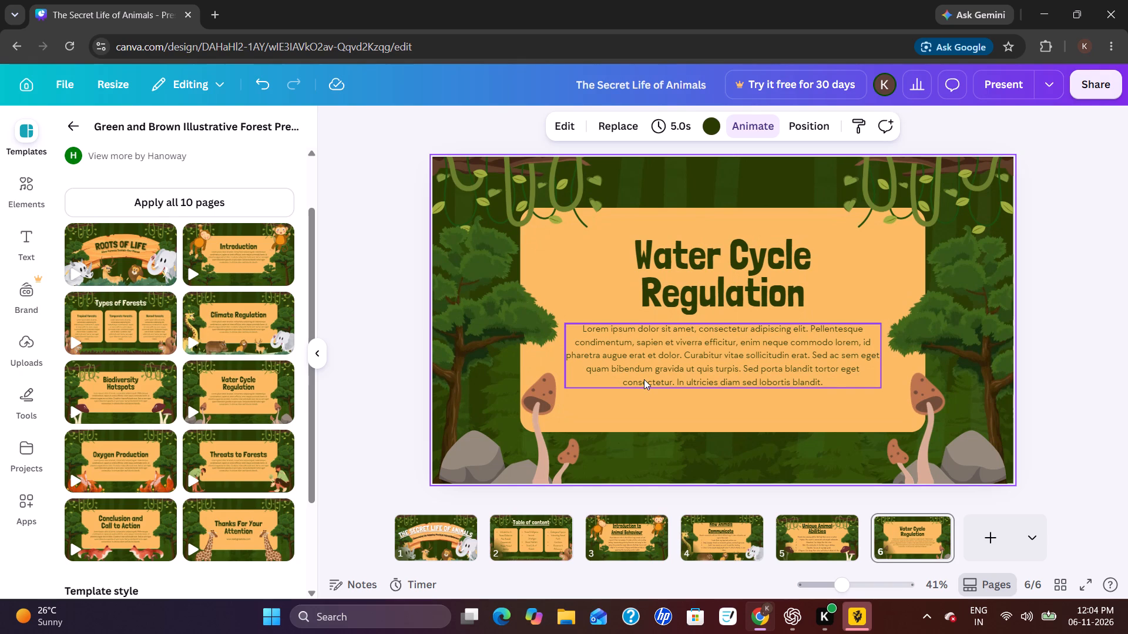
Clear the placeholder title text on page 6.
double_click(768, 282)
key(BackSpace)
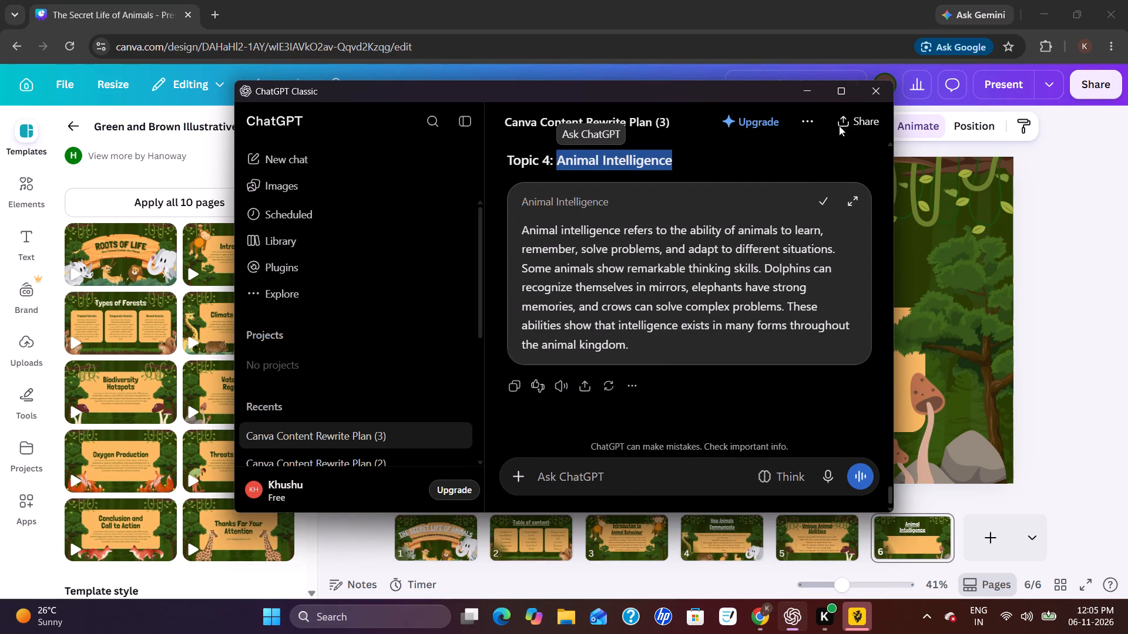
click(807, 93)
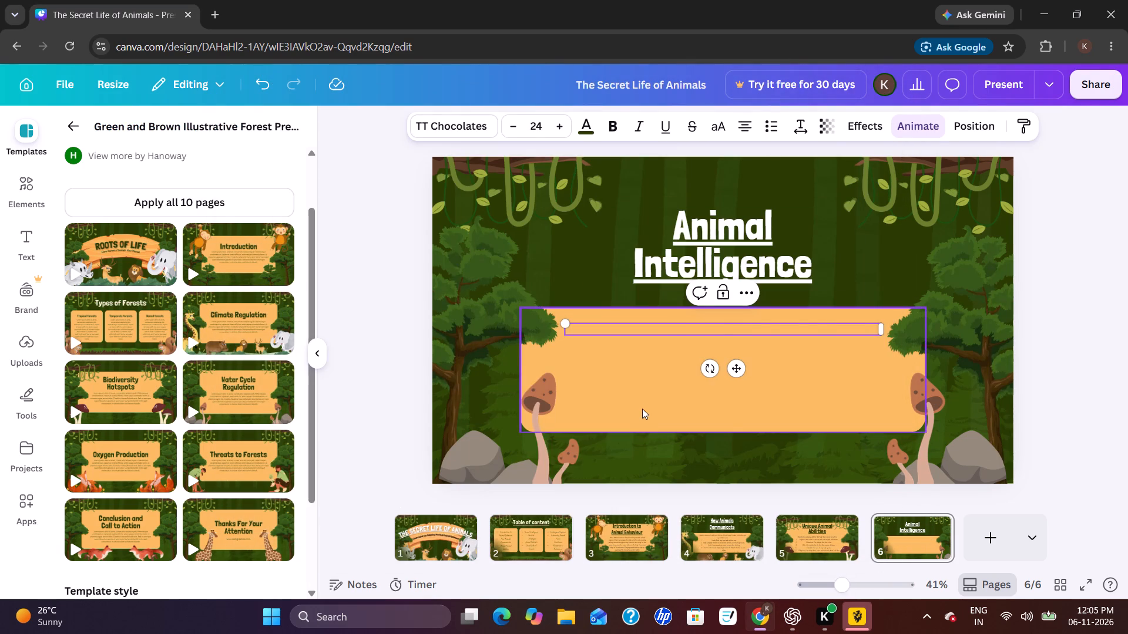
key(ctrl+v)
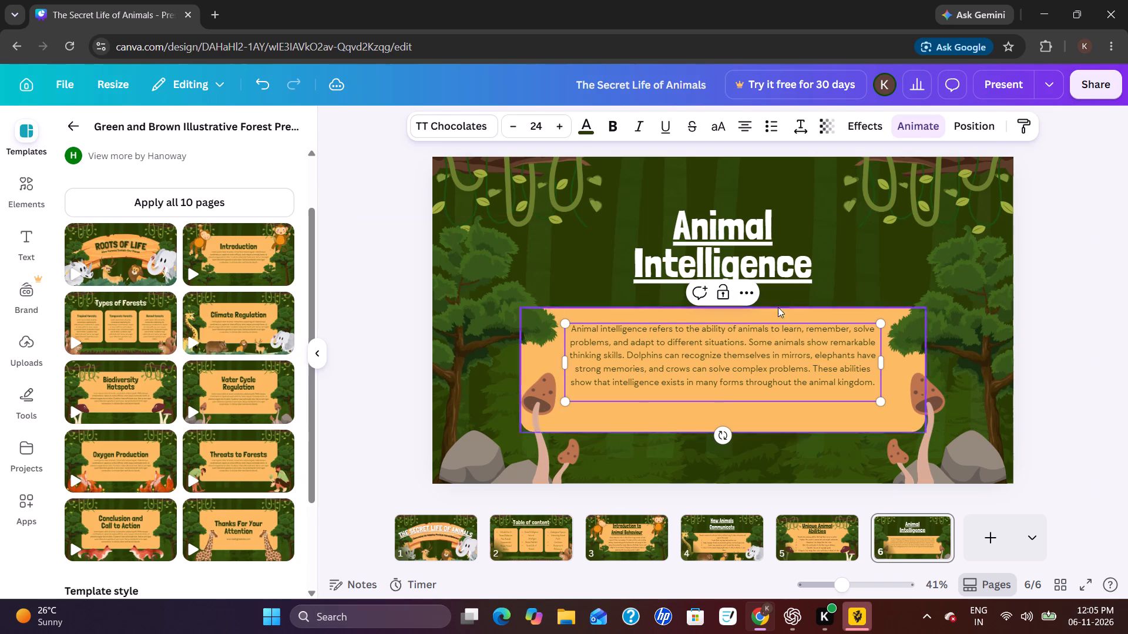
click(1044, 306)
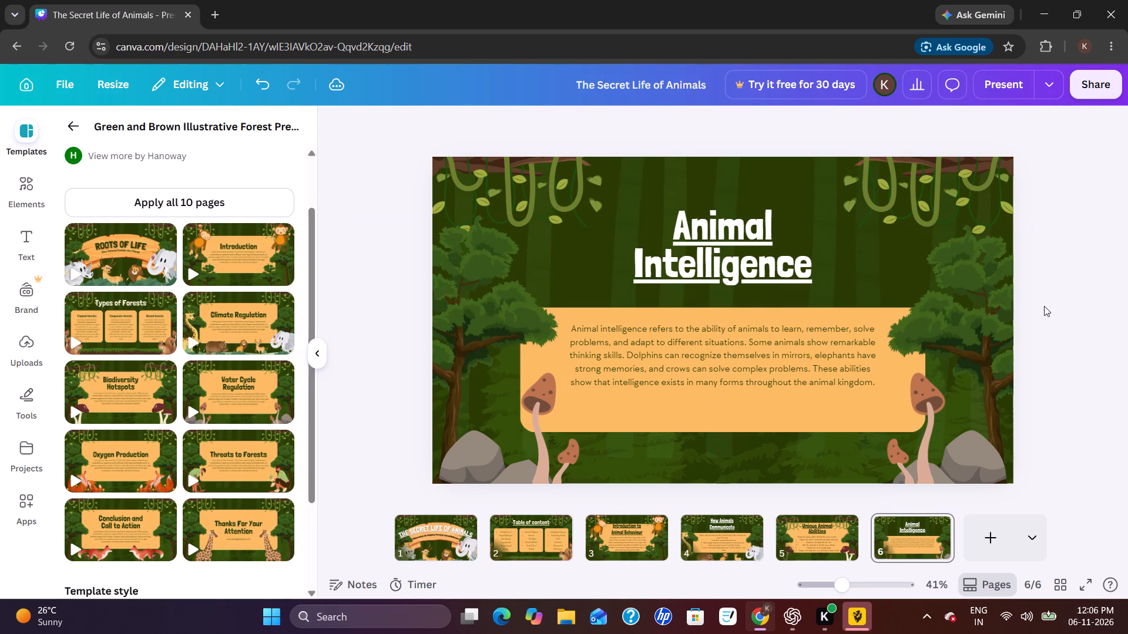
Set page 6's body text to Canva Student Font at size 34.
click(734, 399)
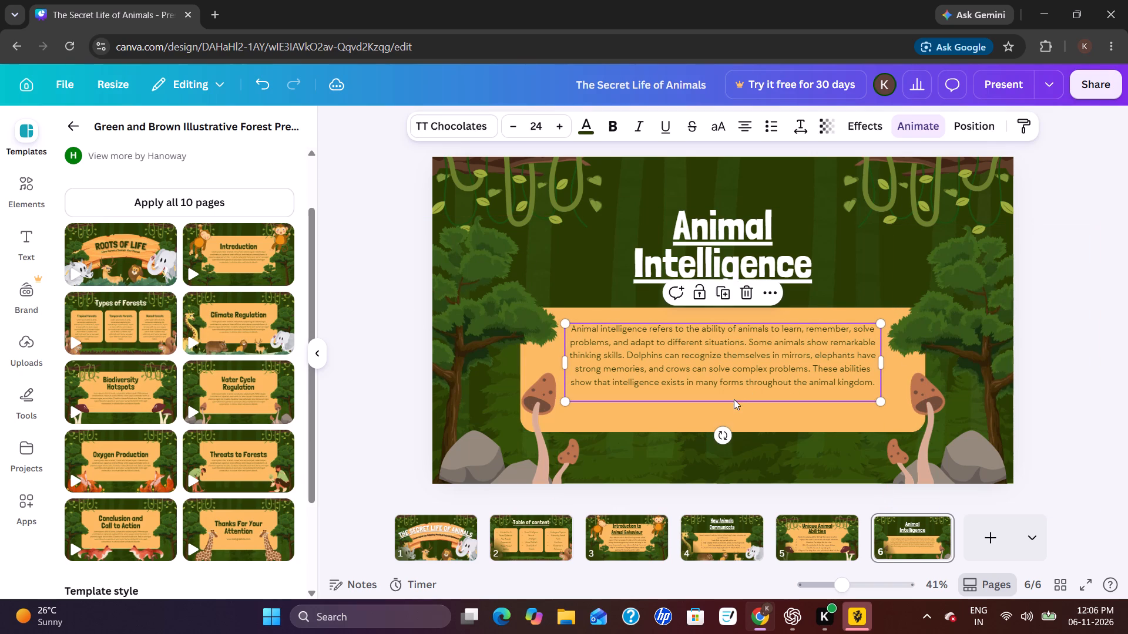
click(493, 126)
click(182, 287)
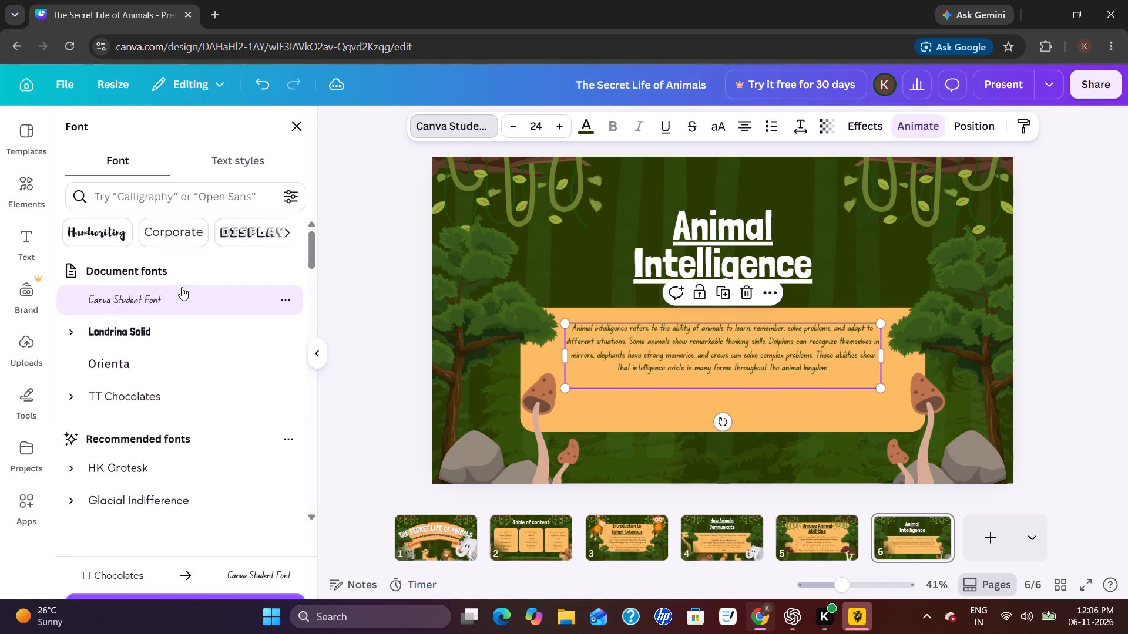
triple_click(568, 123)
triple_click(568, 123)
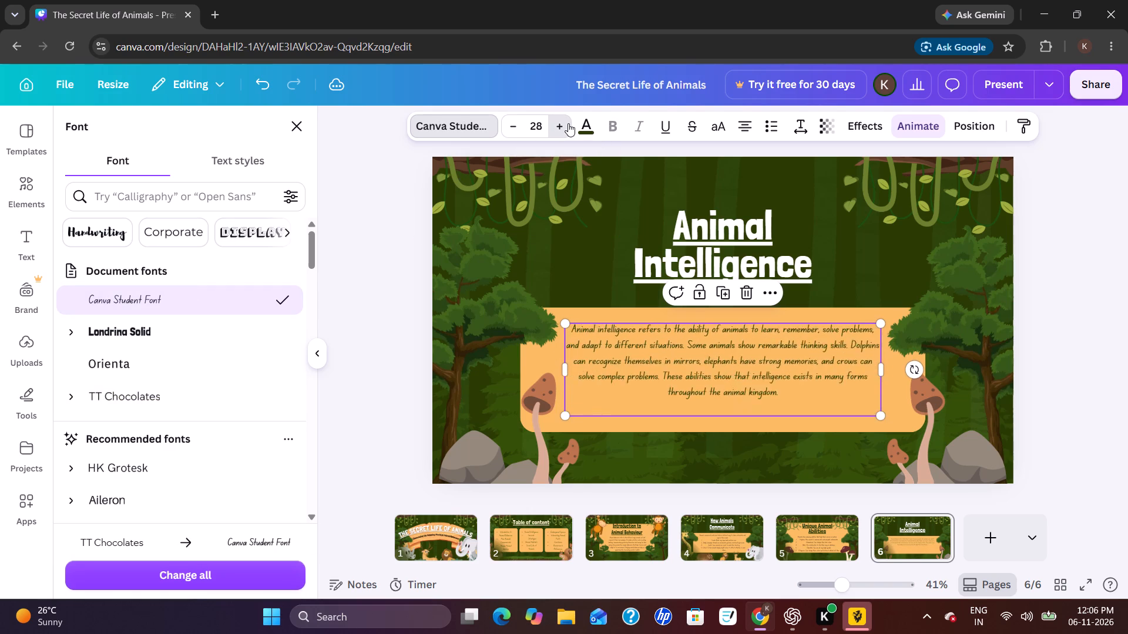
double_click(568, 123)
click(568, 123)
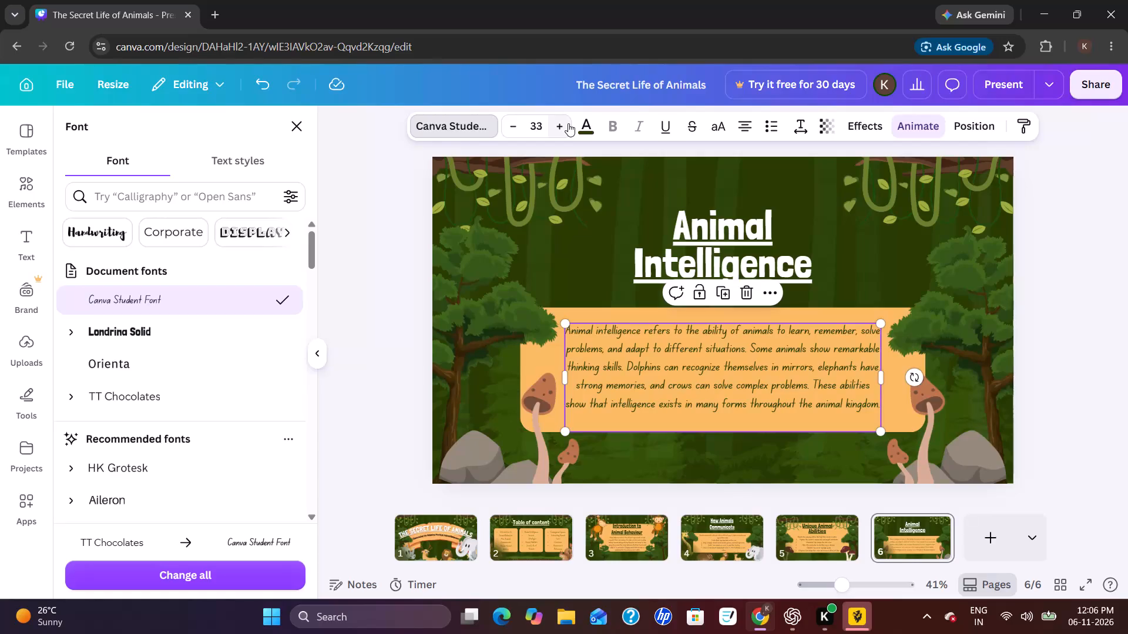
click(568, 123)
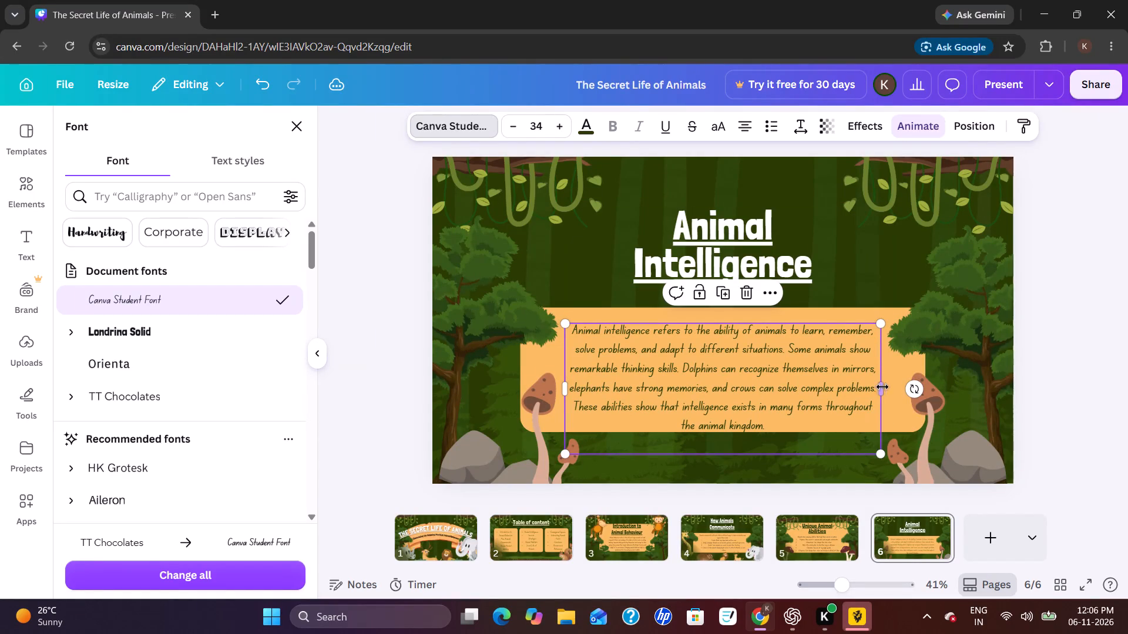
Widen page 6's body text box slightly and nudge it up within the orange panel.
drag(884, 388, 895, 383)
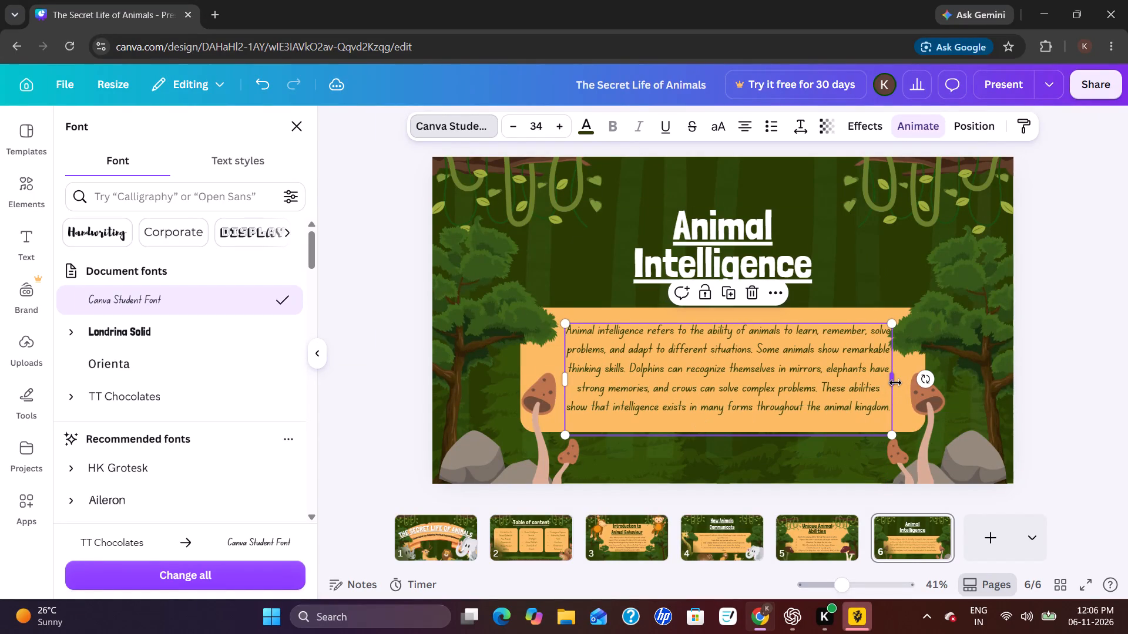
drag(830, 364, 830, 360)
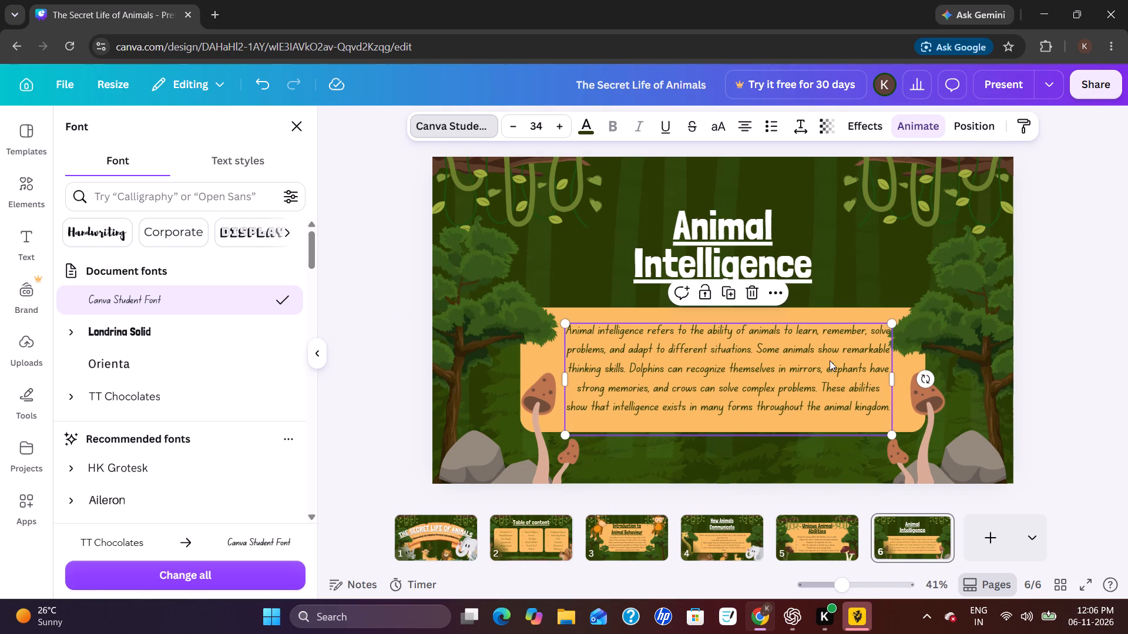
drag(830, 360, 830, 359)
click(1127, 298)
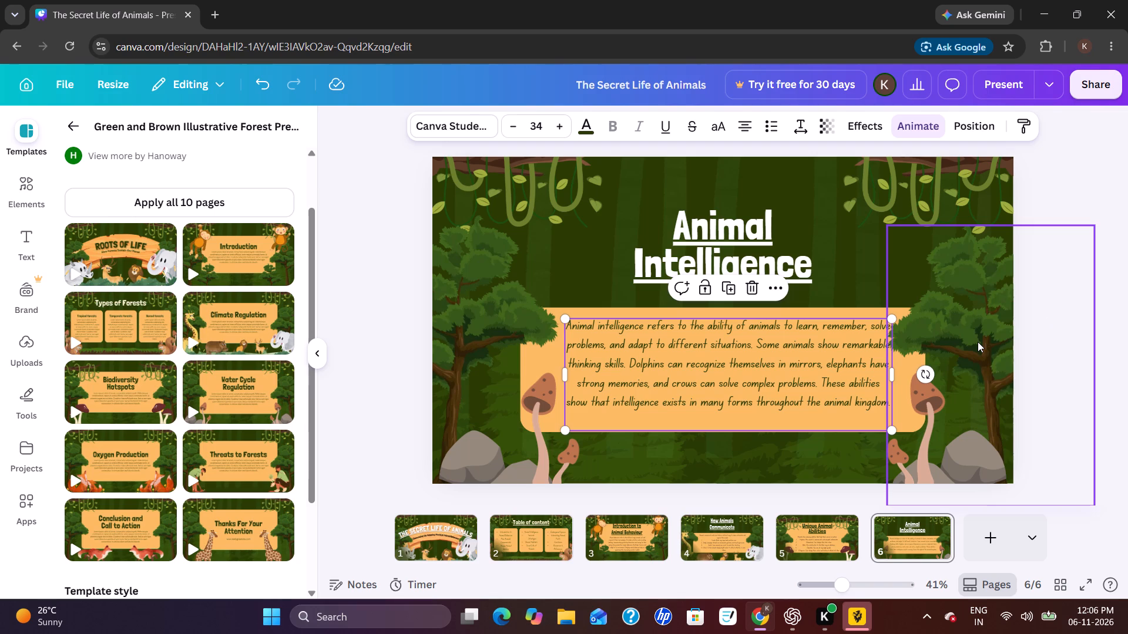
click(1017, 319)
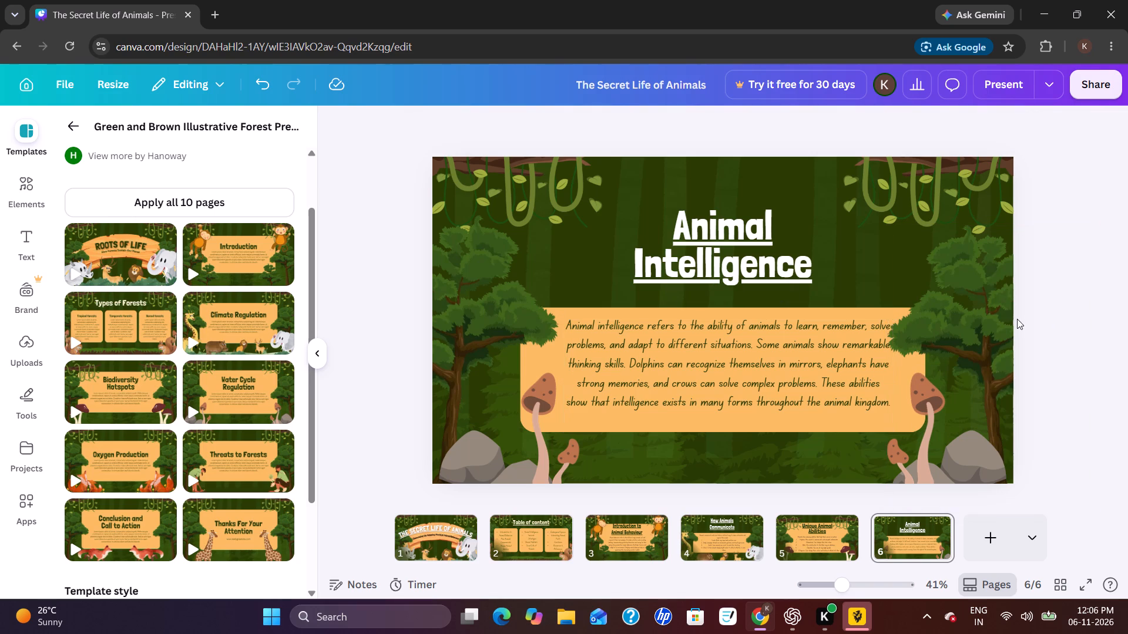
Extend page 6's orange panel slightly upward from its top edge, towards the title.
click(727, 261)
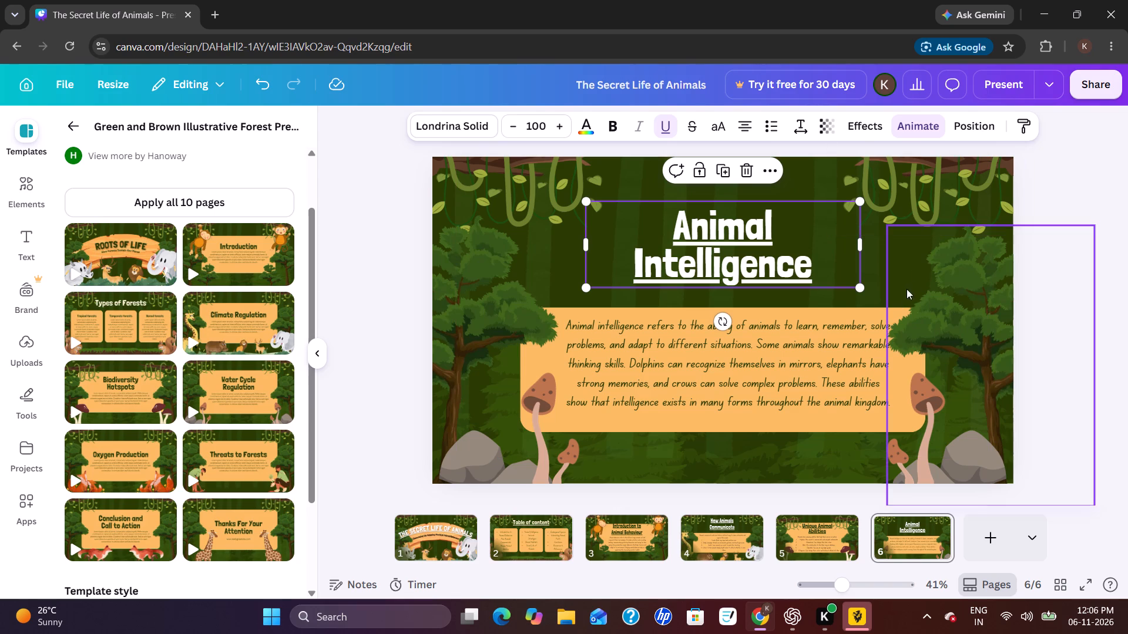
click(867, 312)
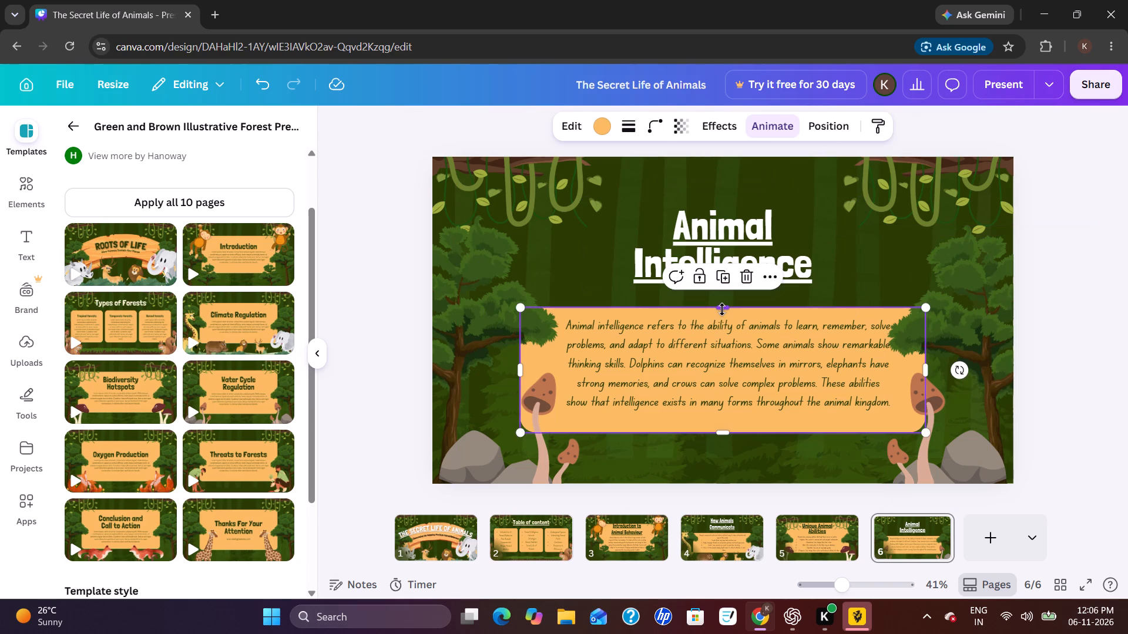
drag(722, 309, 724, 298)
click(711, 339)
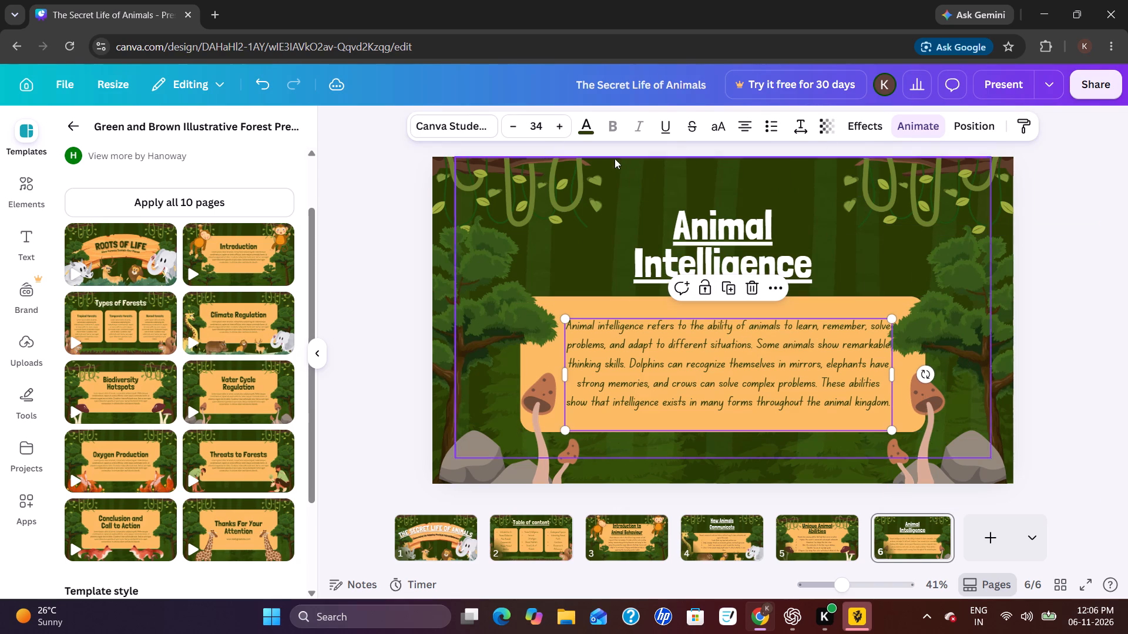
click(556, 126)
click(556, 126)
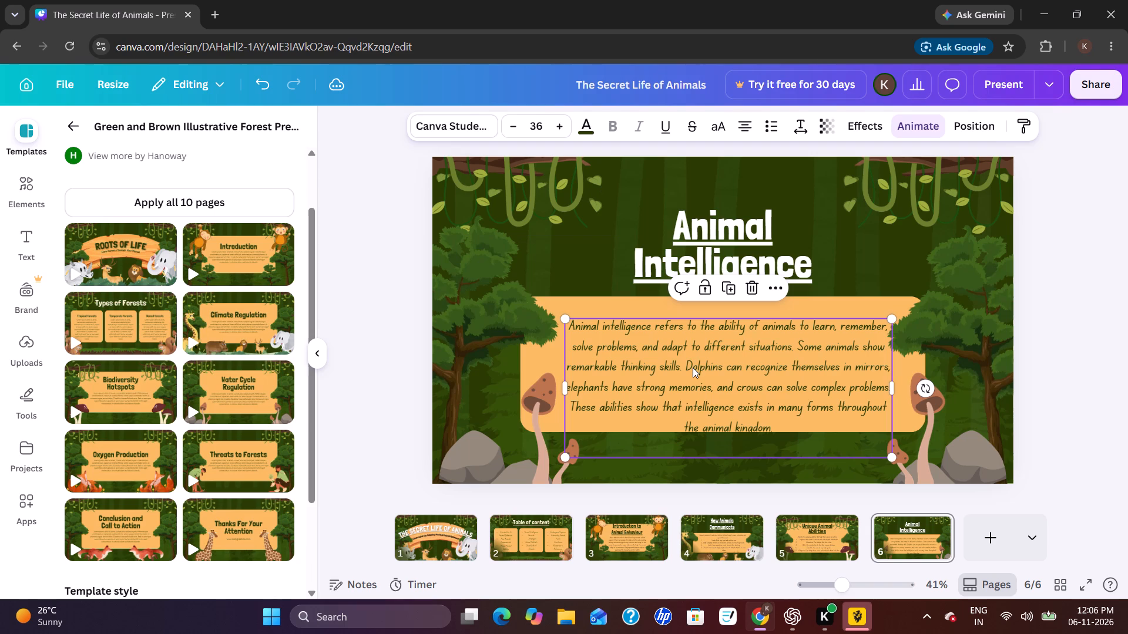
drag(693, 367, 690, 359)
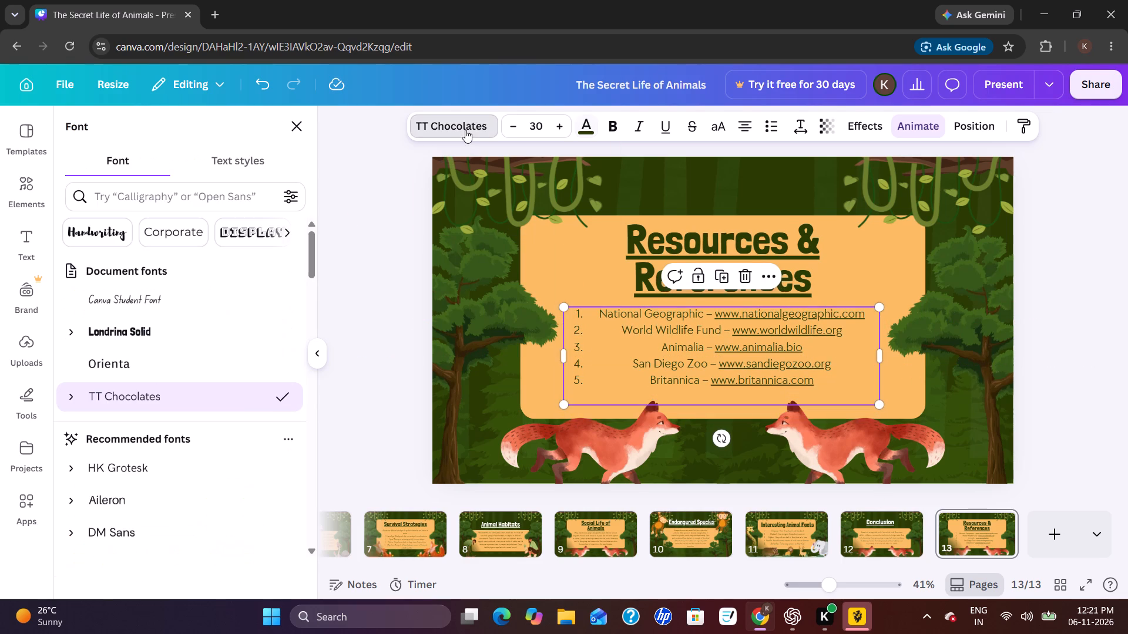
click(171, 292)
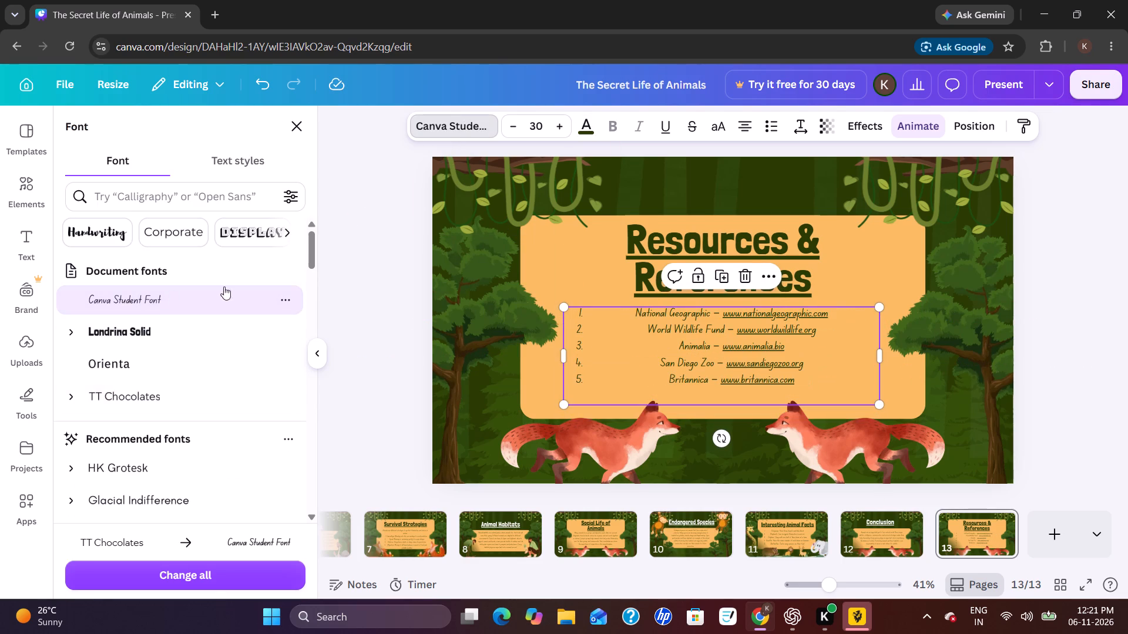
triple_click(553, 126)
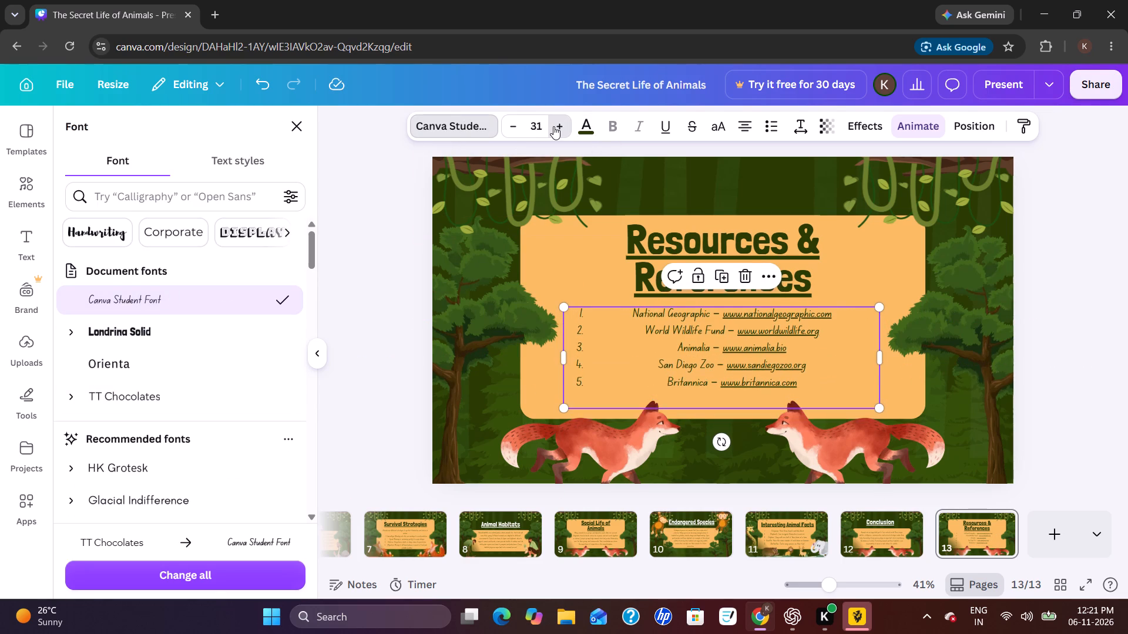
triple_click(553, 126)
drag(679, 333, 669, 328)
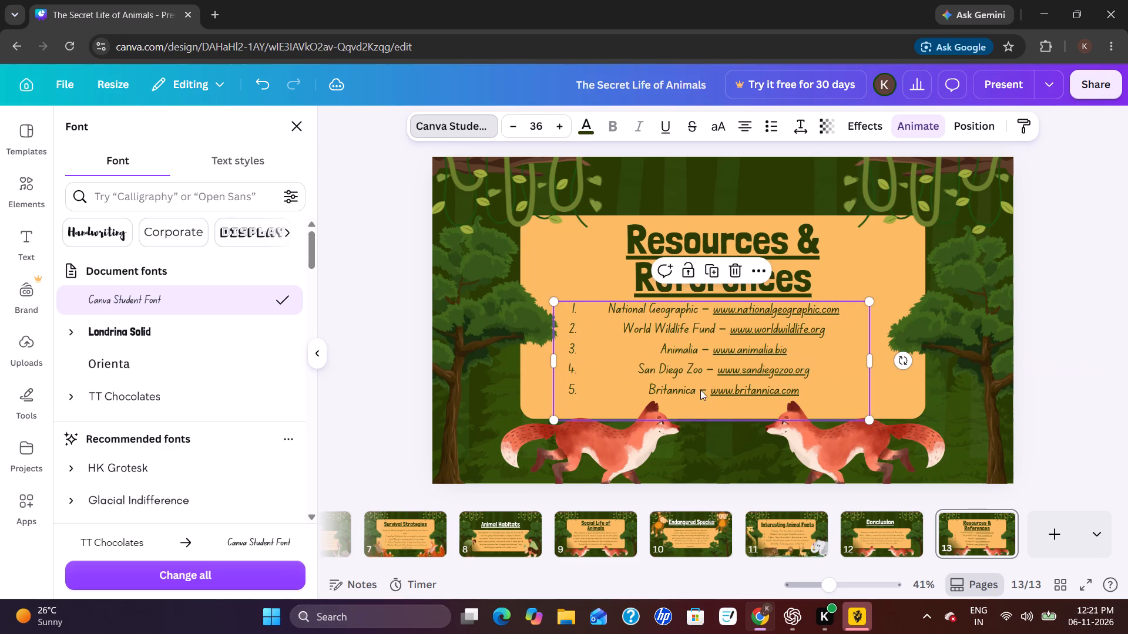
Remove the empty line at the end of the reference list.
double_click(695, 404)
key(BackSpace)
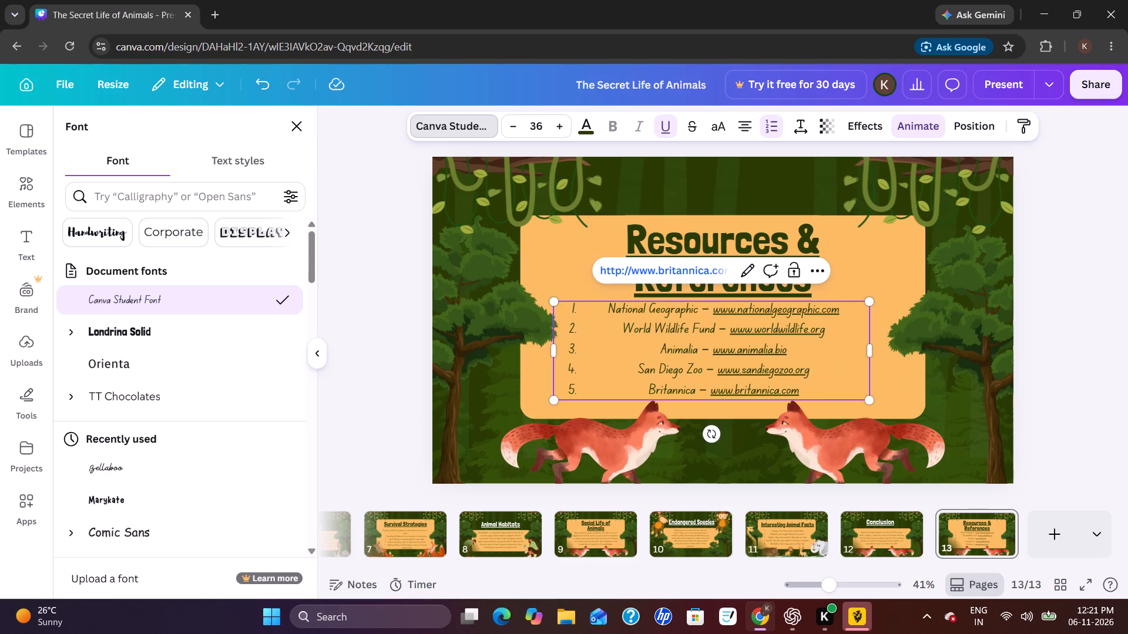
Move both foxes down slightly so they sit below the orange panel, clear of the reference list.
drag(659, 446, 657, 453)
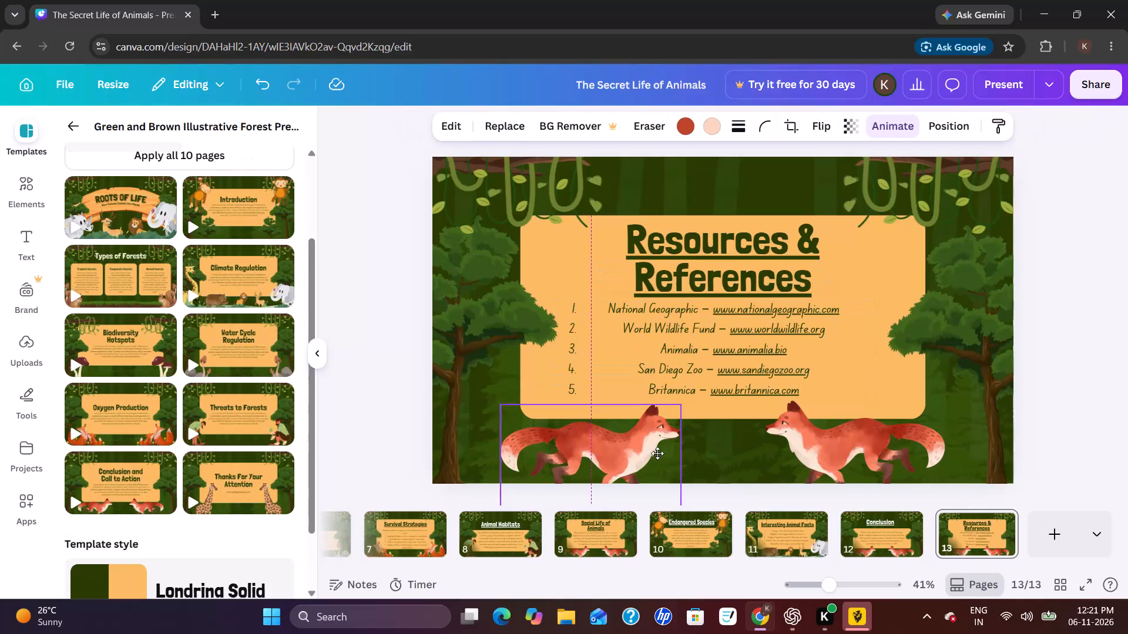
drag(657, 453, 657, 459)
drag(818, 453, 818, 461)
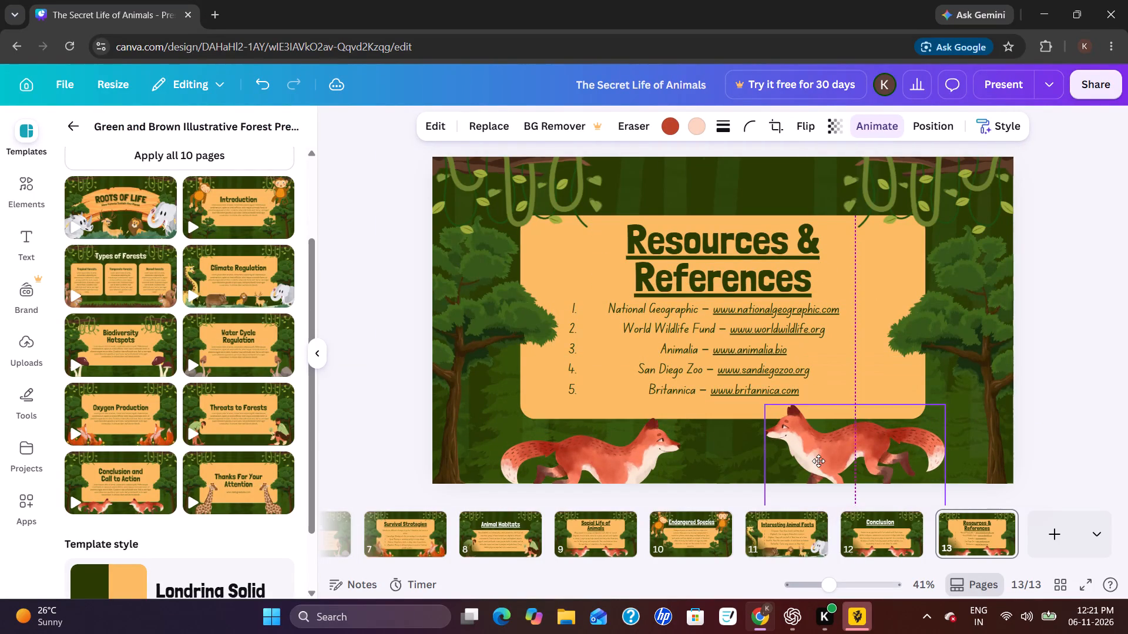
drag(818, 461, 821, 467)
Move the reference list down slightly to leave more space below the "Resources & References" title.
click(738, 388)
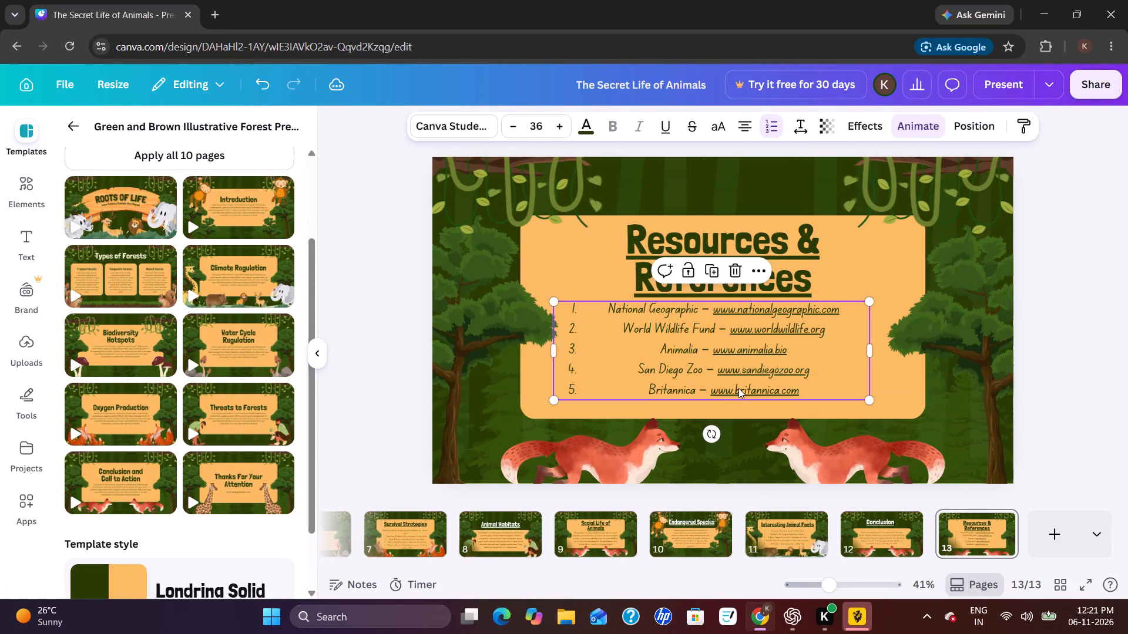
drag(738, 388, 738, 397)
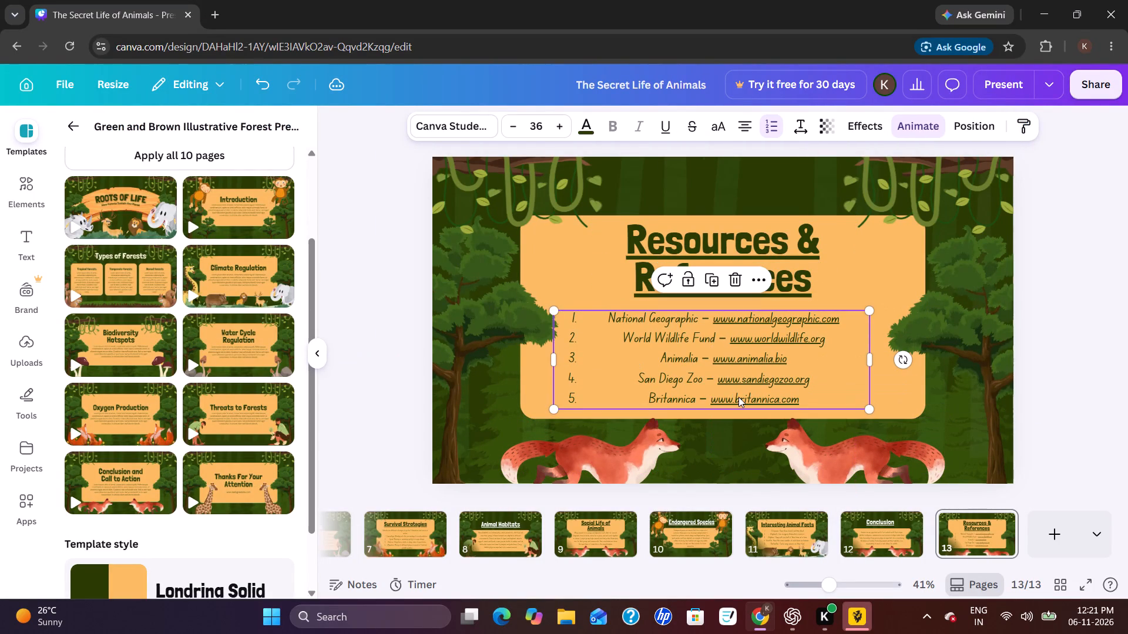
click(1062, 326)
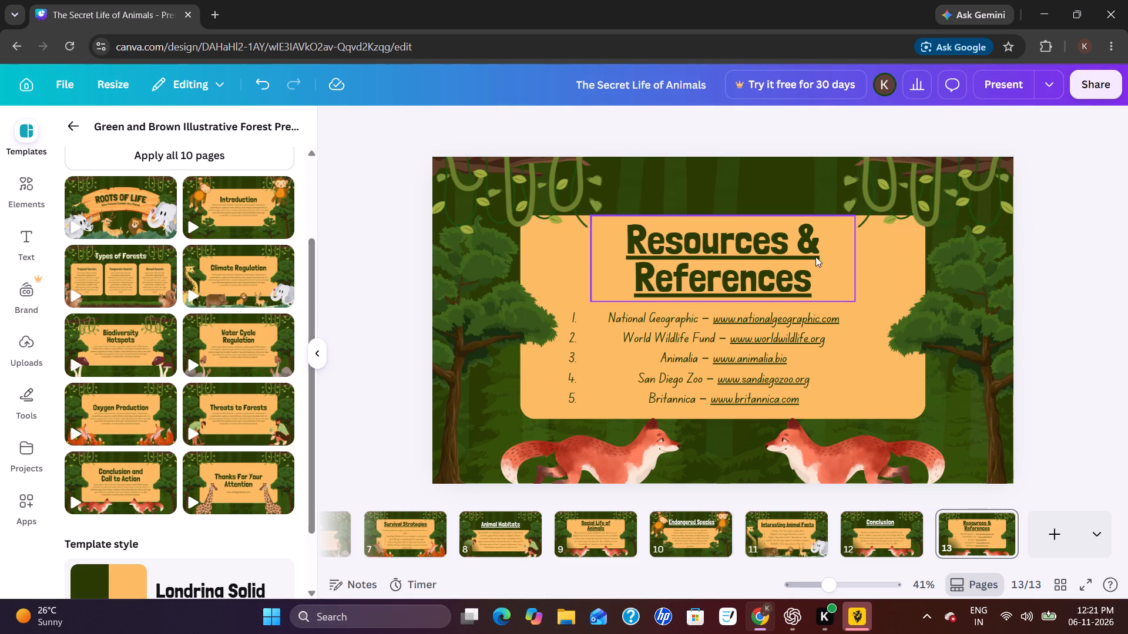
Narrow the reference list's text box slightly from both sides, keeping each website entry on a single line.
click(830, 352)
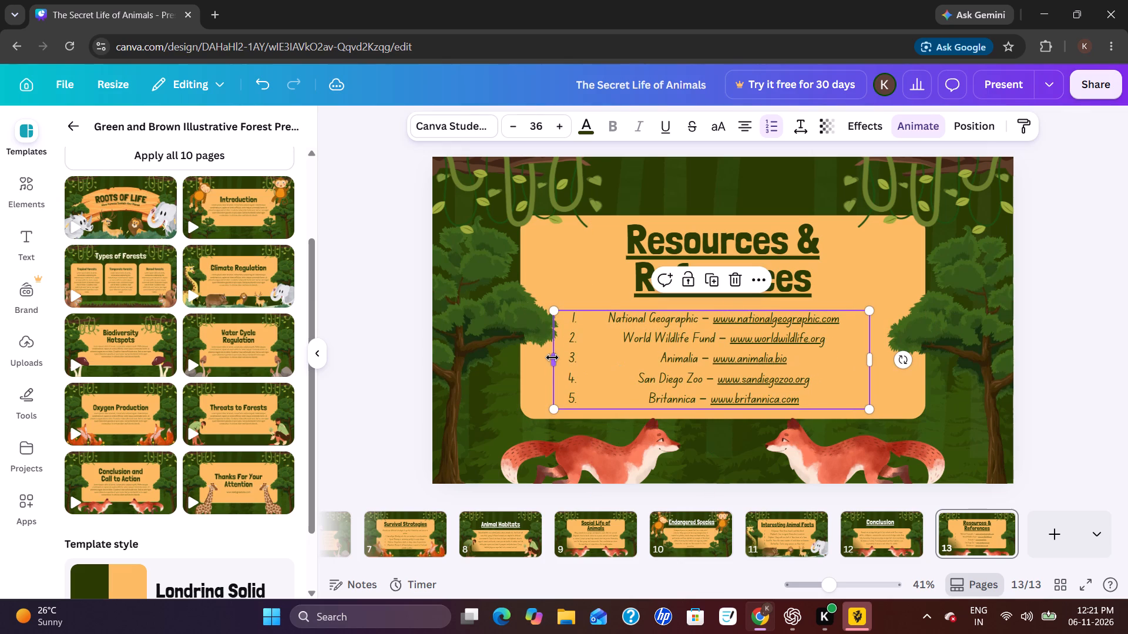
drag(552, 358, 614, 368)
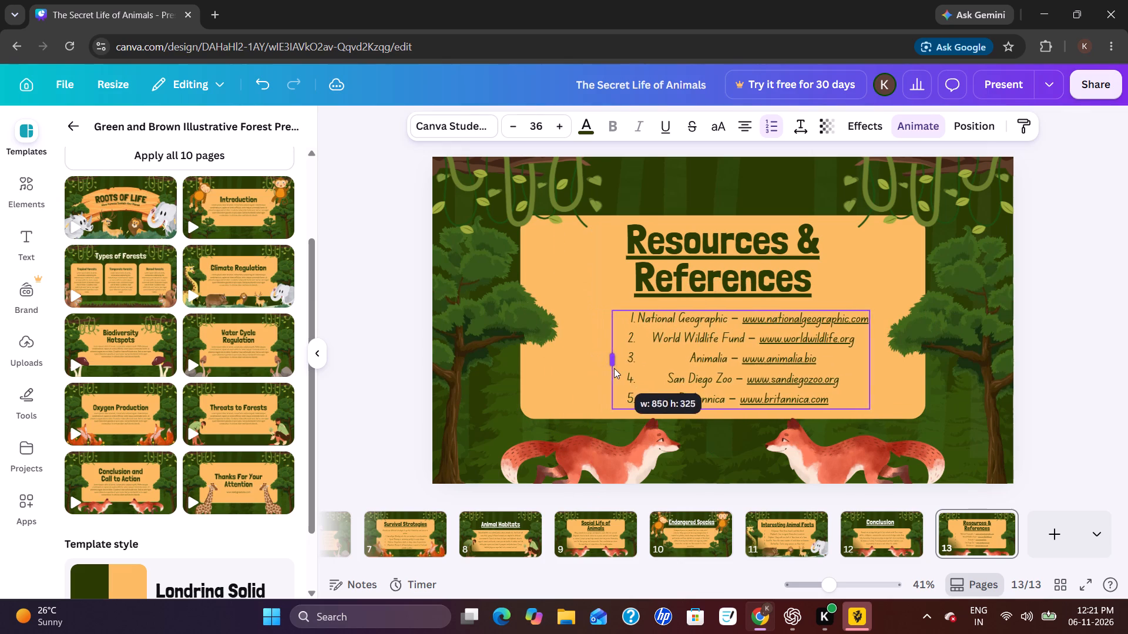
drag(614, 368, 569, 368)
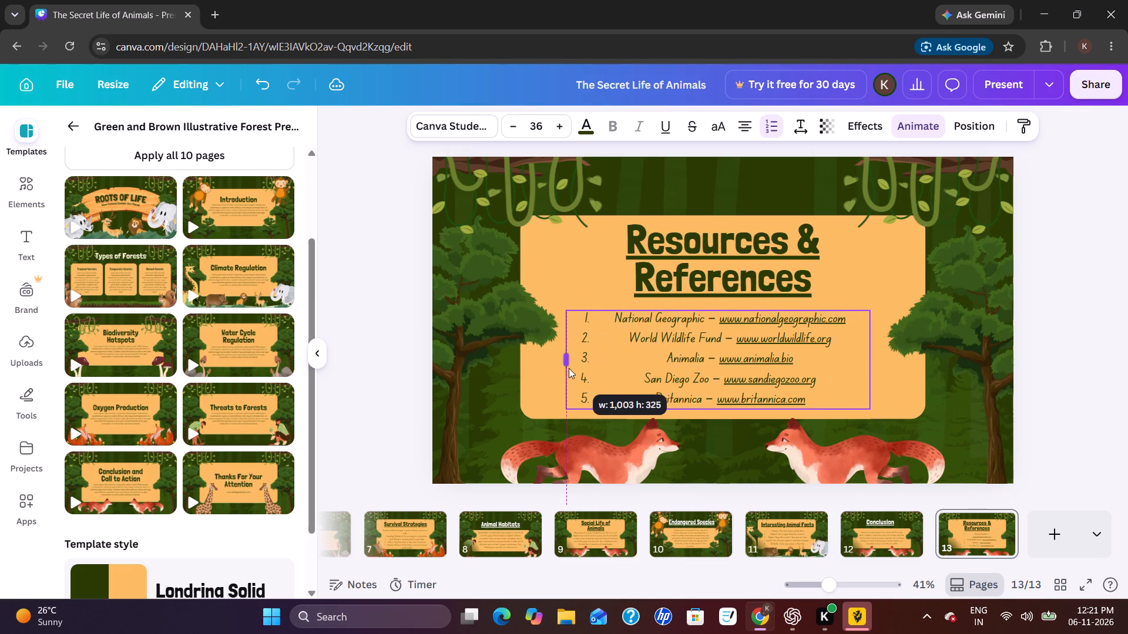
drag(569, 368, 568, 369)
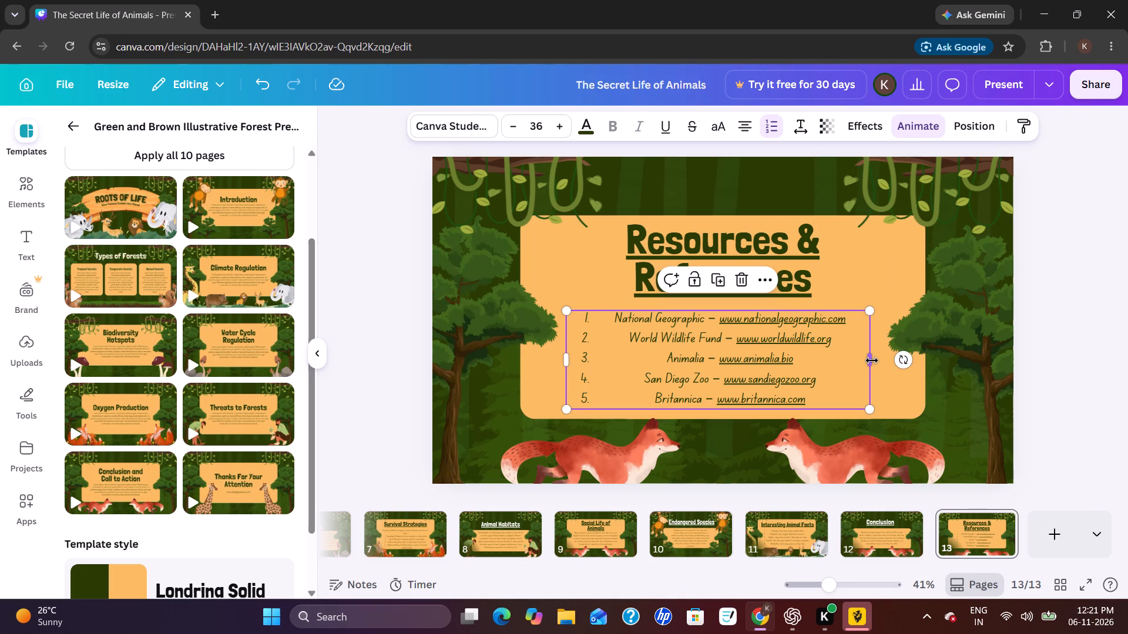
drag(872, 360, 815, 366)
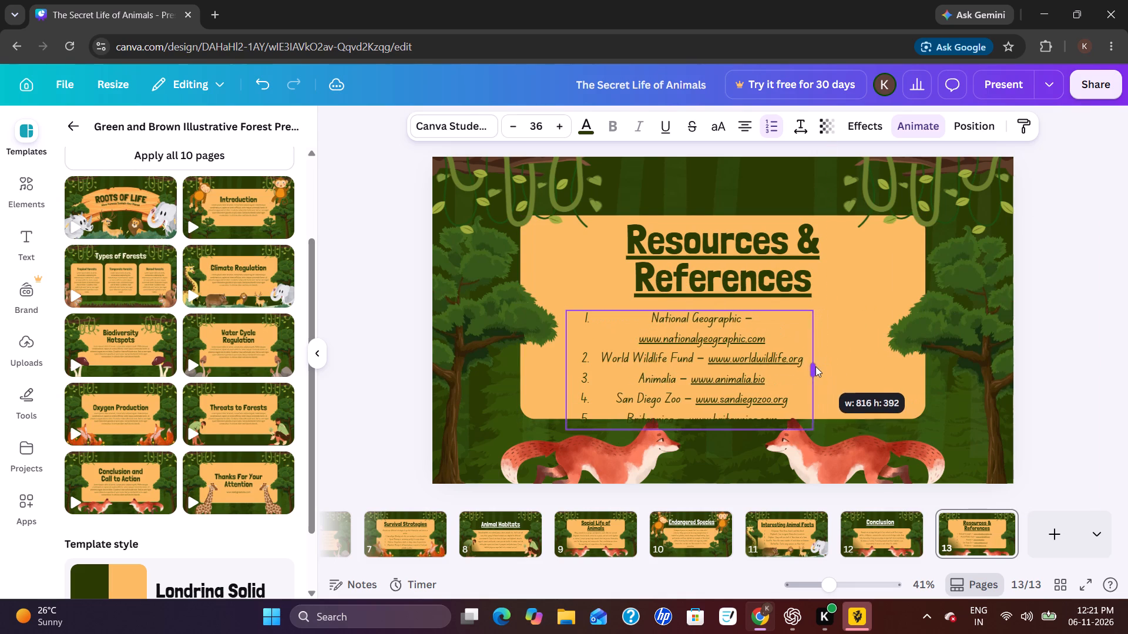
drag(815, 366, 702, 358)
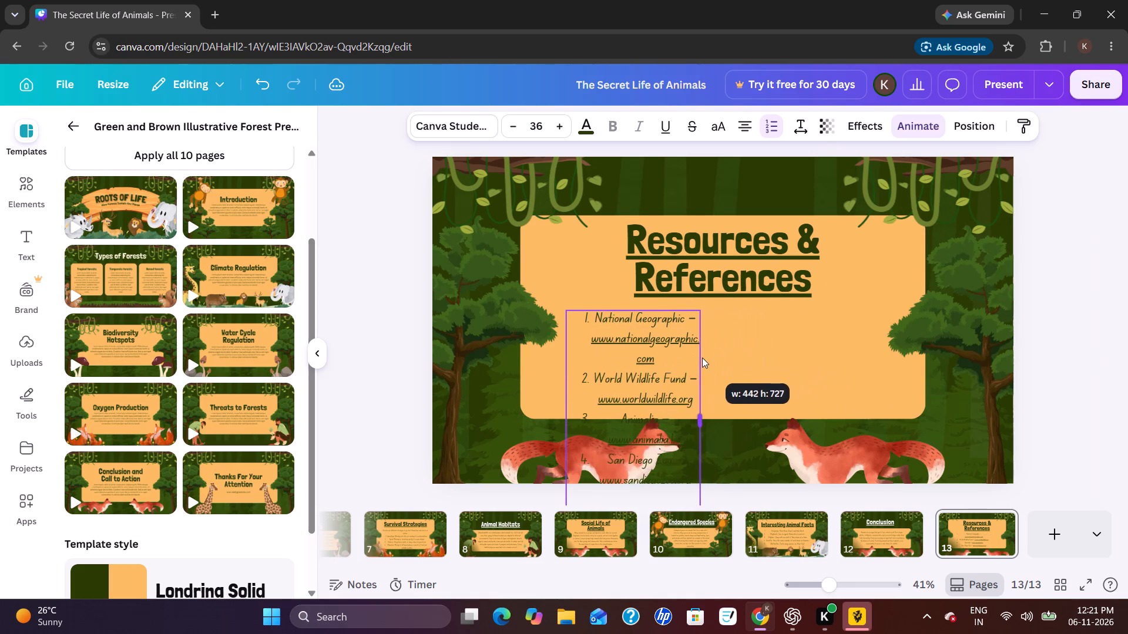
drag(702, 358, 785, 380)
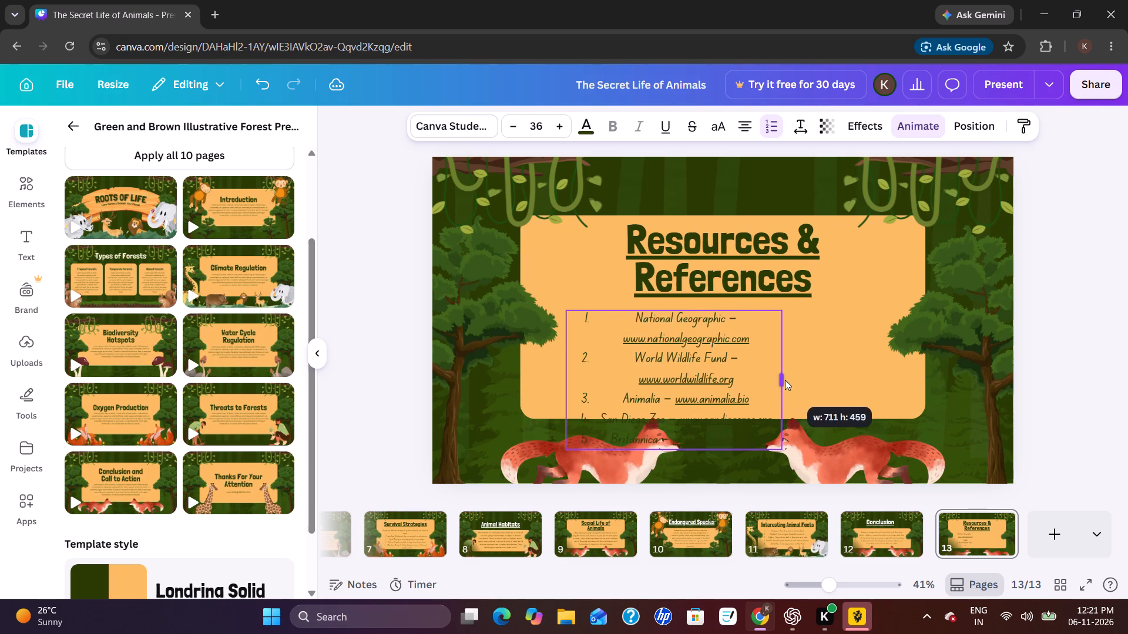
drag(785, 380, 793, 382)
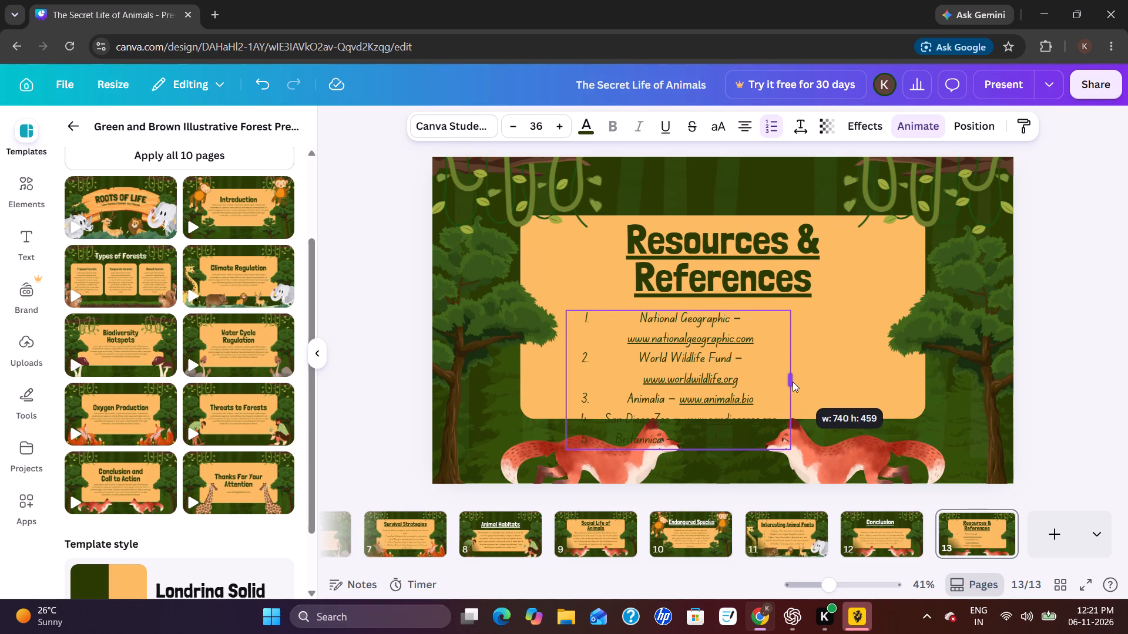
drag(793, 382, 793, 382)
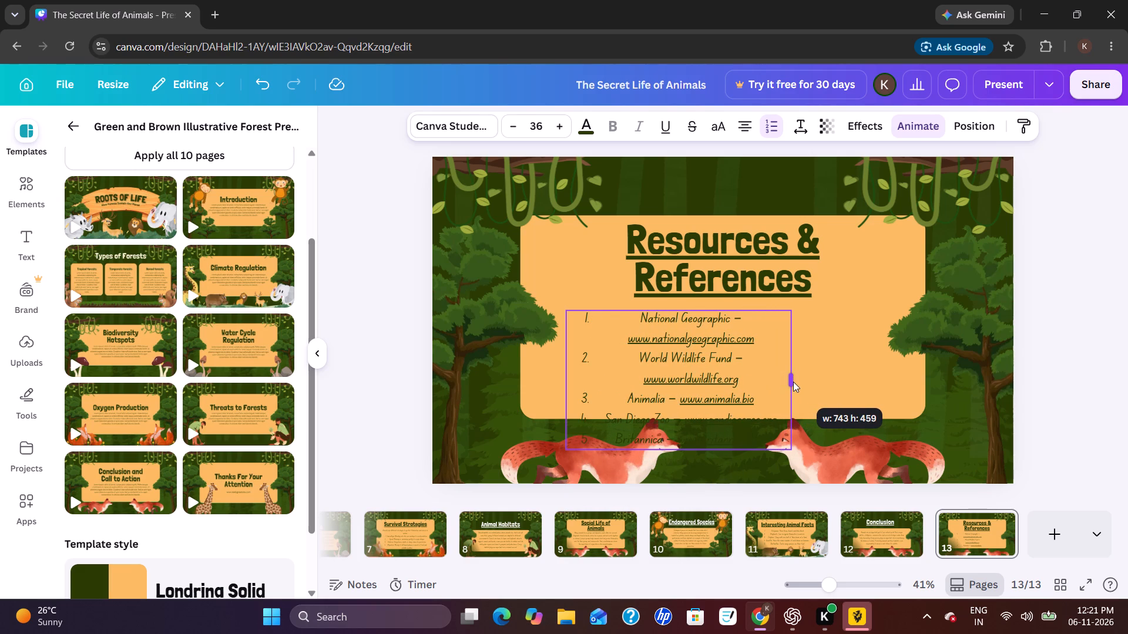
drag(793, 382, 837, 364)
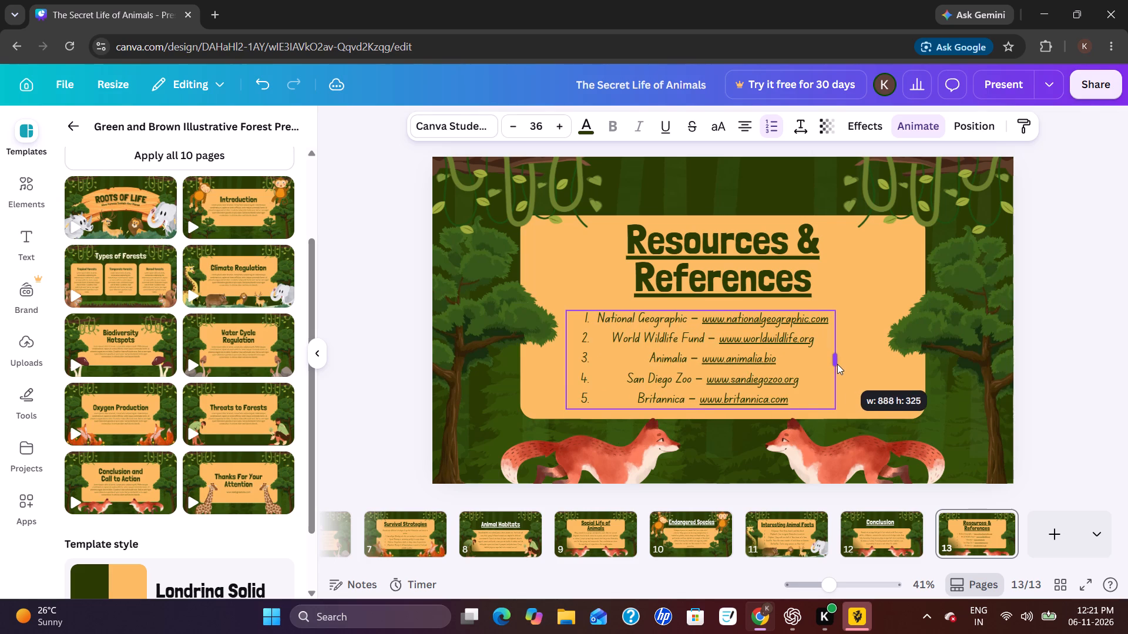
drag(837, 364, 864, 366)
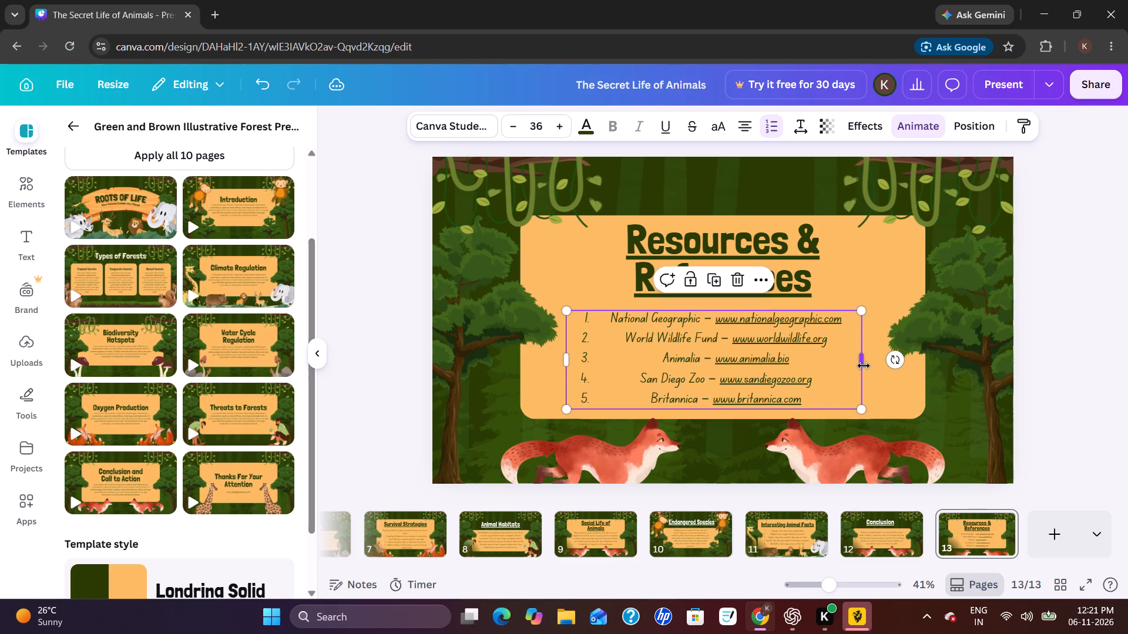
click(1080, 326)
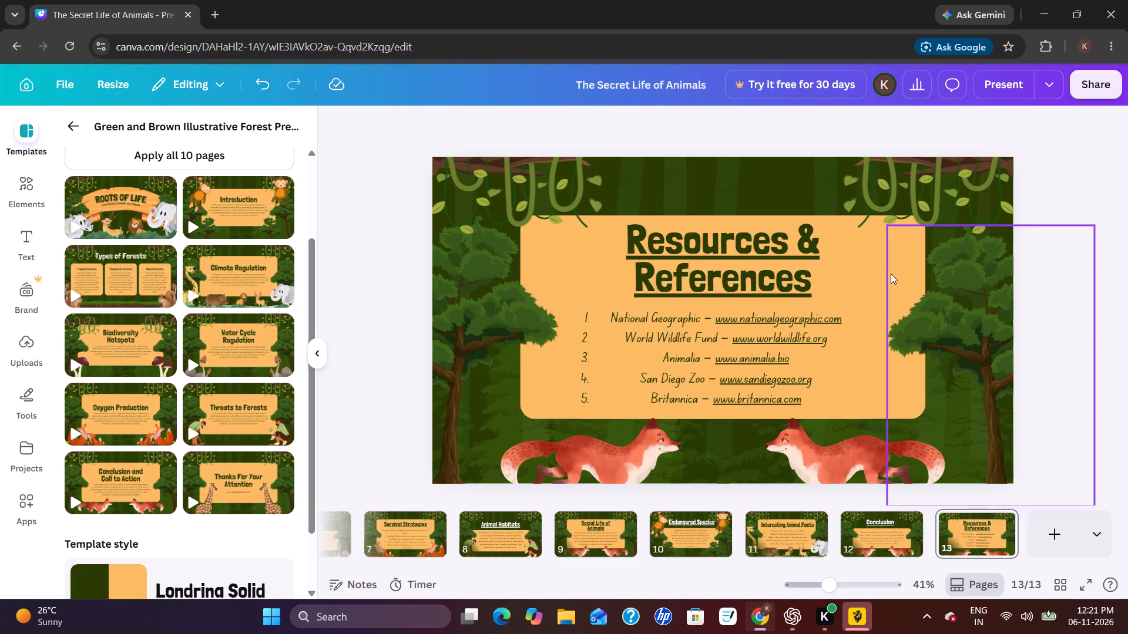
Add the template's "Thanks For Your Attention" giraffe layout as a new page after the references page.
click(737, 286)
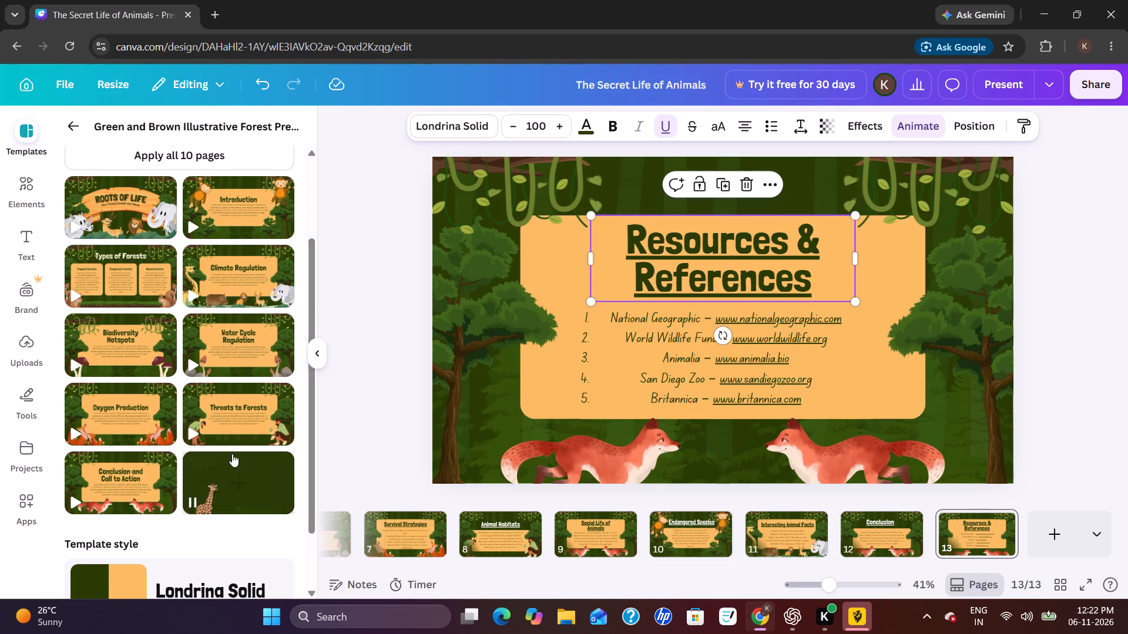
click(250, 496)
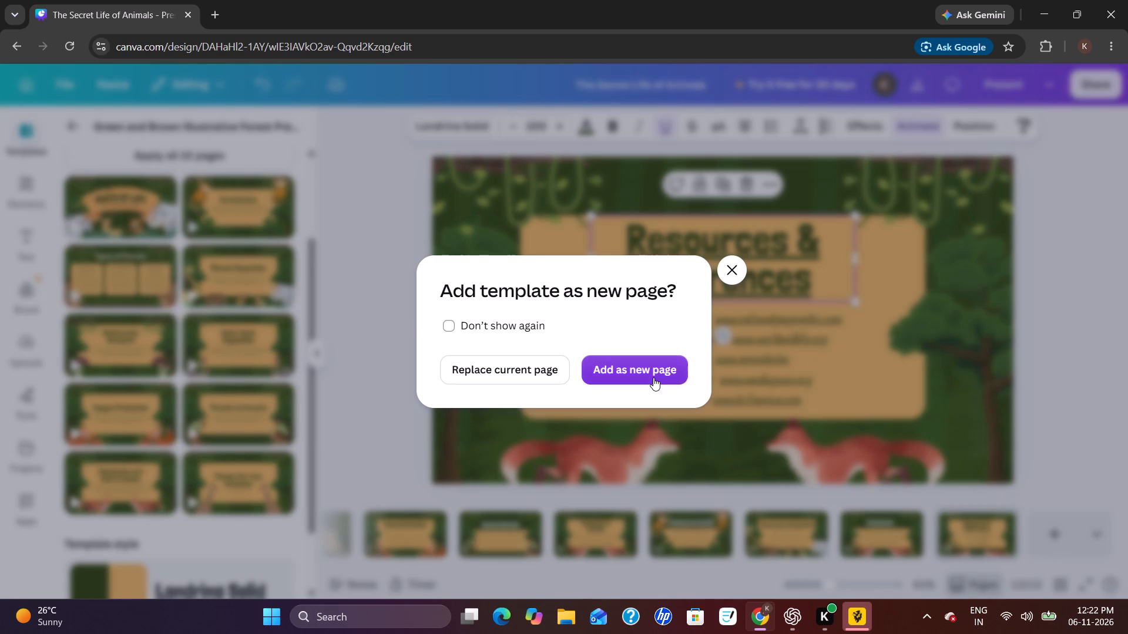
click(653, 377)
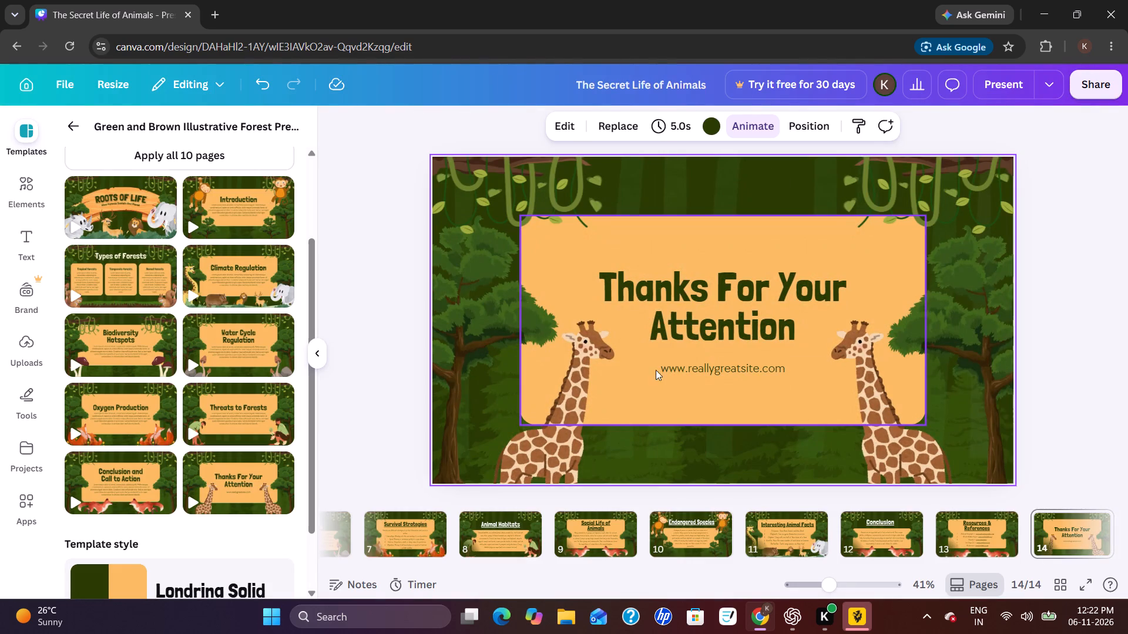
Shorten the new page's title to "Thanks !!".
double_click(684, 305)
click(800, 335)
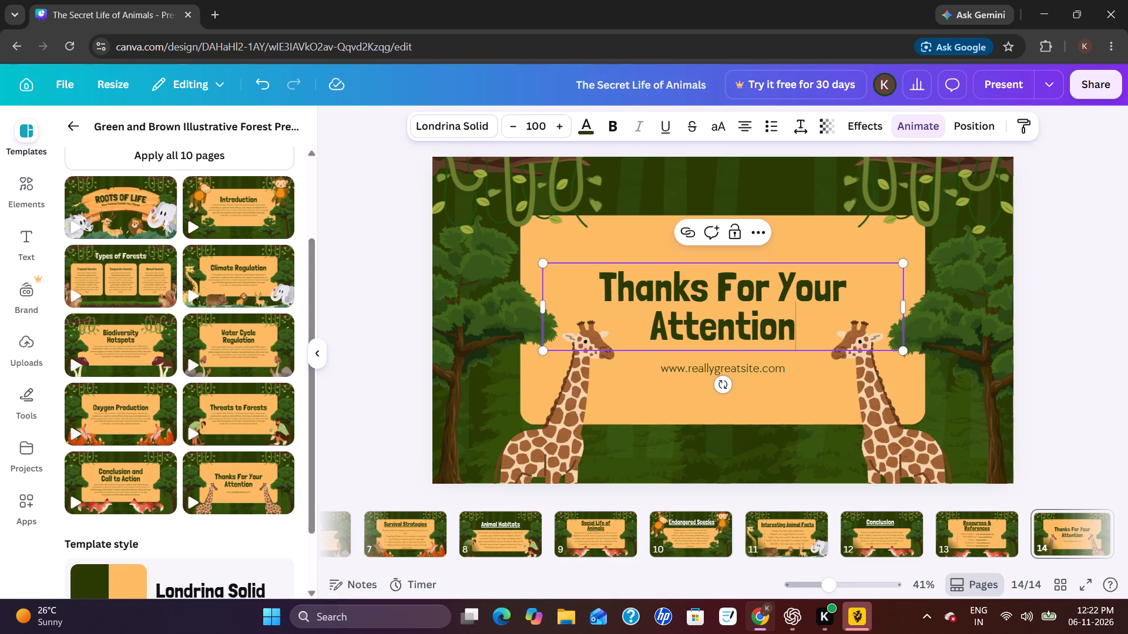
key(BackSpace)
key(BackSpace)
key(BackSpace)
key(BackSpace)
key(BackSpace)
key(BackSpace)
key(BackSpace)
key(BackSpace)
key(BackSpace)
key(BackSpace)
key(BackSpace)
key(BackSpace)
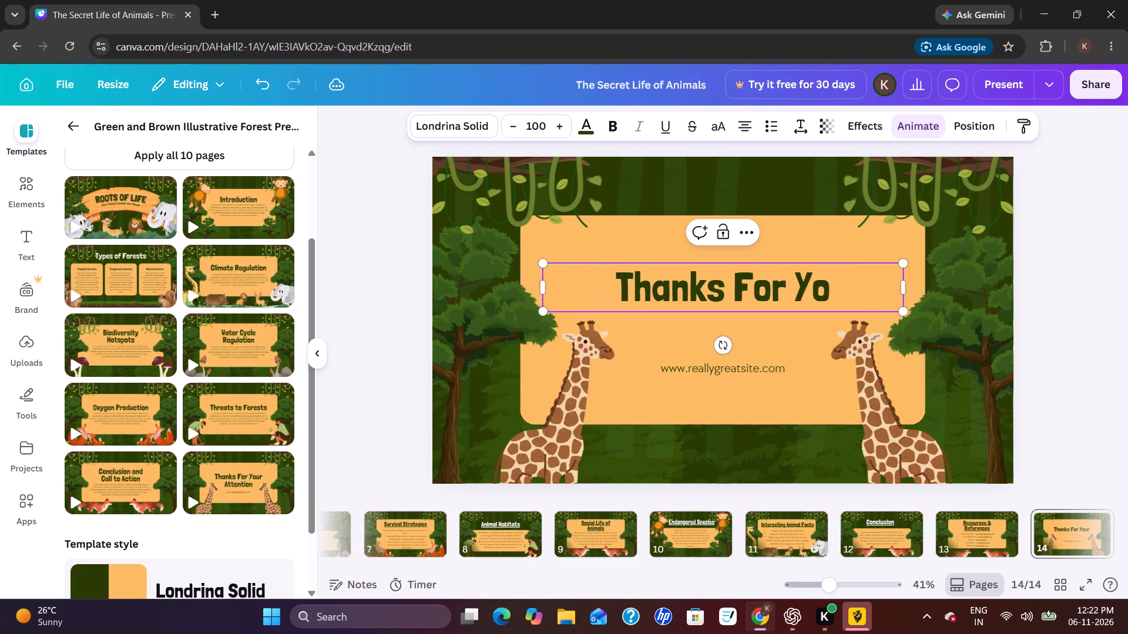
key(BackSpace)
key(BackSpace)
key(BackSpace)
key(BackSpace)
key(BackSpace)
key(BackSpace)
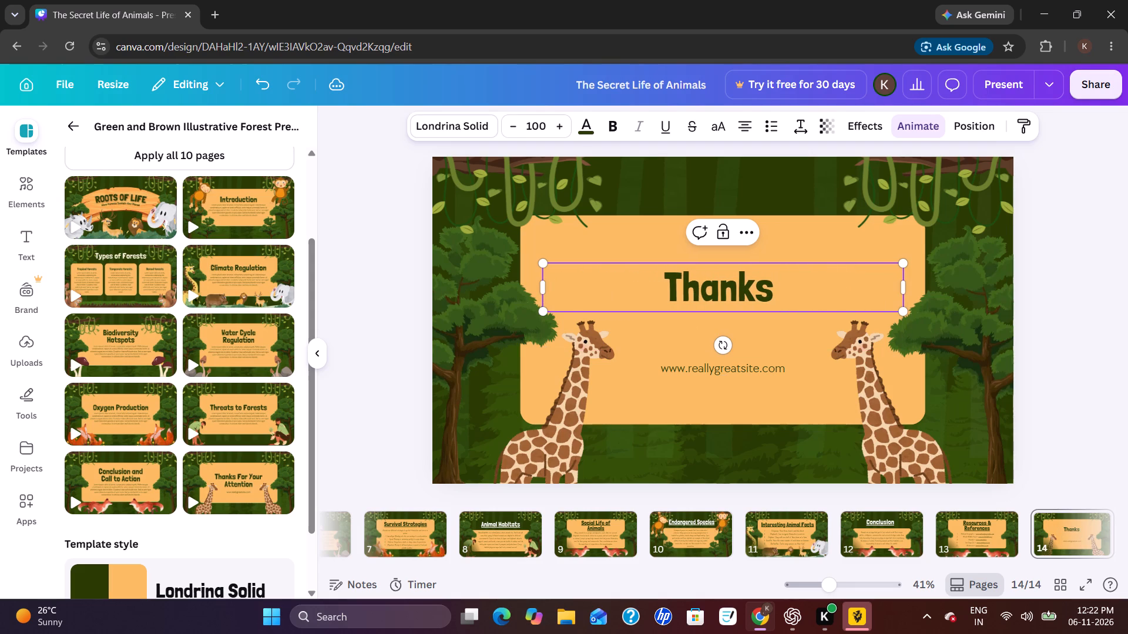
text(!!)
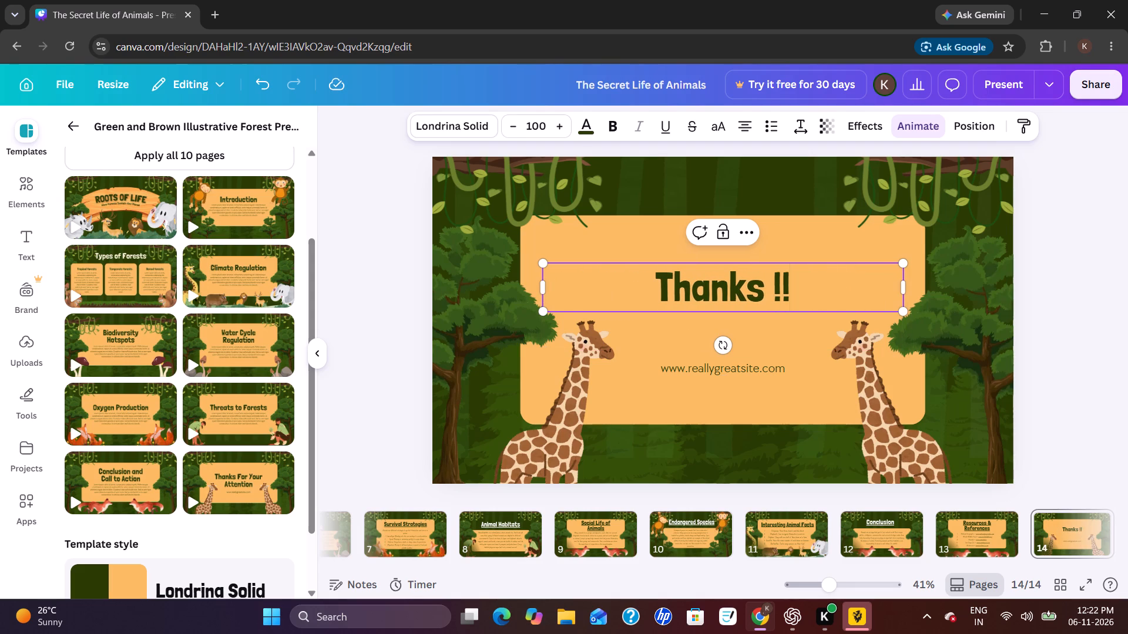
Enlarge the "Thanks !!" title until it fills the space between the two giraffes' heads.
click(650, 221)
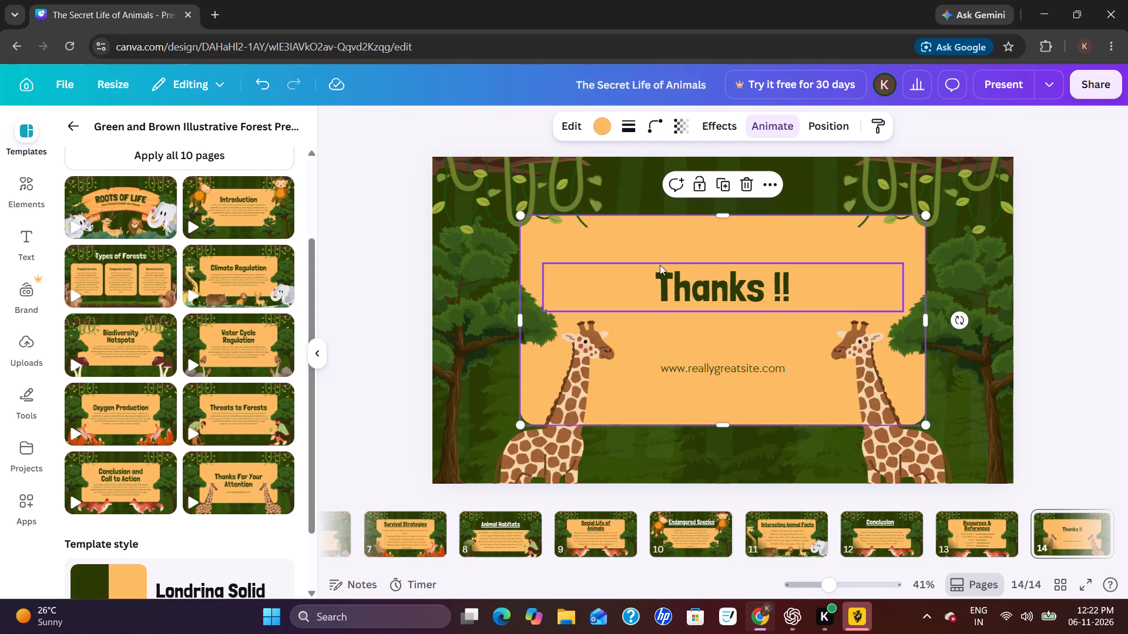
click(660, 265)
triple_click(565, 128)
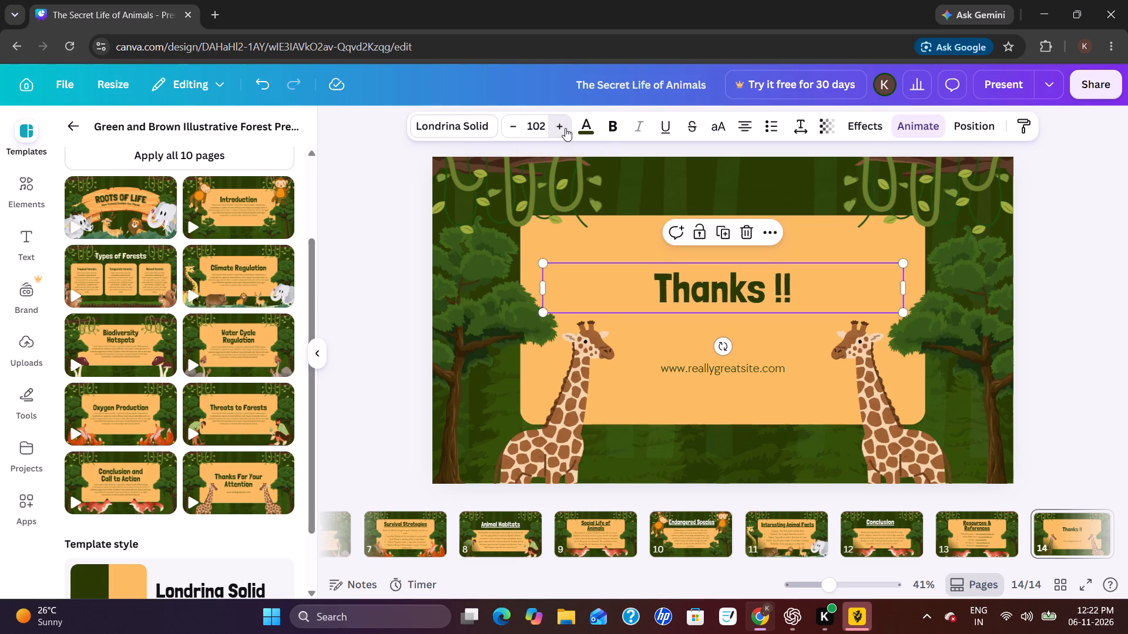
triple_click(565, 128)
triple_click(565, 128)
triple_click(565, 128)
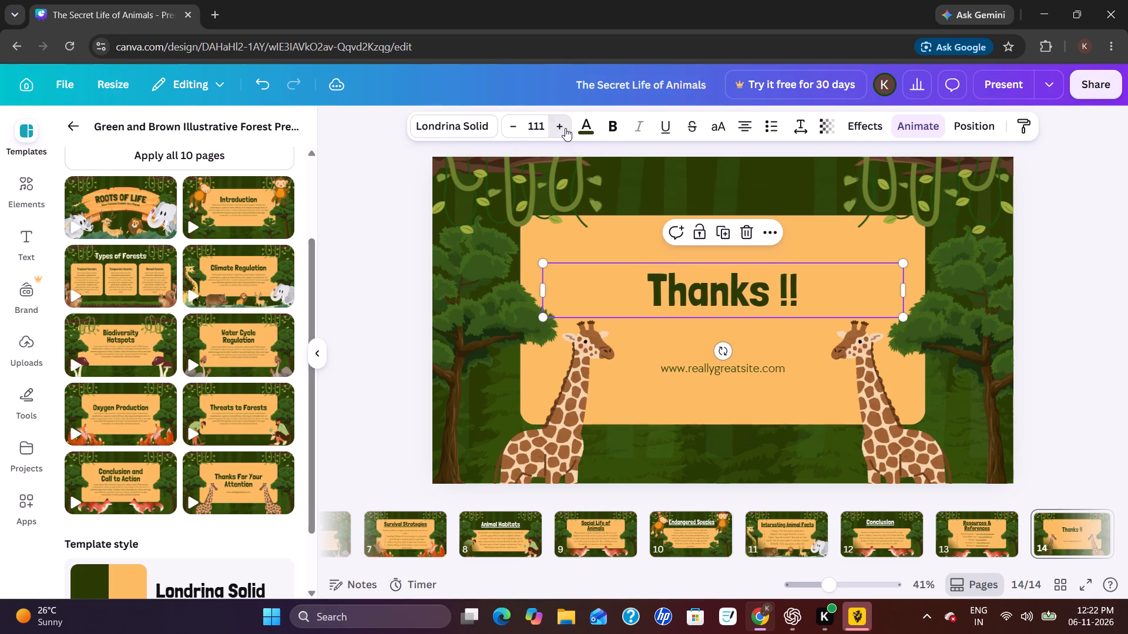
triple_click(565, 128)
click(565, 128)
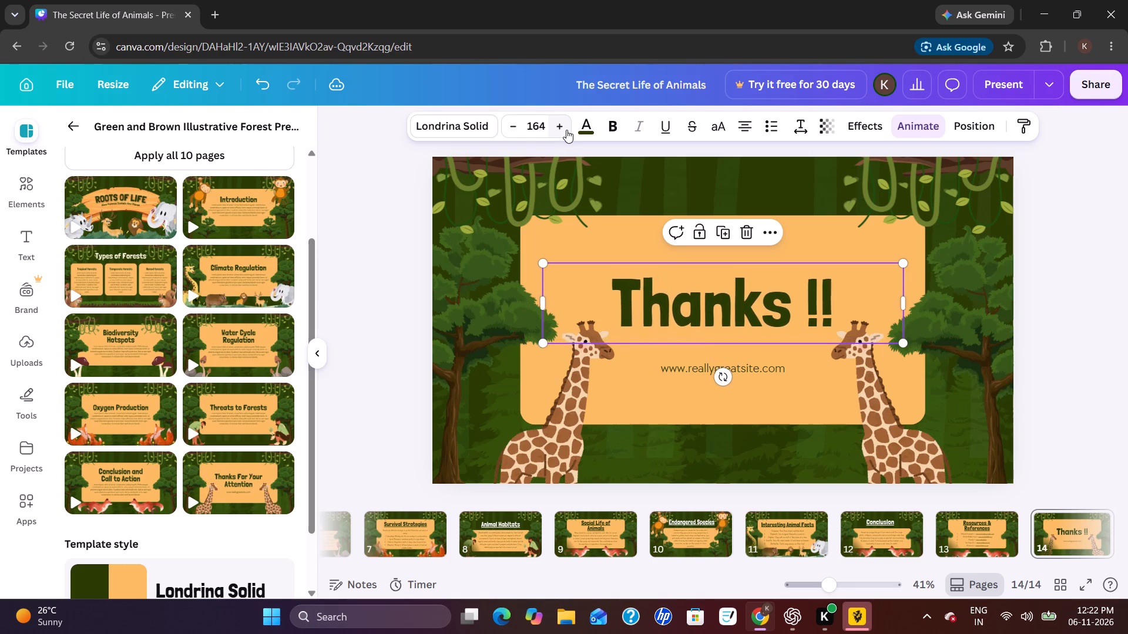
click(641, 228)
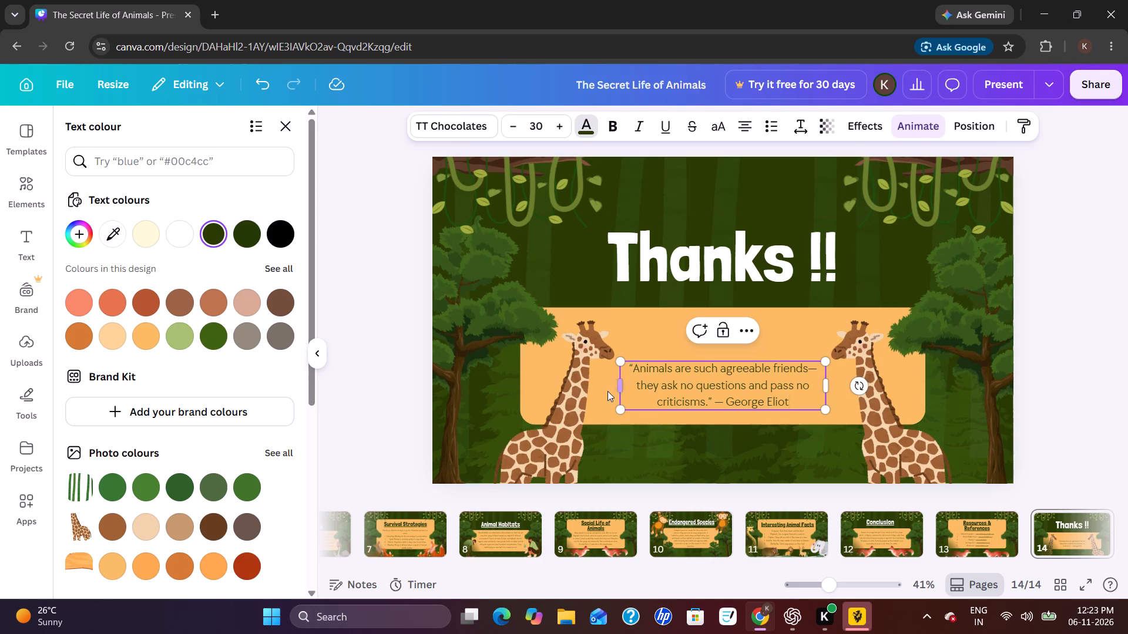
Move the two giraffes outward toward the page's side edges to free space around the quote.
drag(568, 406, 539, 404)
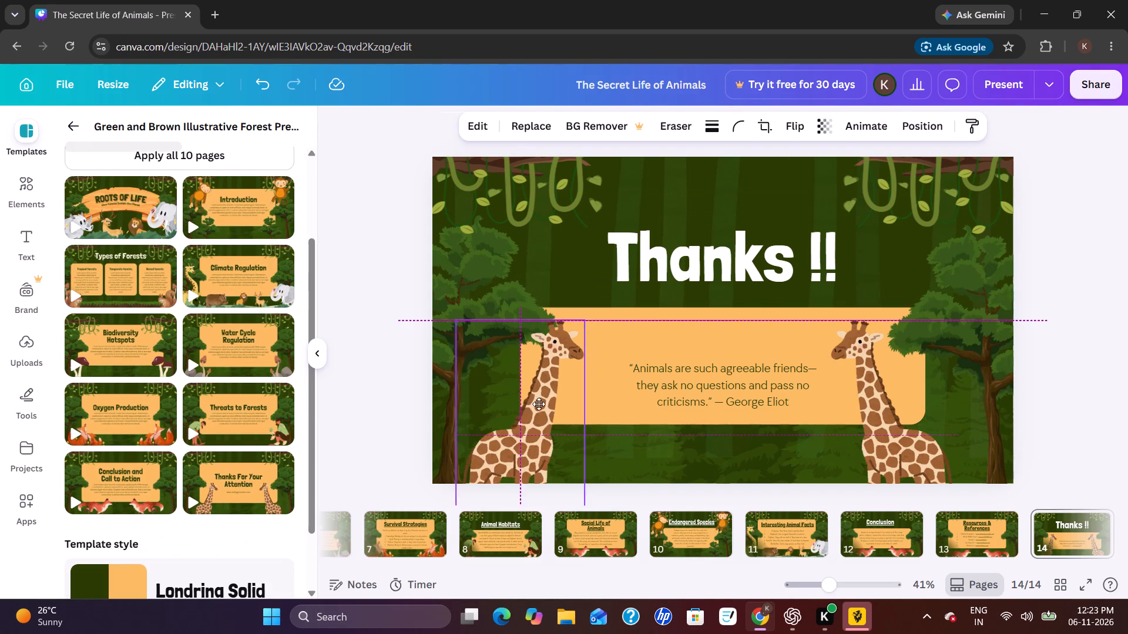
drag(539, 404, 511, 400)
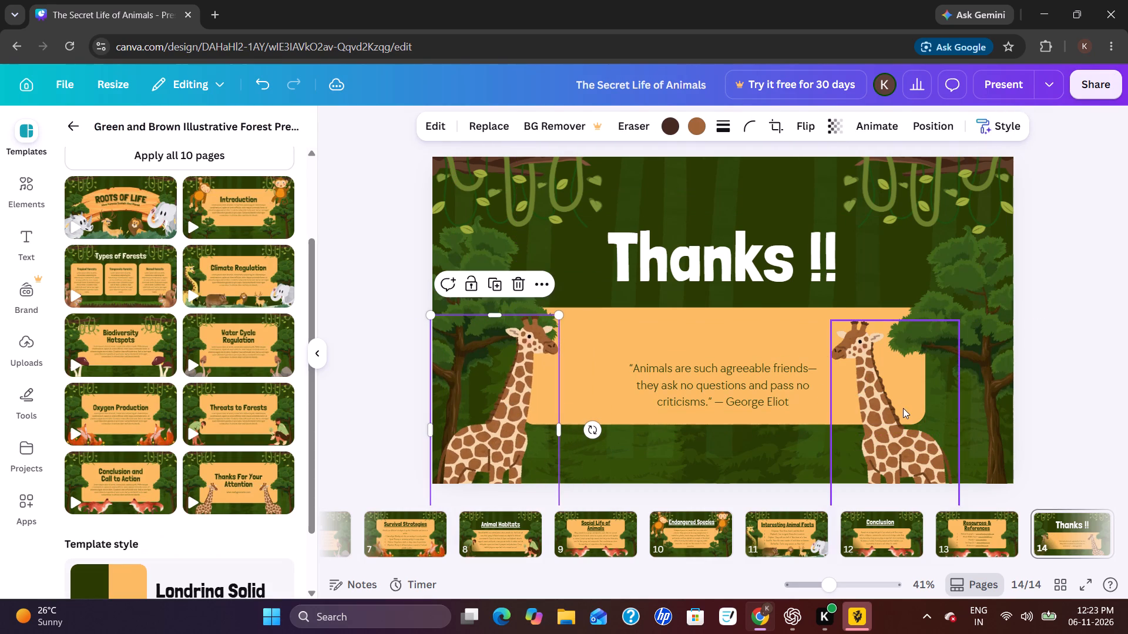
drag(903, 408, 952, 402)
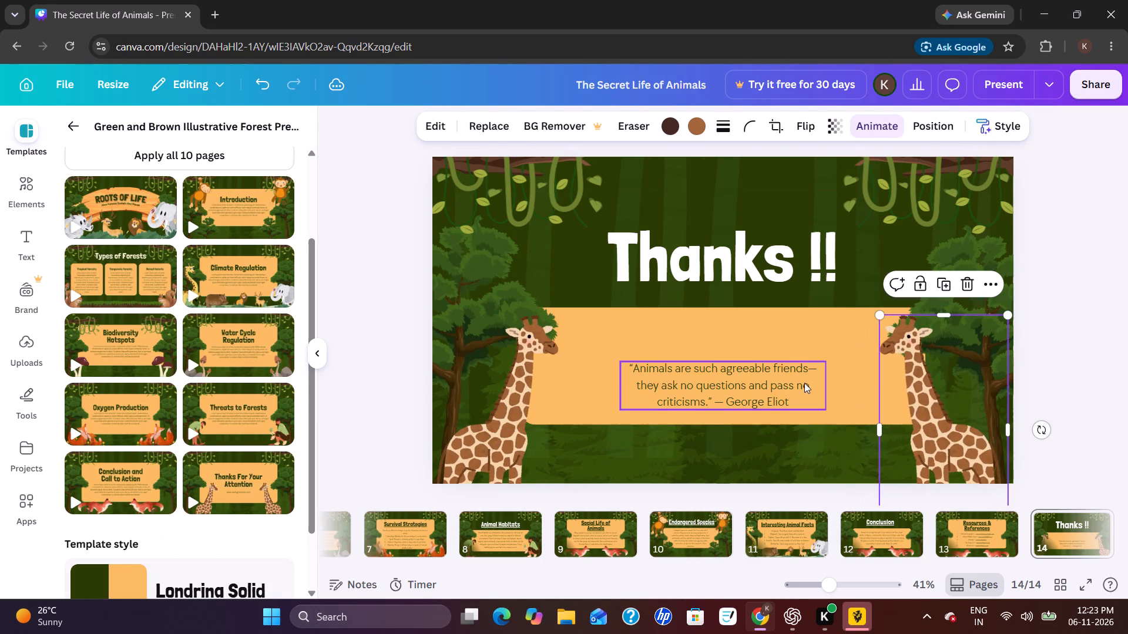
Widen the quote's text box on both sides until it fits two lines between the giraffes, and shift it up slightly.
click(804, 382)
drag(617, 384, 544, 383)
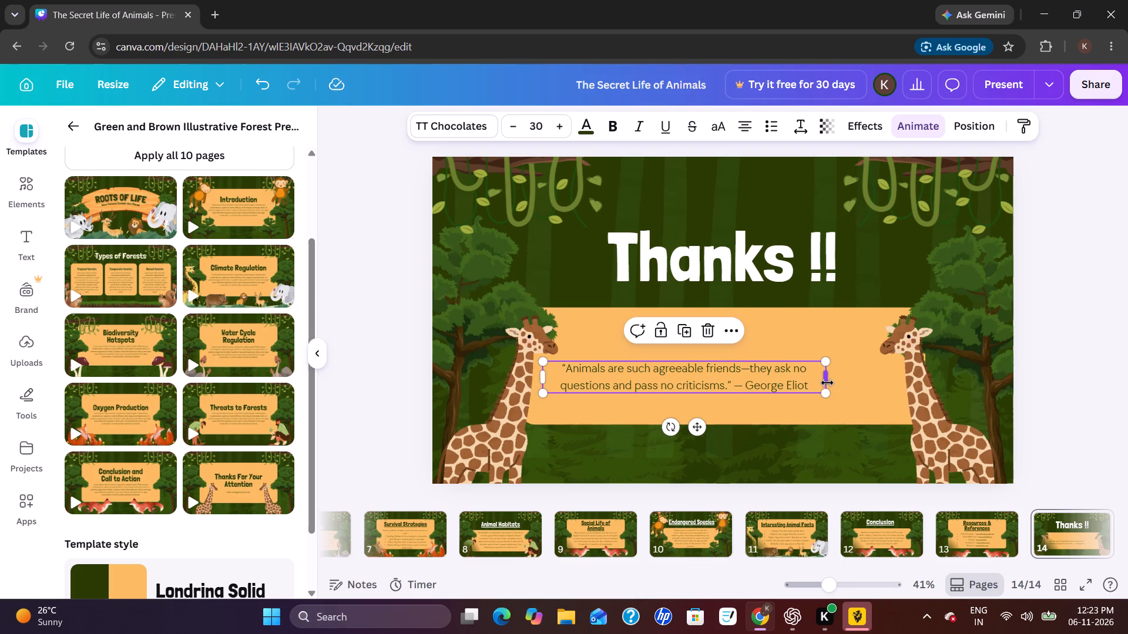
drag(827, 383, 884, 378)
drag(811, 374, 810, 373)
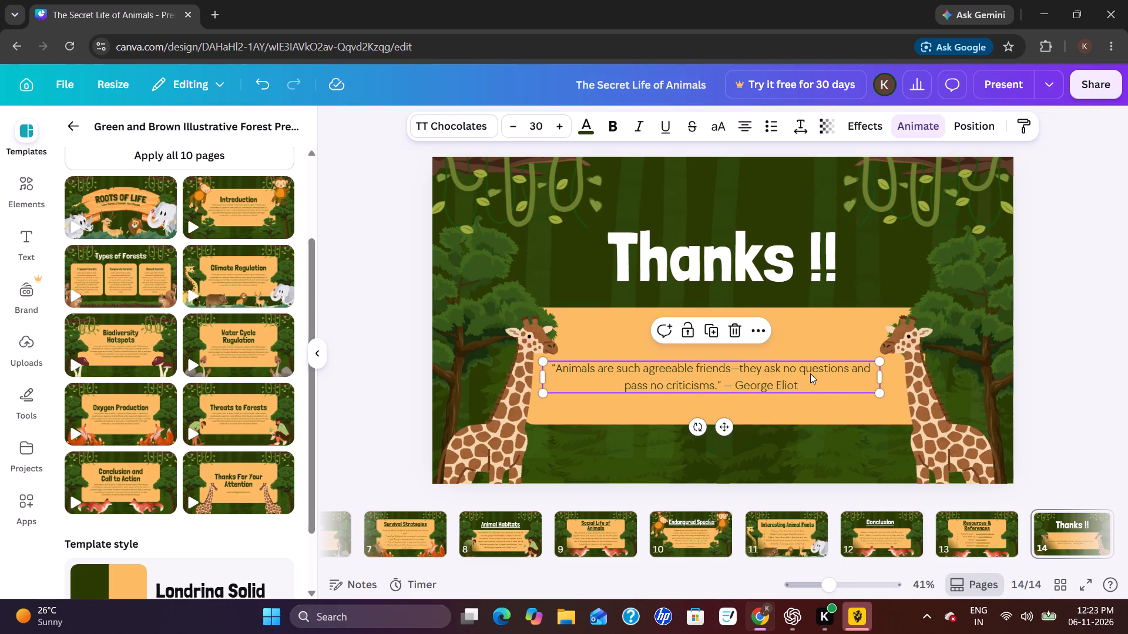
drag(810, 373, 815, 350)
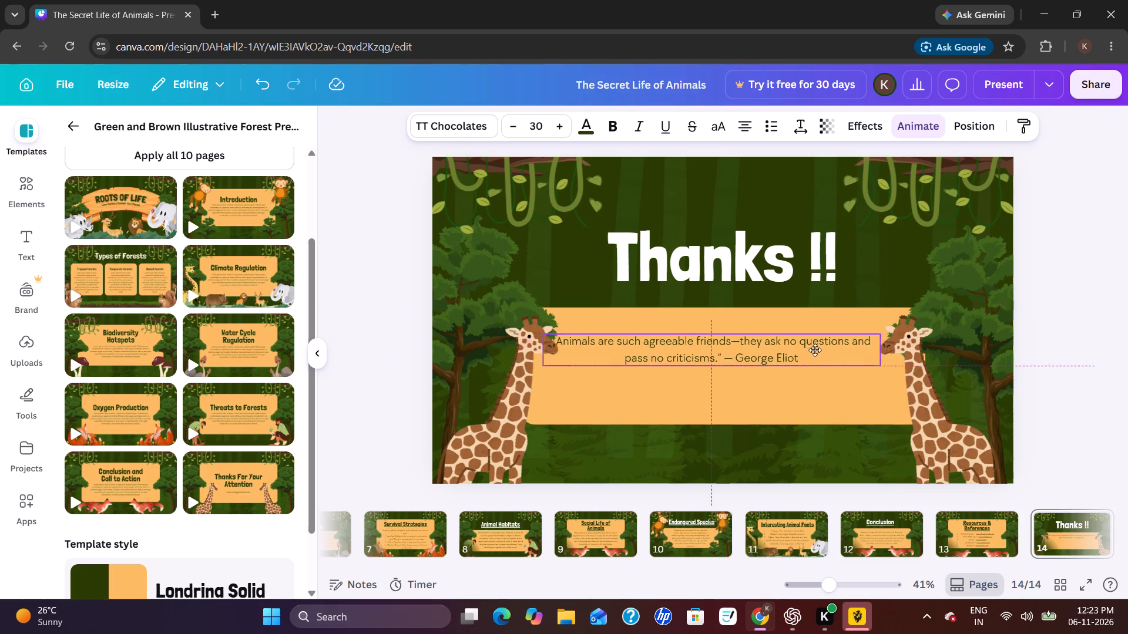
drag(815, 350, 815, 369)
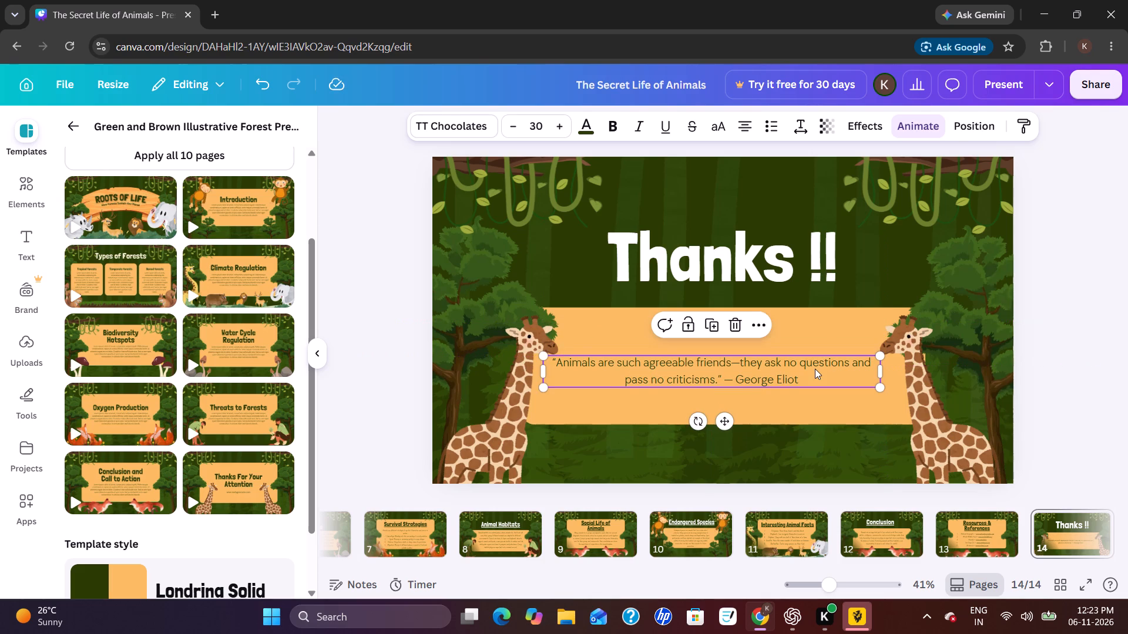
click(1062, 242)
Format the quote in Canva Student Font at size 39.
click(859, 356)
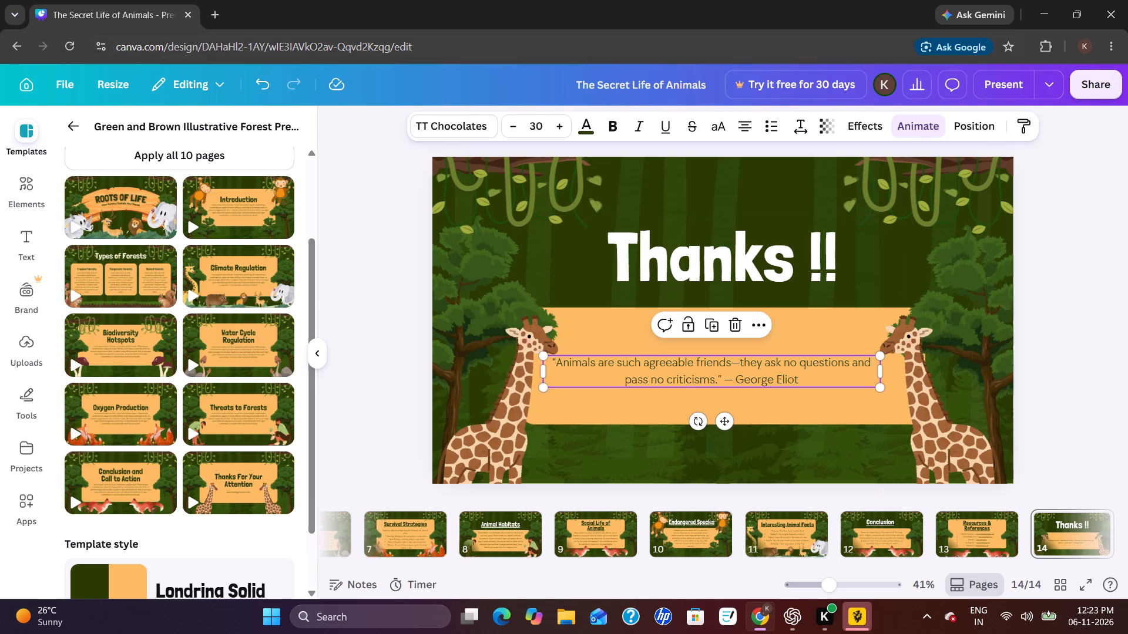
click(478, 132)
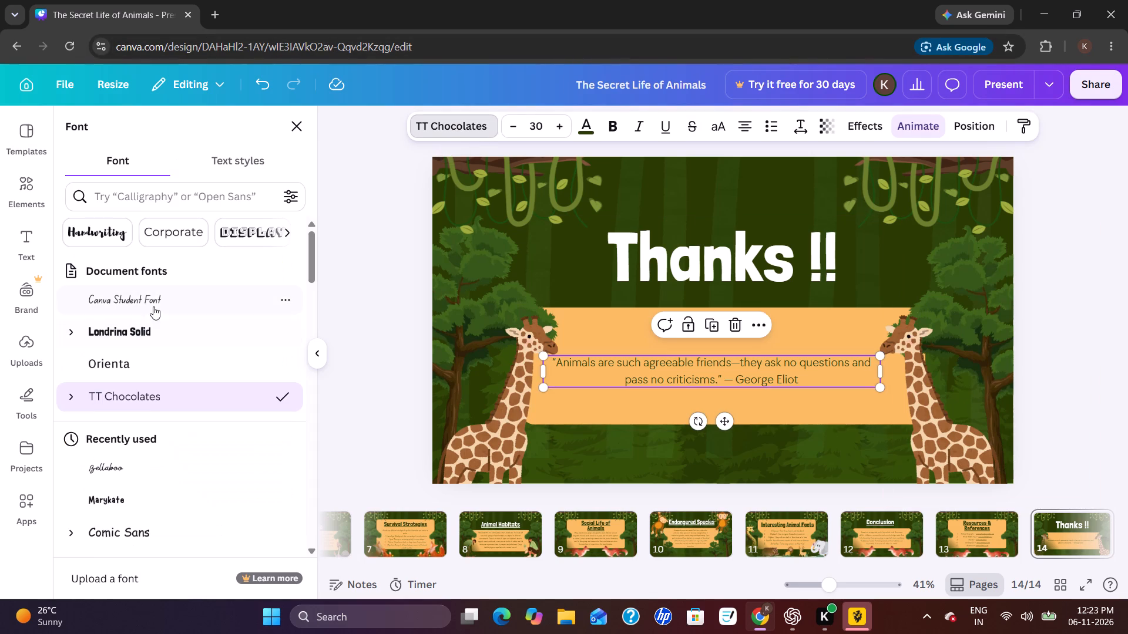
click(160, 299)
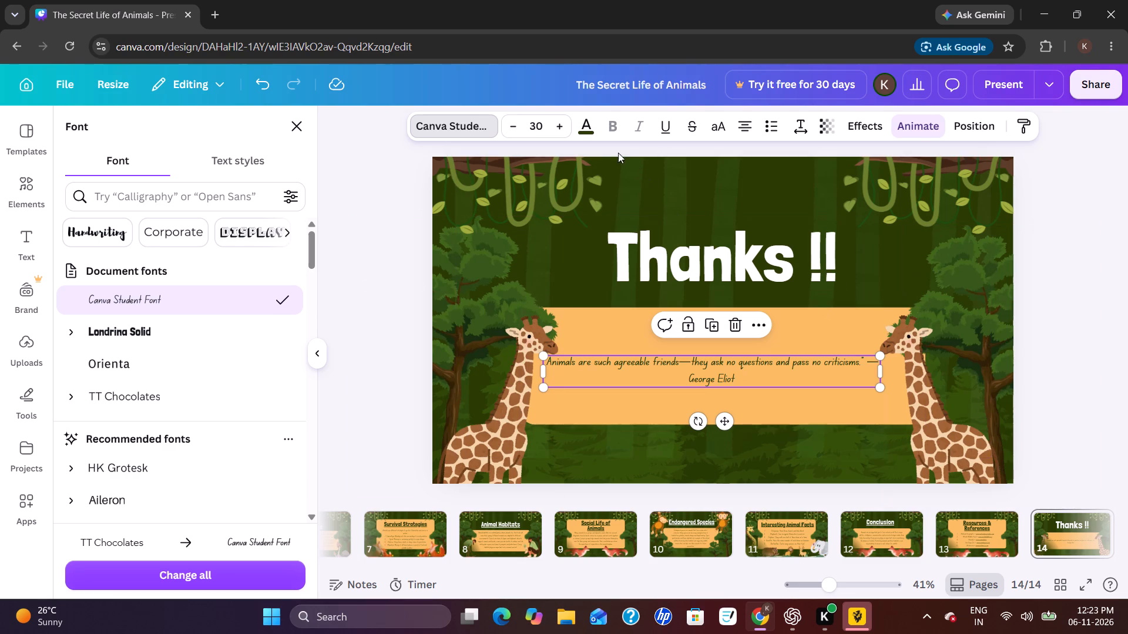
click(558, 127)
click(558, 127)
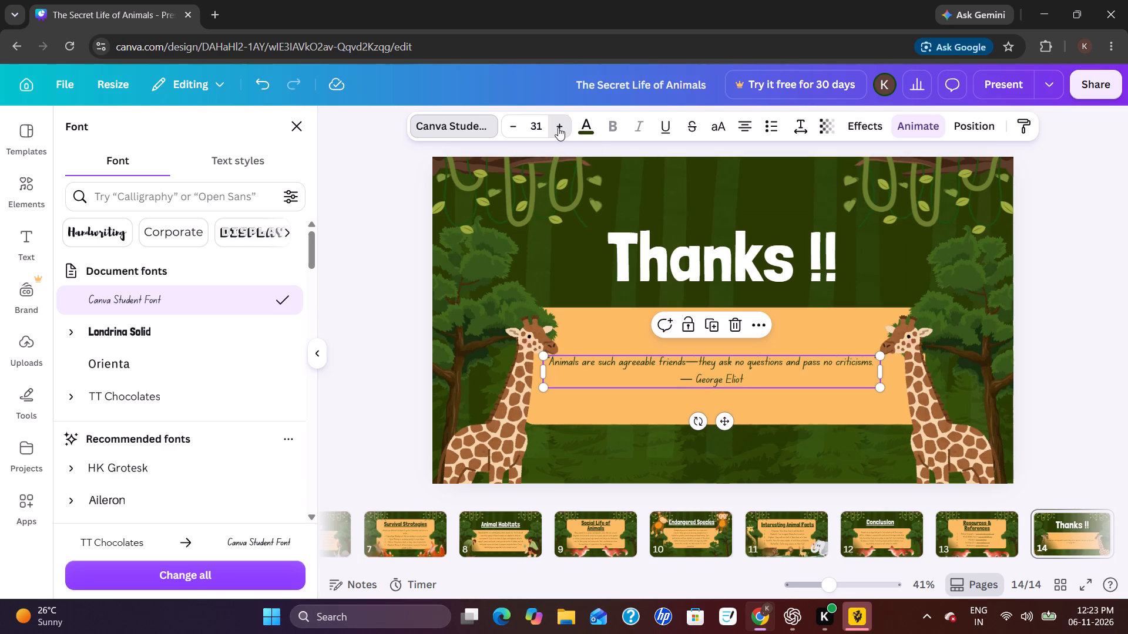
click(558, 127)
triple_click(558, 127)
click(558, 127)
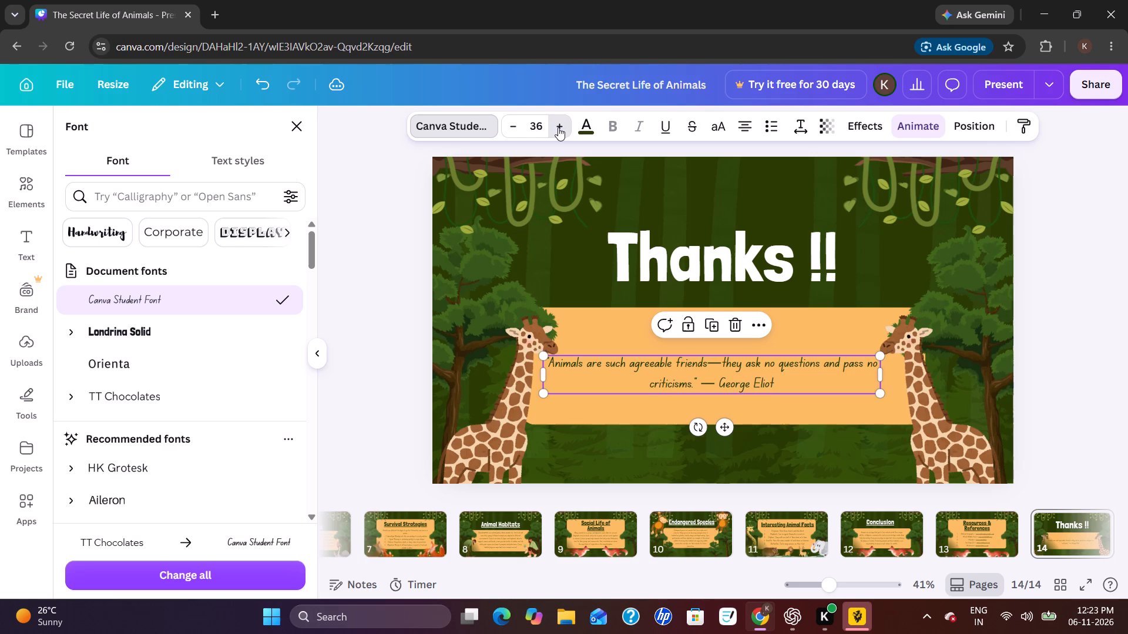
click(558, 127)
click(558, 127)
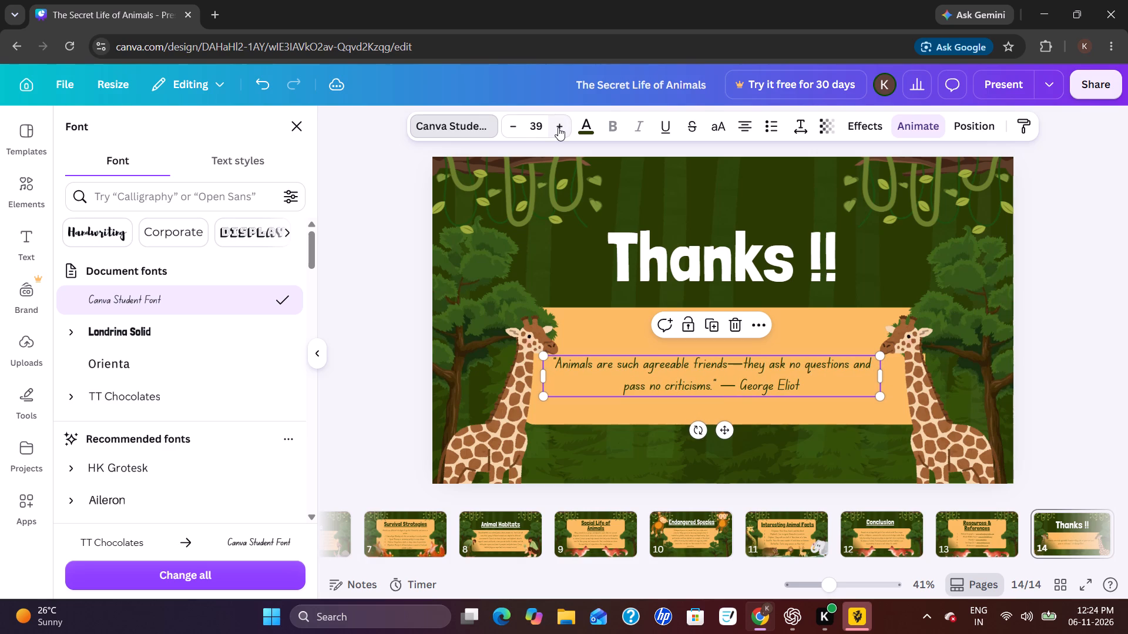
click(1063, 276)
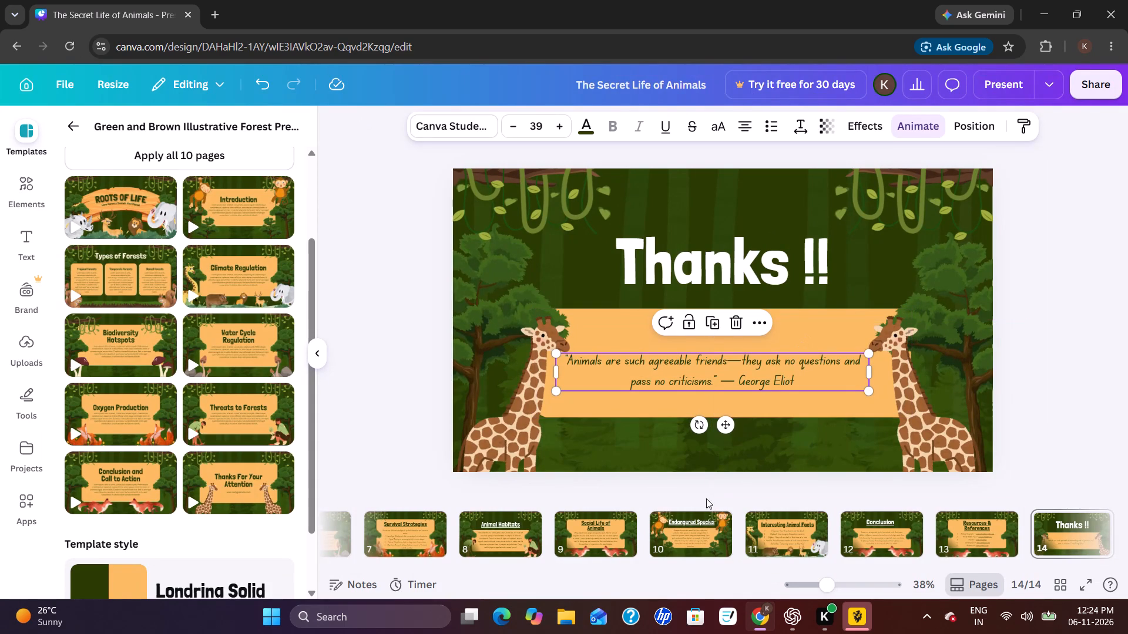
Go back to the title page and start presenting the deck in full screen.
scroll(679, 534, right, 15)
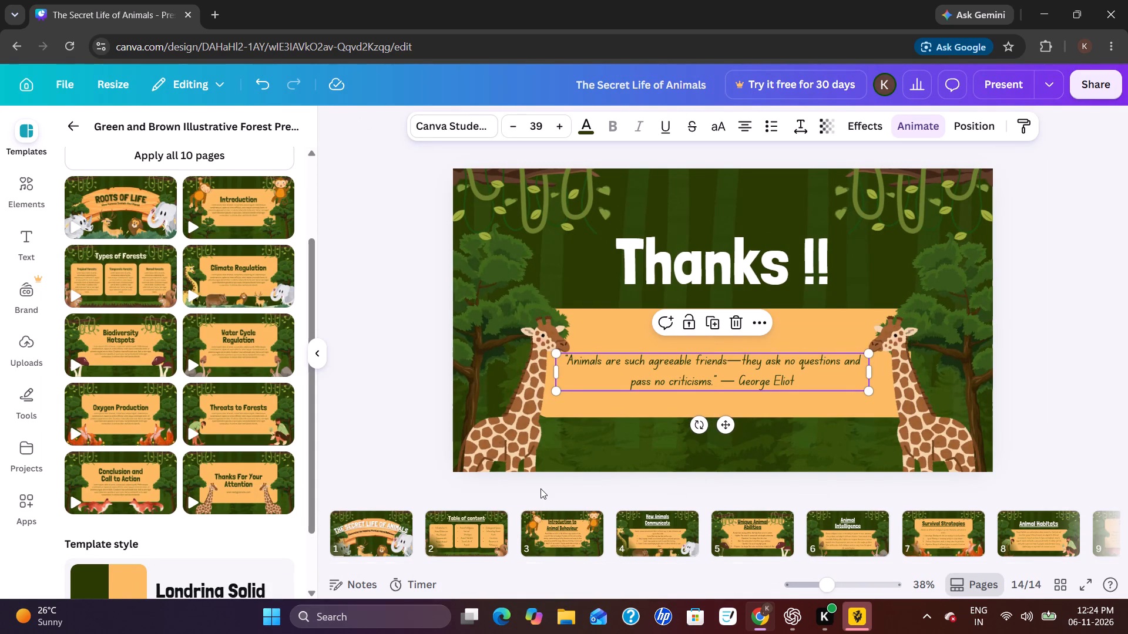
click(367, 520)
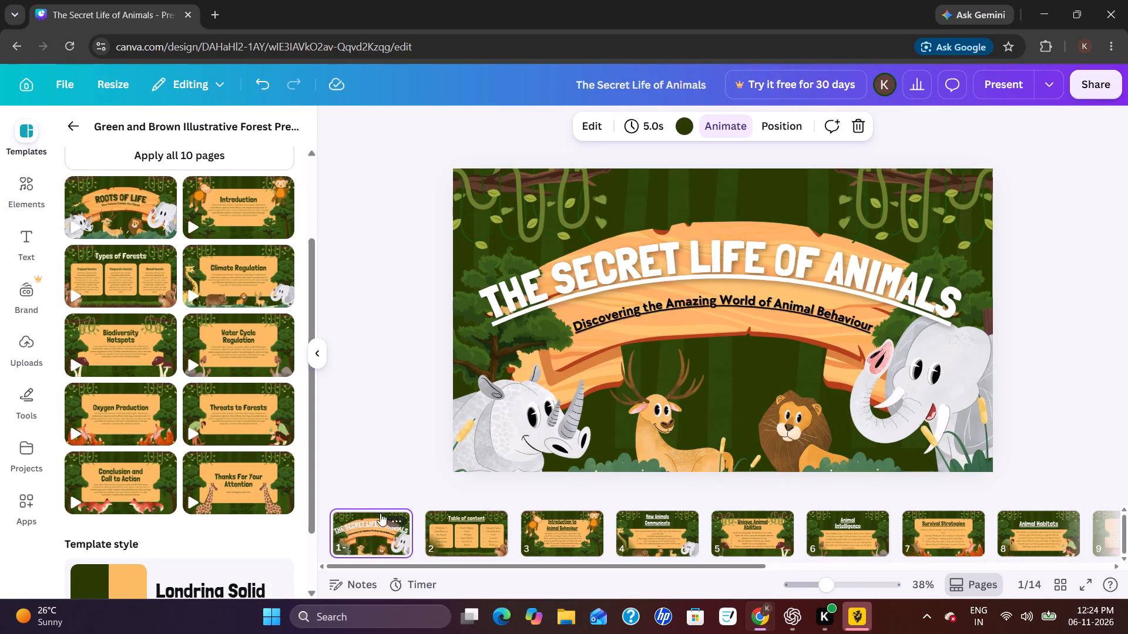
scroll(902, 544, left, 13)
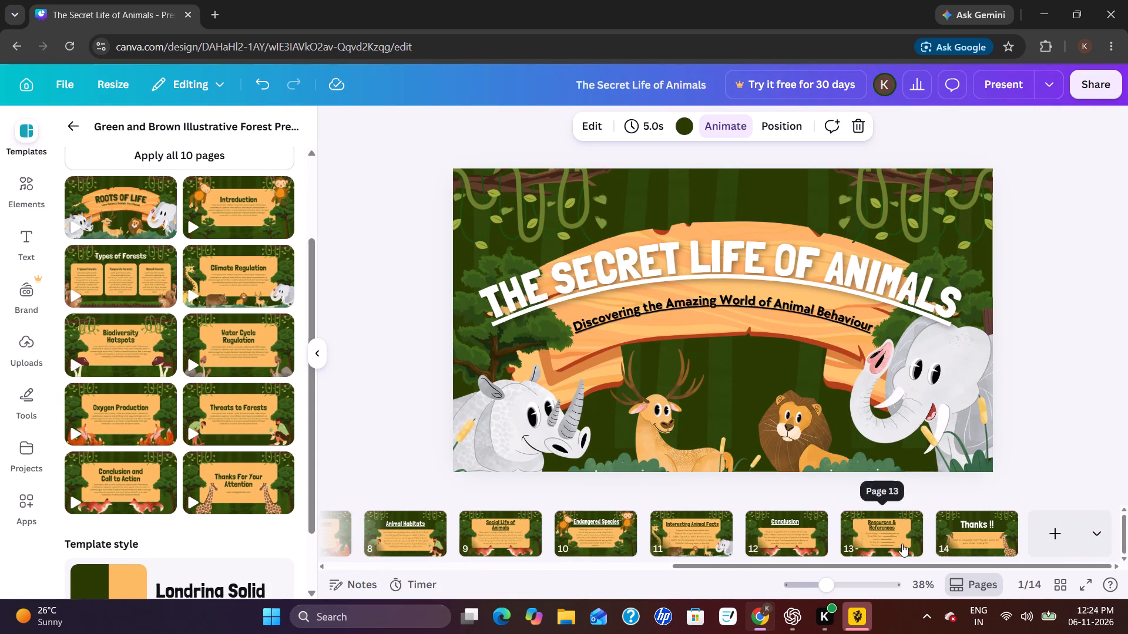
scroll(902, 544, right, 14)
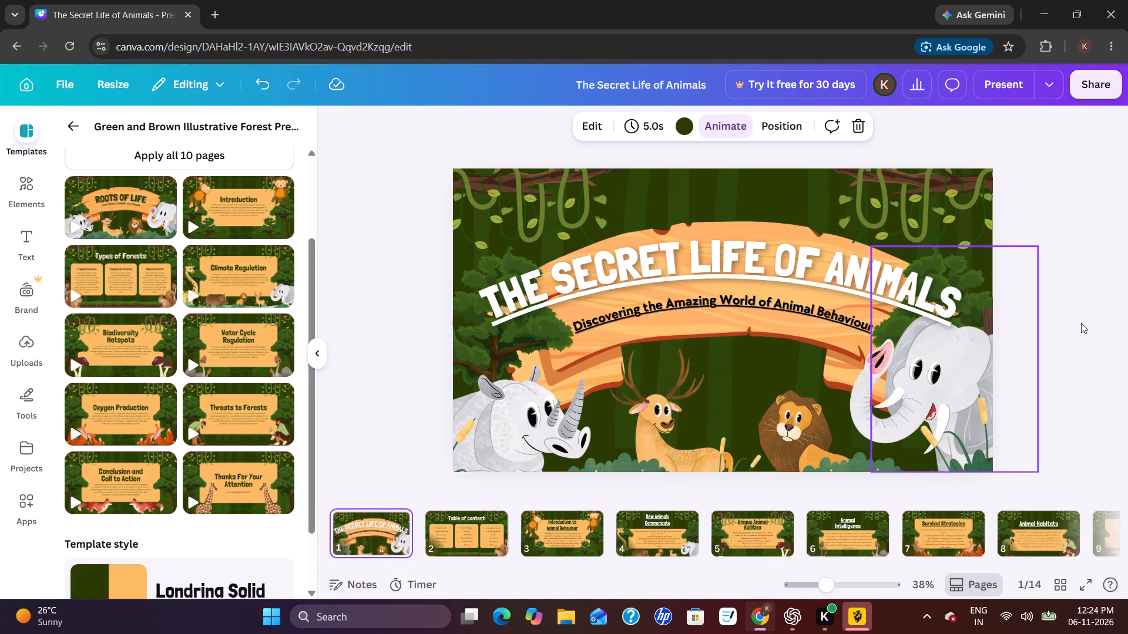
click(1087, 589)
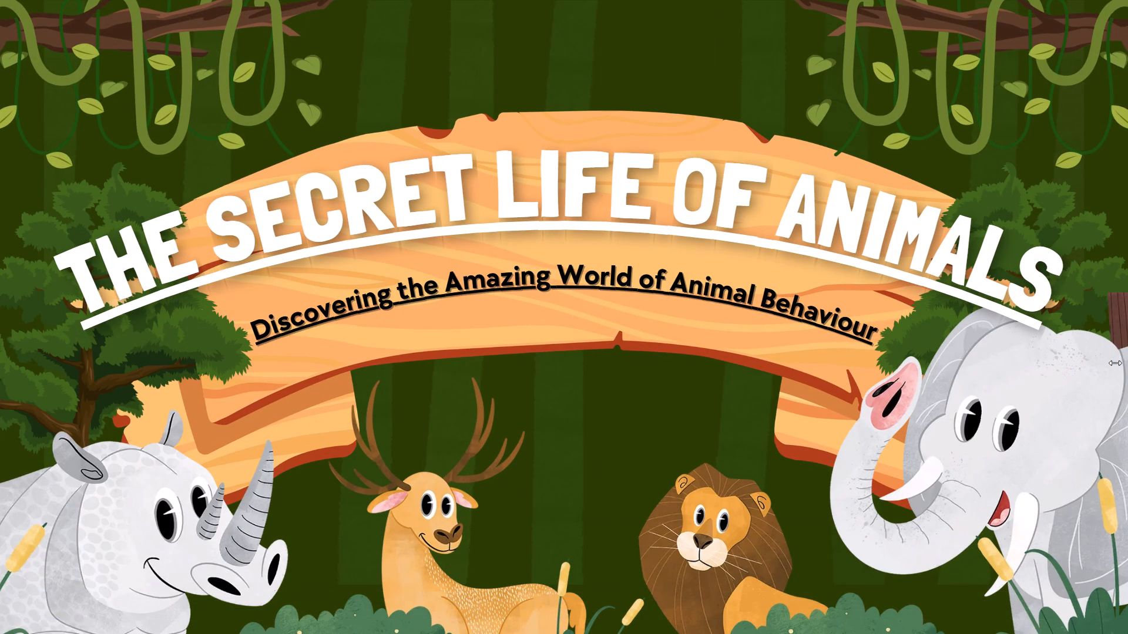
Review every slide in full screen from the table of contents to the closing "Thanks !!" page, and exit the presentation.
key(Right)
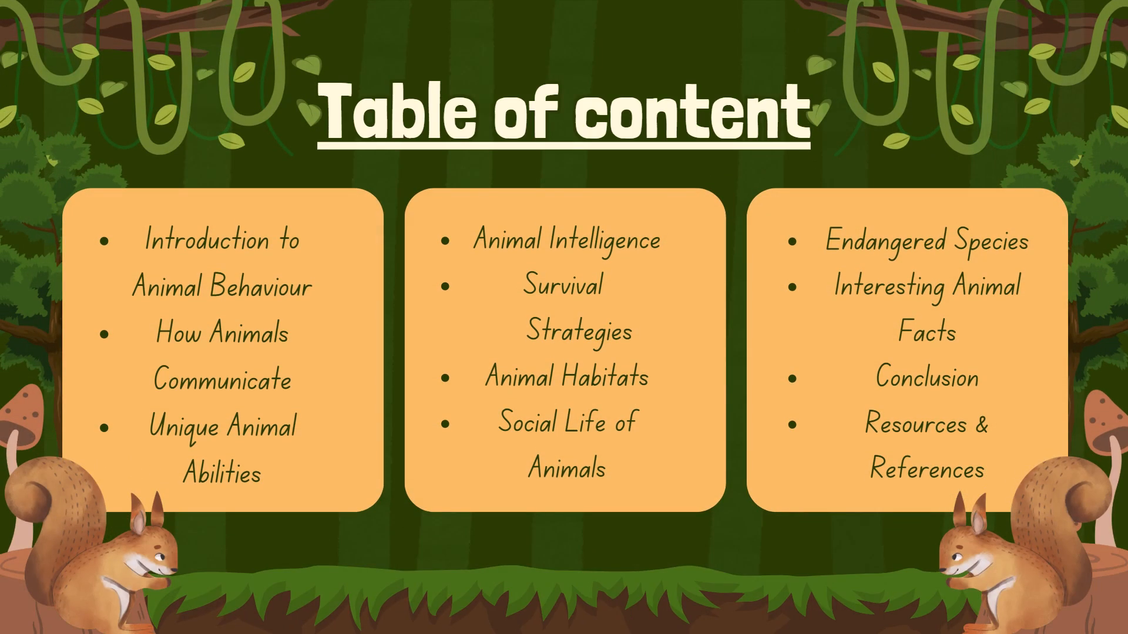
key(Right)
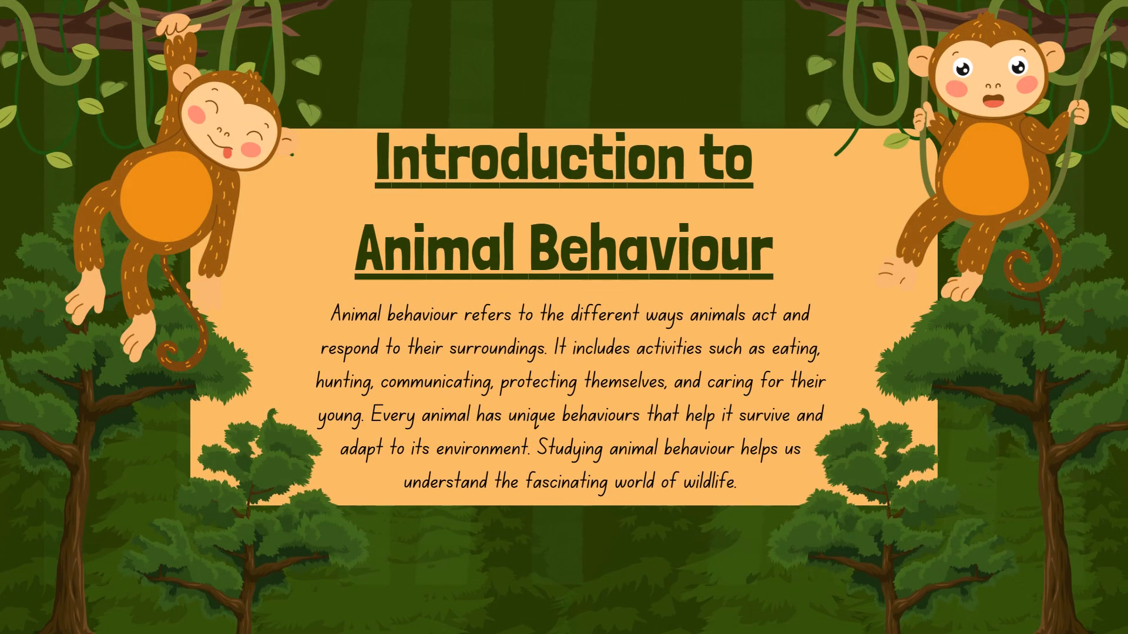
key(Right)
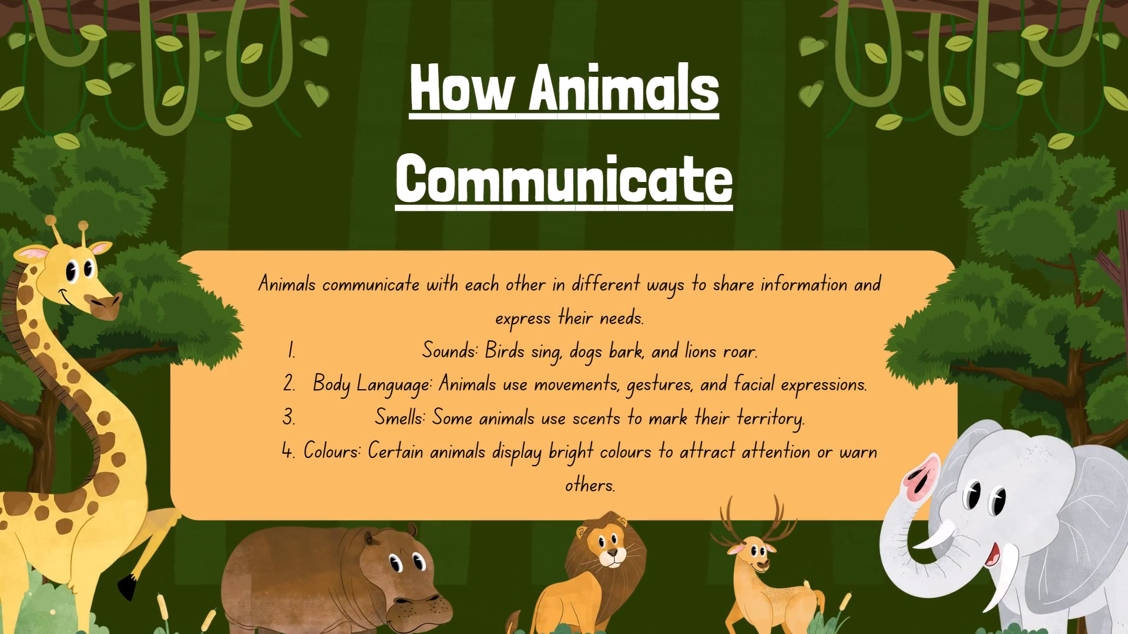
key(Right)
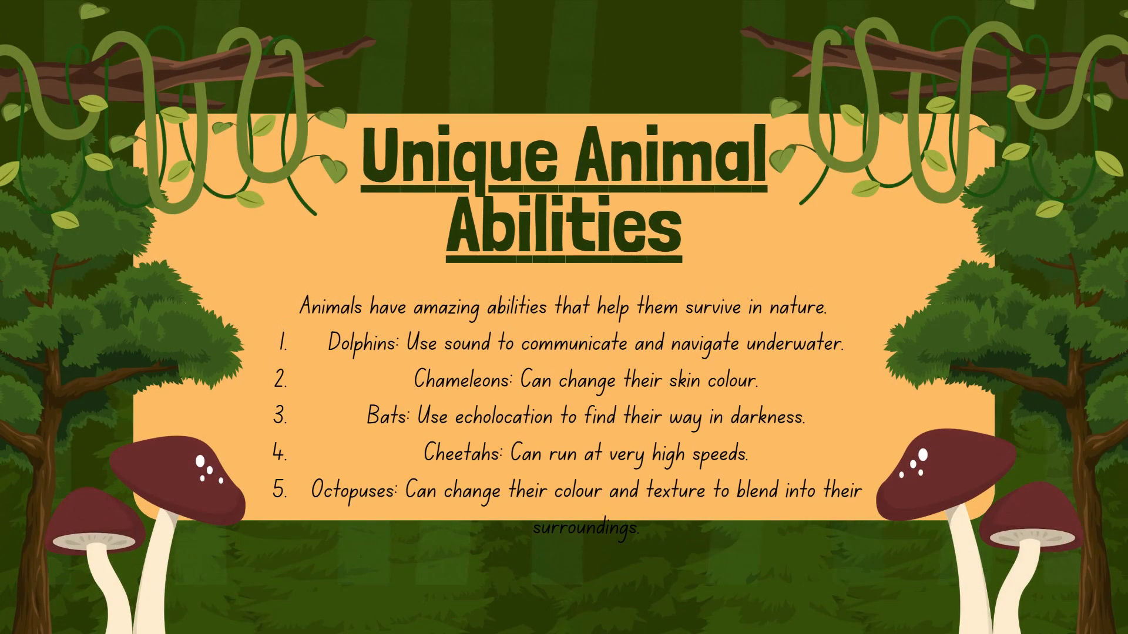
key(Right)
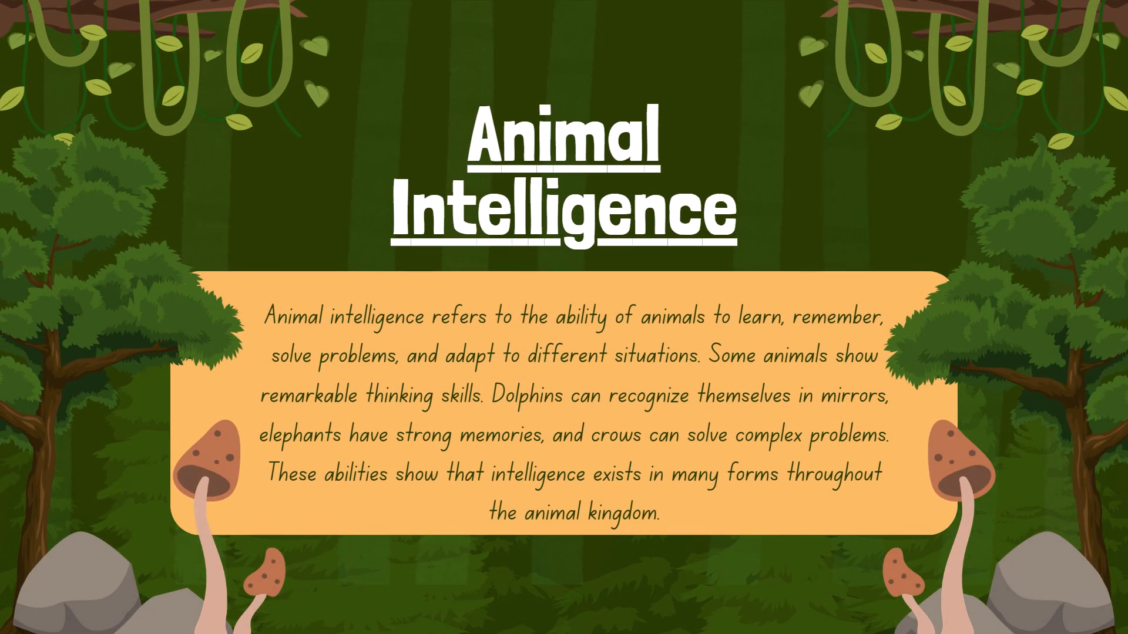
key(Right)
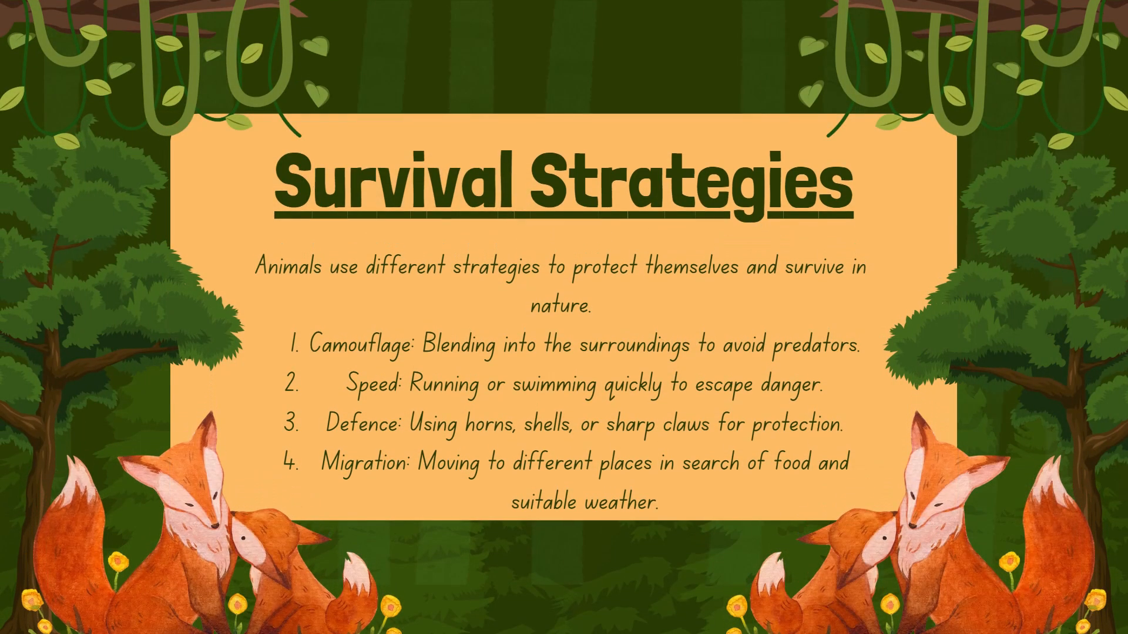
key(Right)
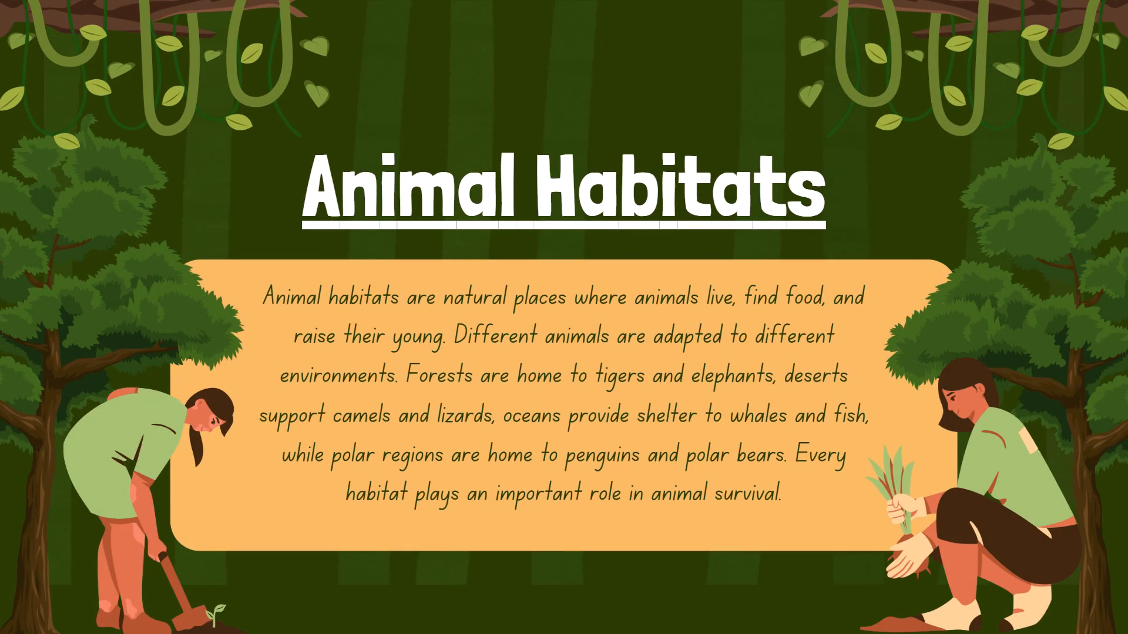
key(Right)
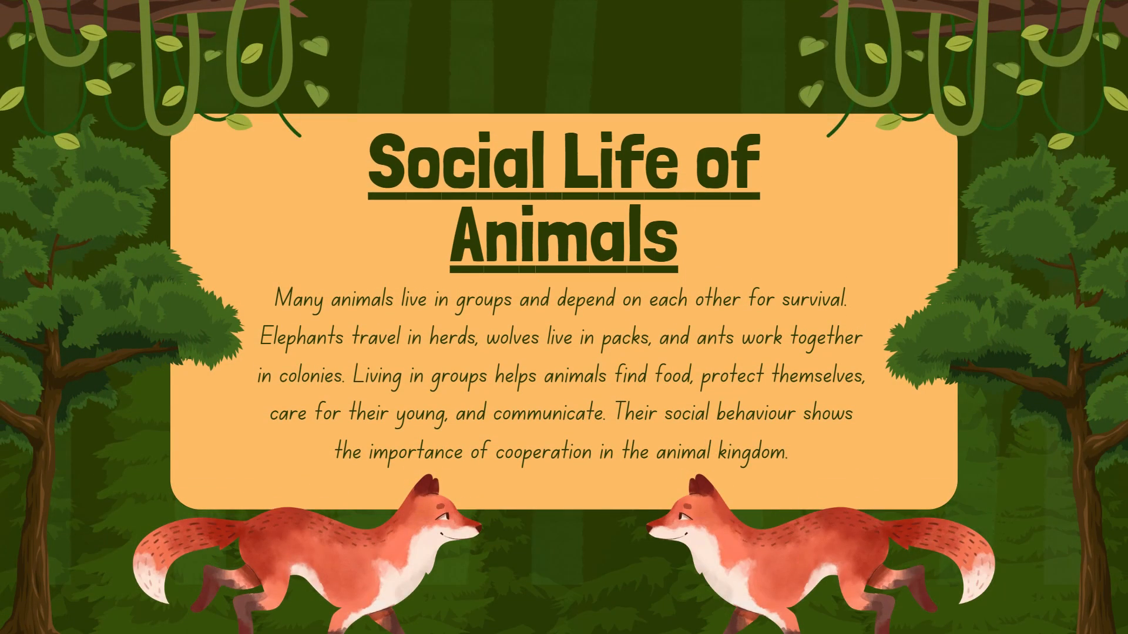
key(Right)
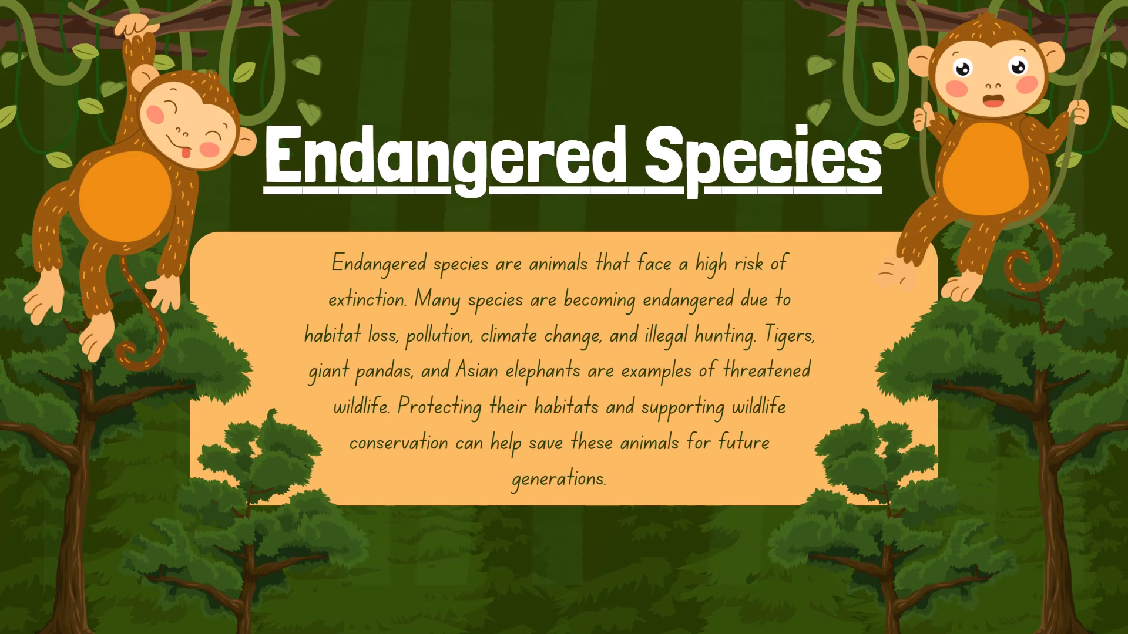
key(Right)
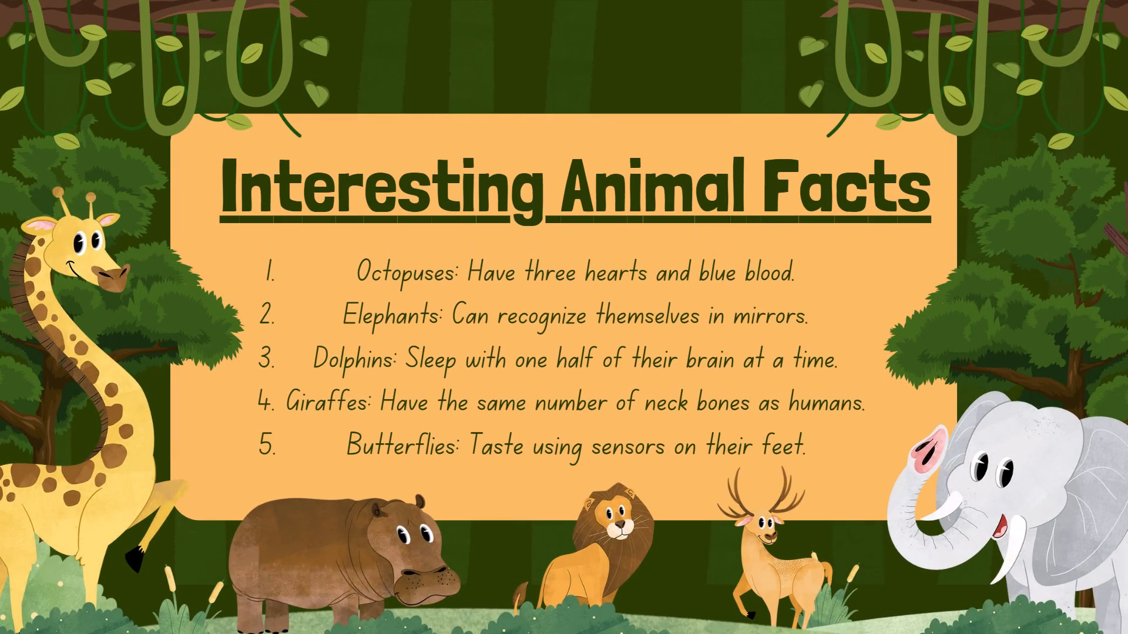
key(Right)
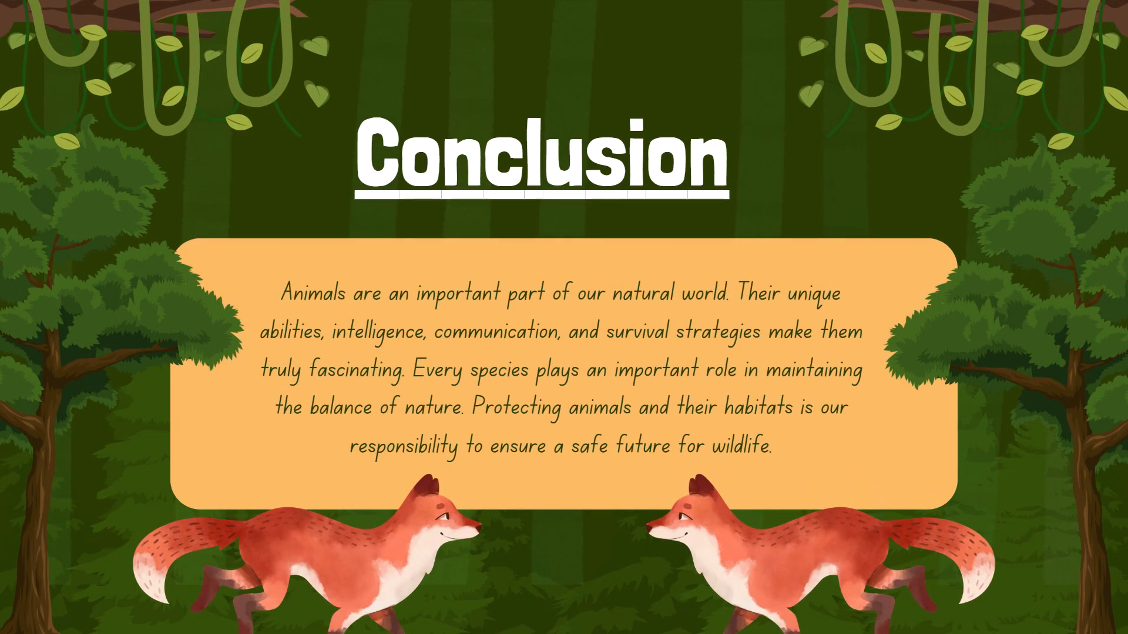
key(Right)
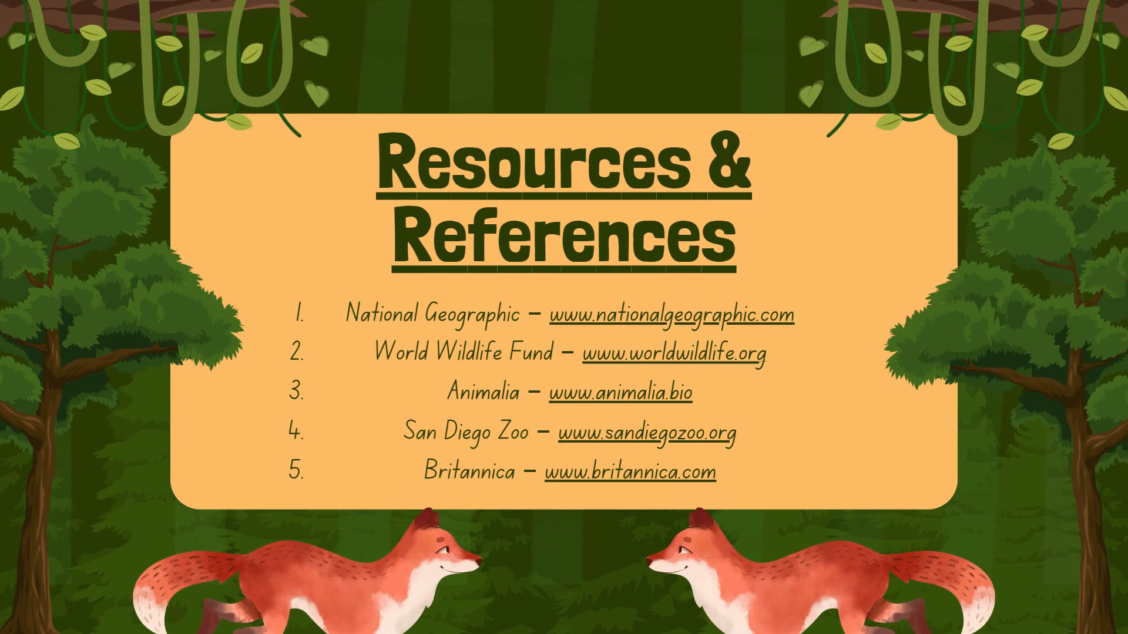
key(Right)
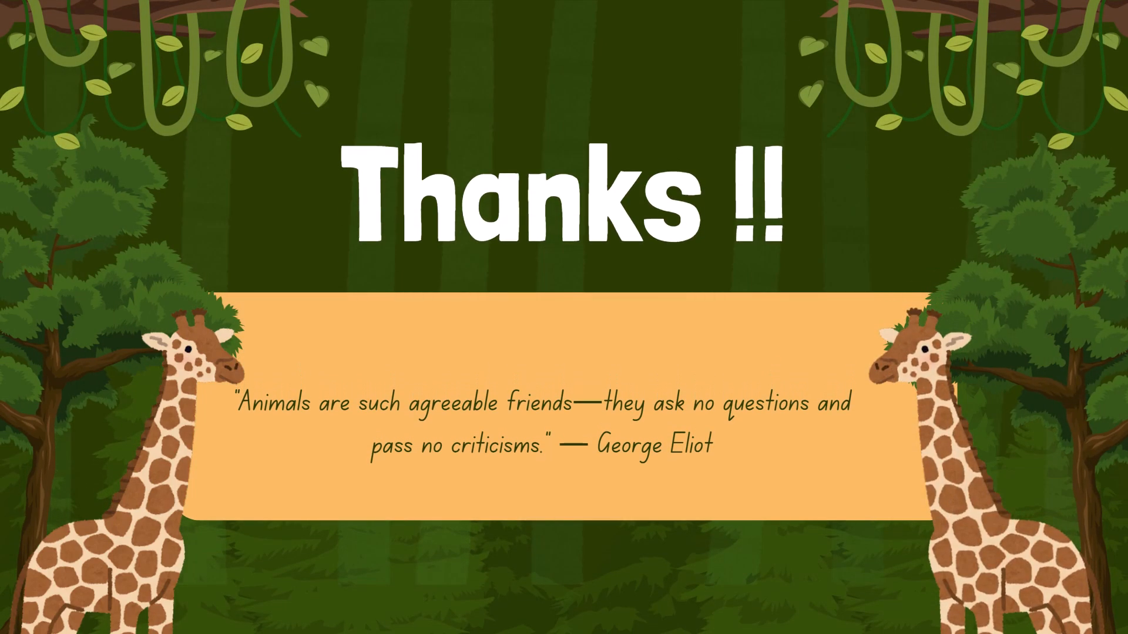
key(Right)
key(Escape)
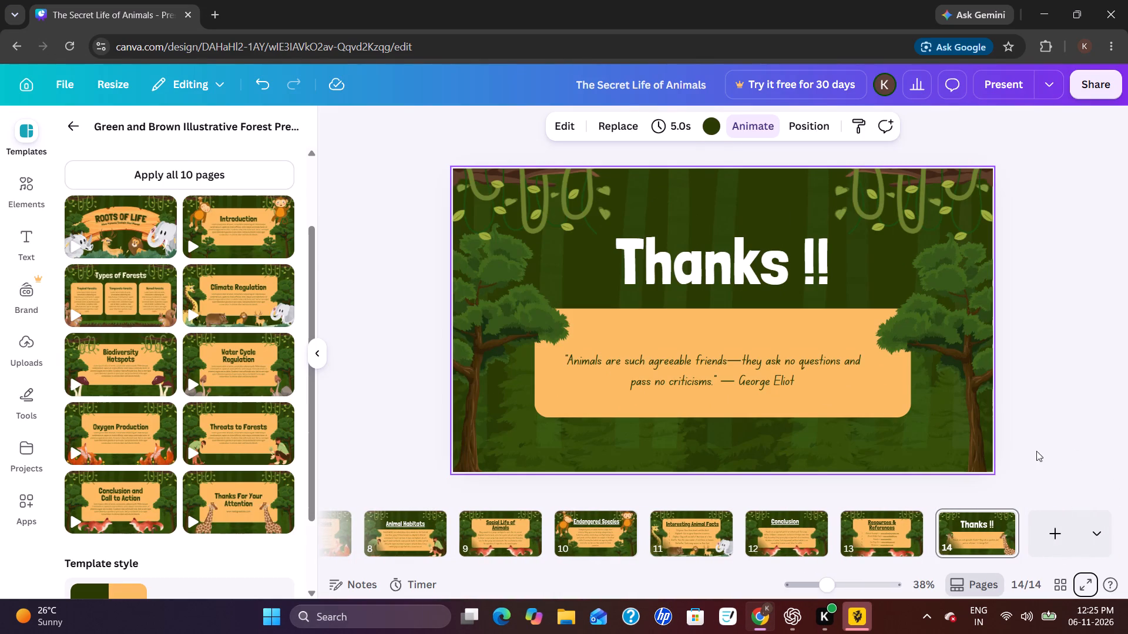